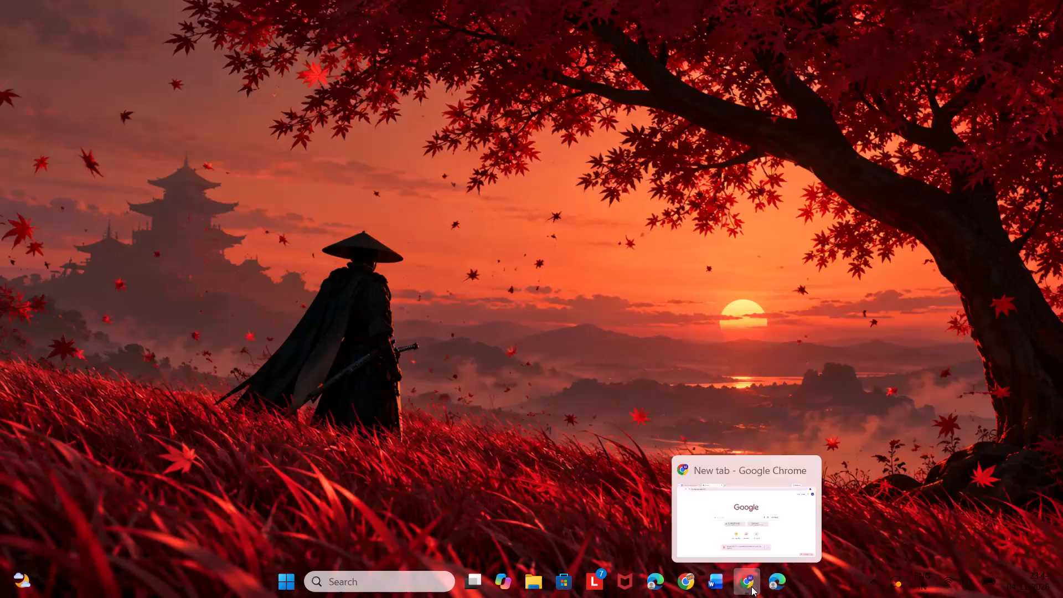
Search Google for internshala and open the Internshala website from the results.
left_click(410, 259)
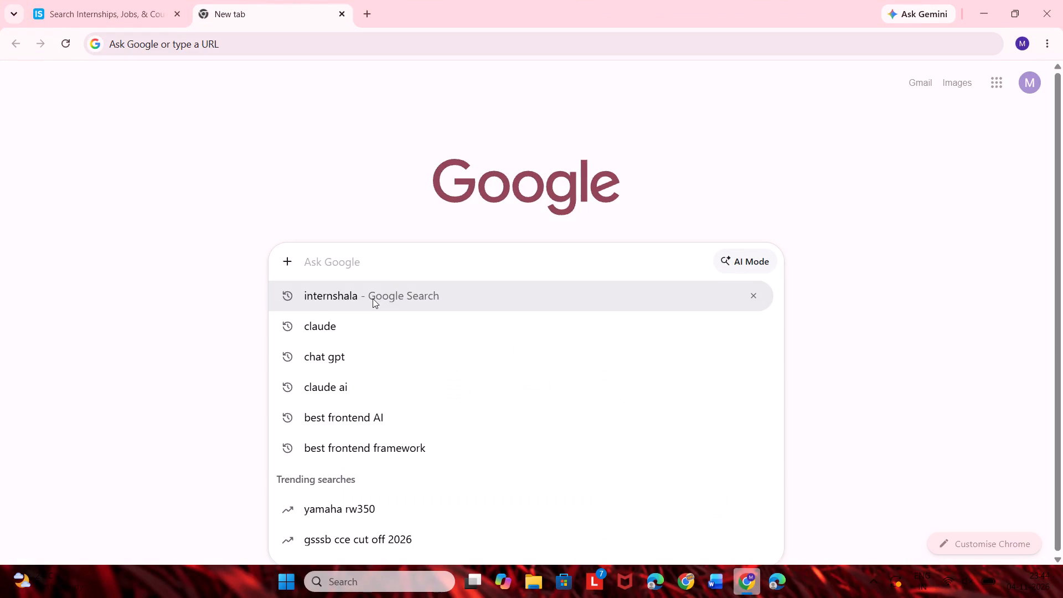
left_click(373, 298)
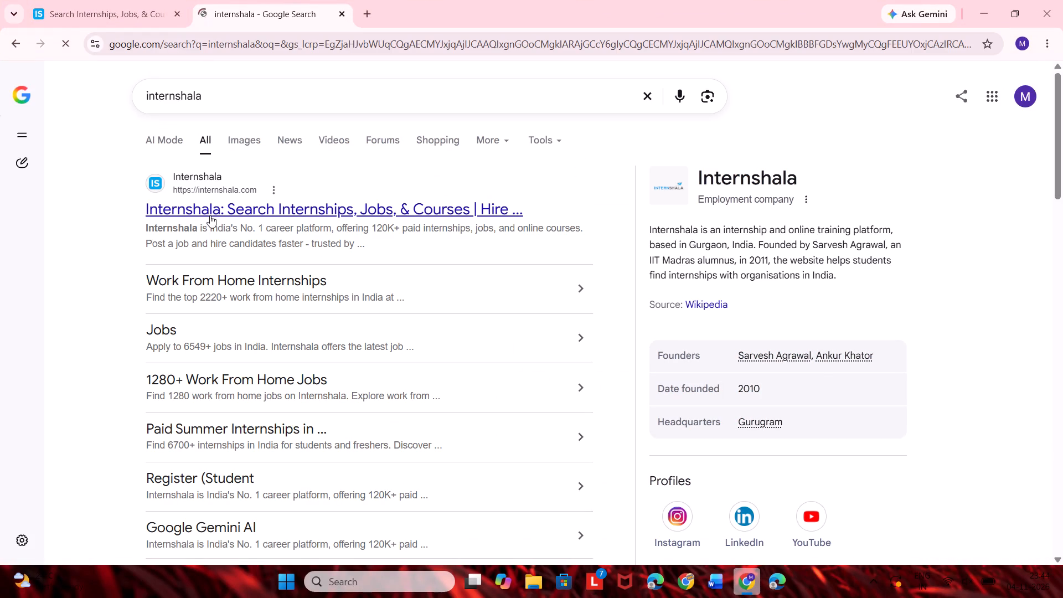
left_click(212, 212)
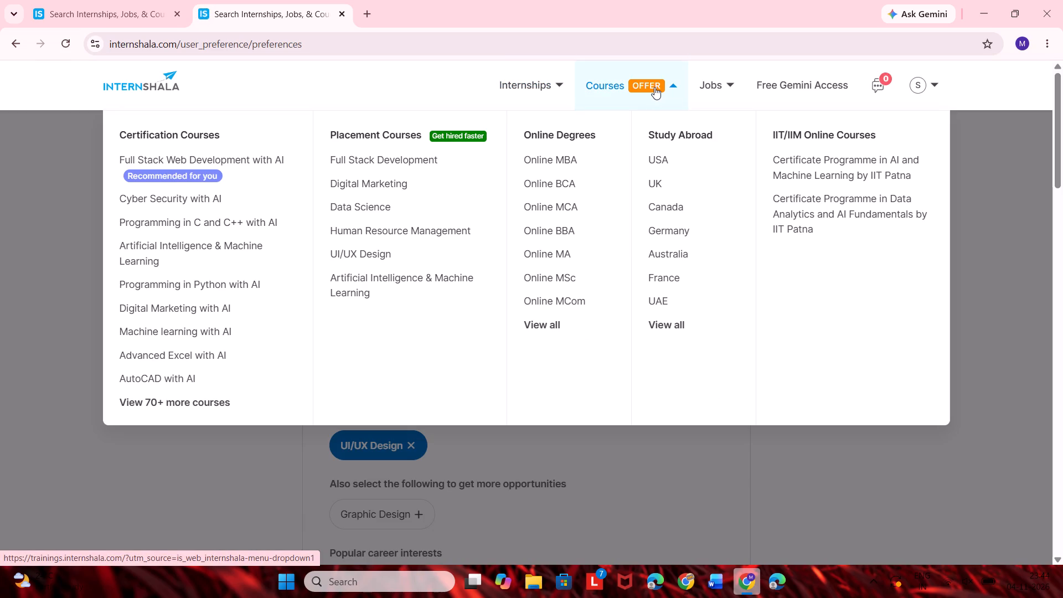
Go to Internshala's Courses site and open the trainings dashboard.
left_click(591, 83)
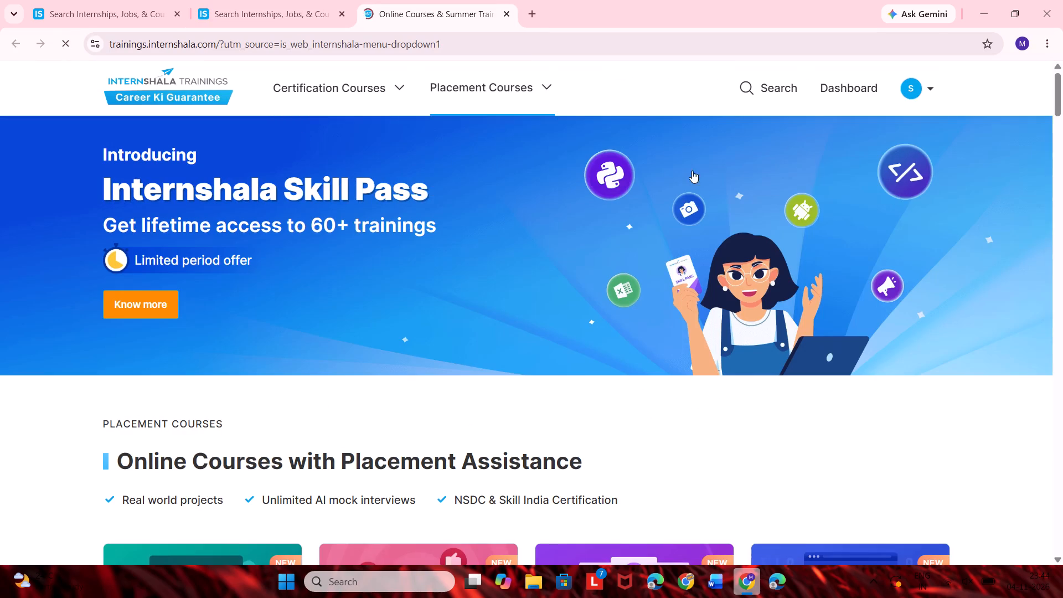
left_click(850, 90)
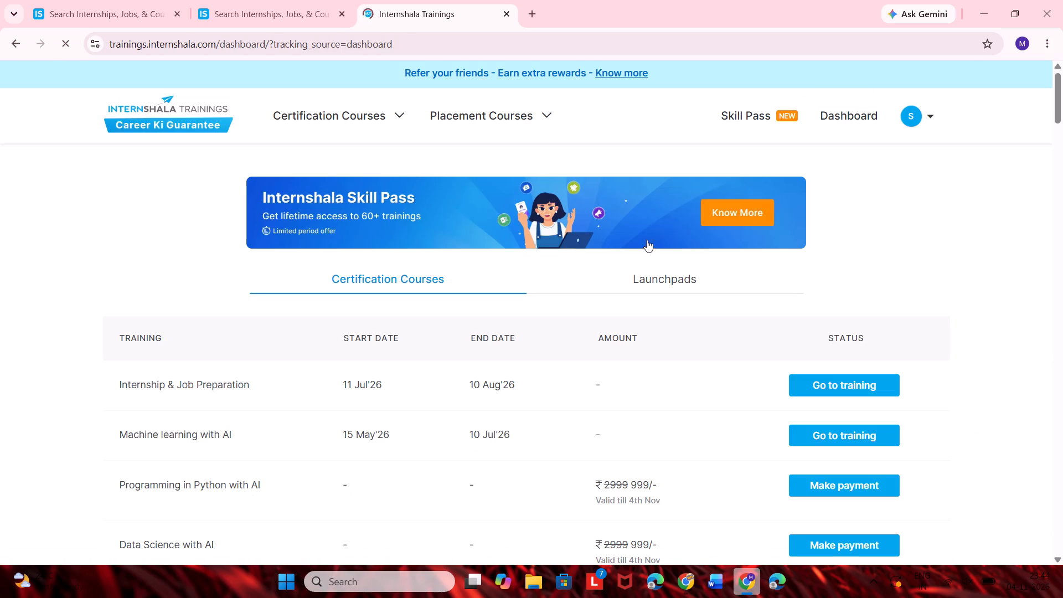
Open the Internship & Job Preparation training and bring up its Internshala certificate download page.
scroll(704, 438, "down", 1)
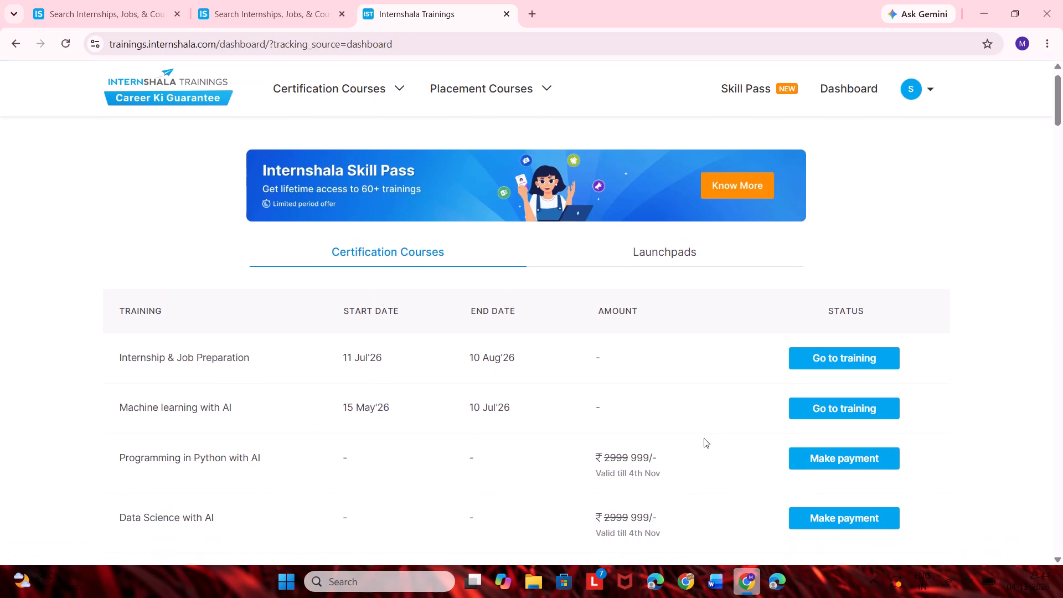
scroll(704, 438, "down", 1)
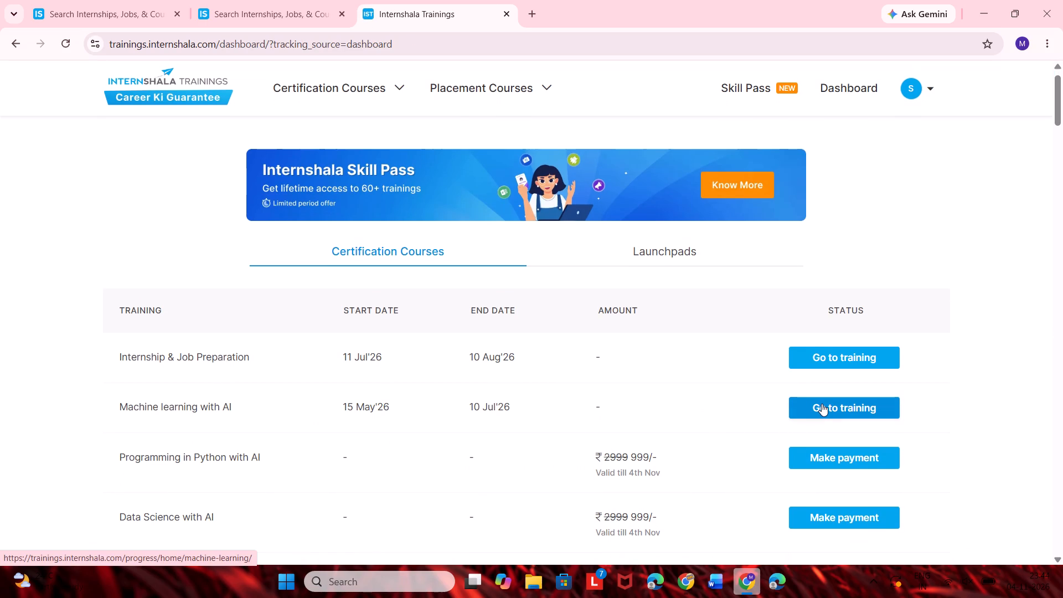
left_click(844, 357)
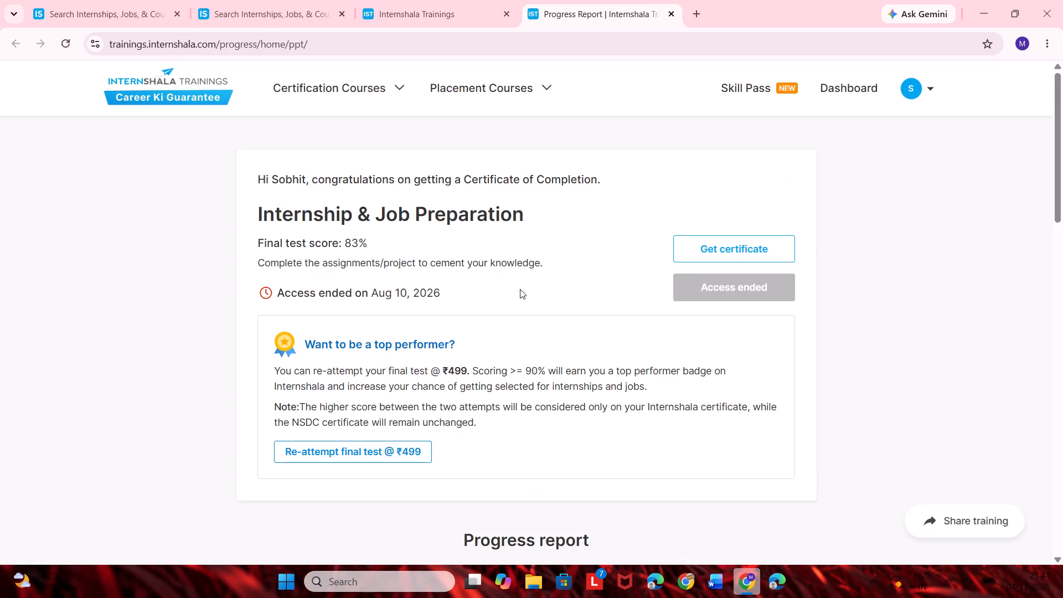
scroll(520, 289, "down", 12)
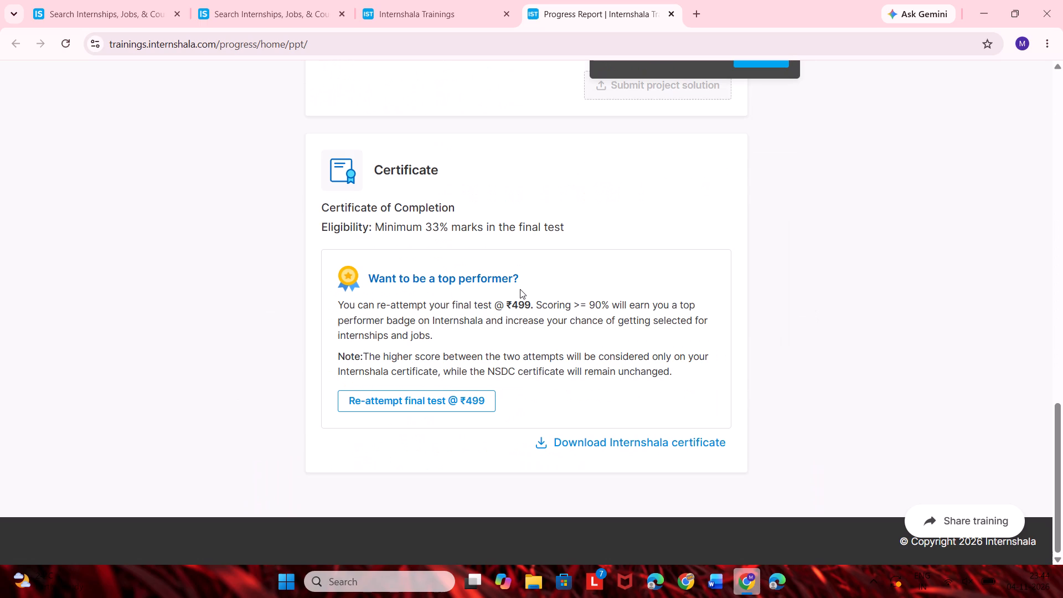
left_click(648, 445)
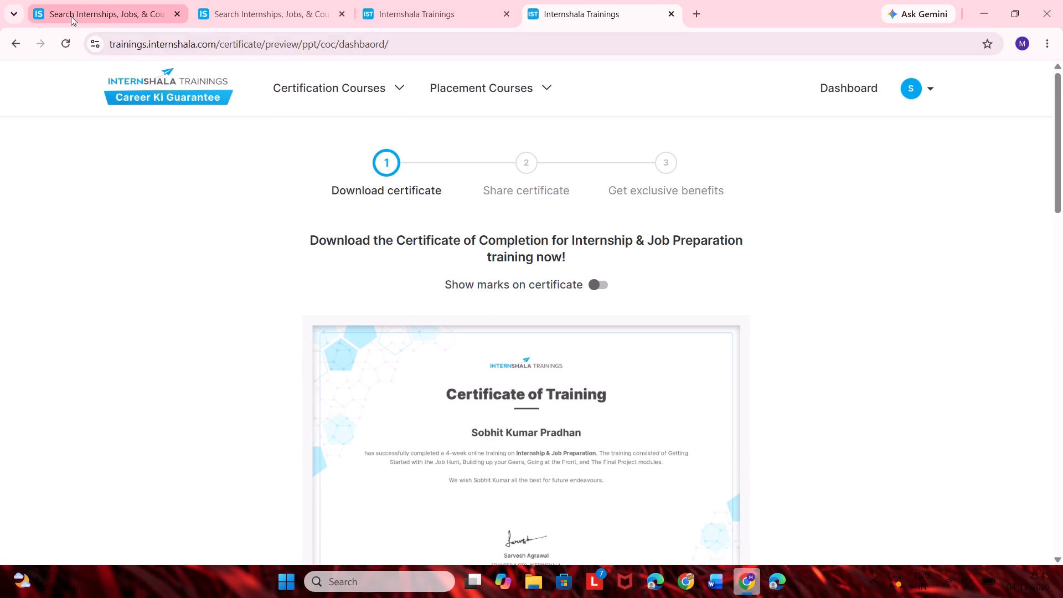
Leave the Internship & Job Preparation certificate page and return to the trainings dashboard.
left_click(21, 42)
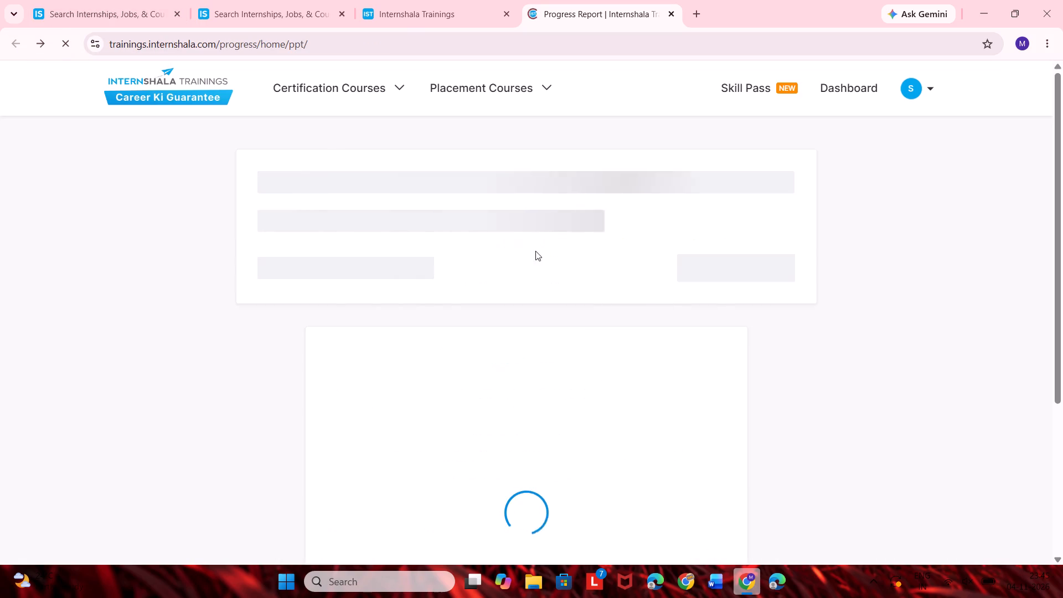
scroll(448, 208, "up", 9)
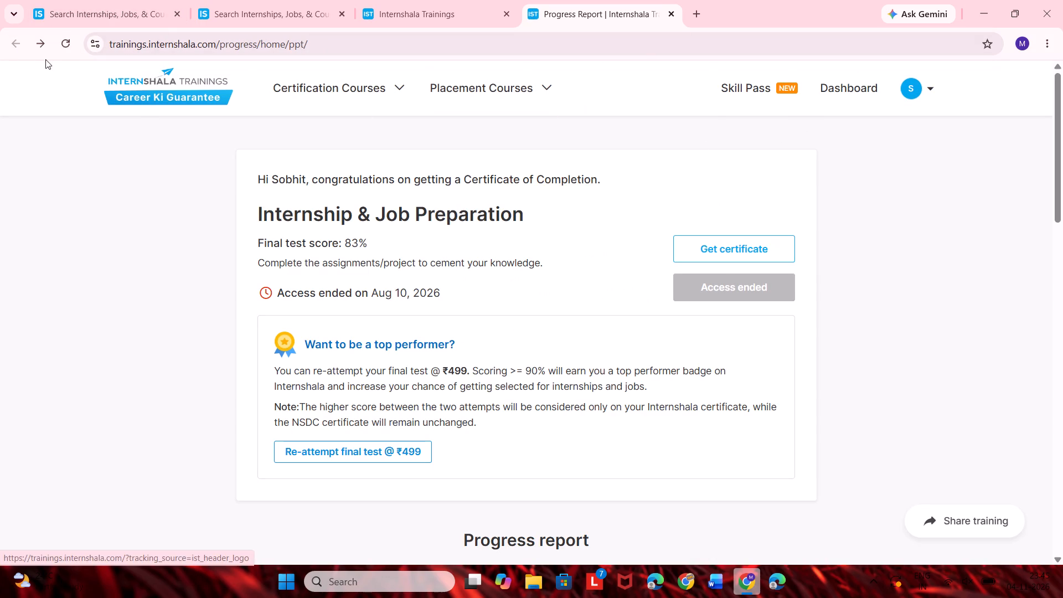
left_click_drag(8, 42, 445, 201)
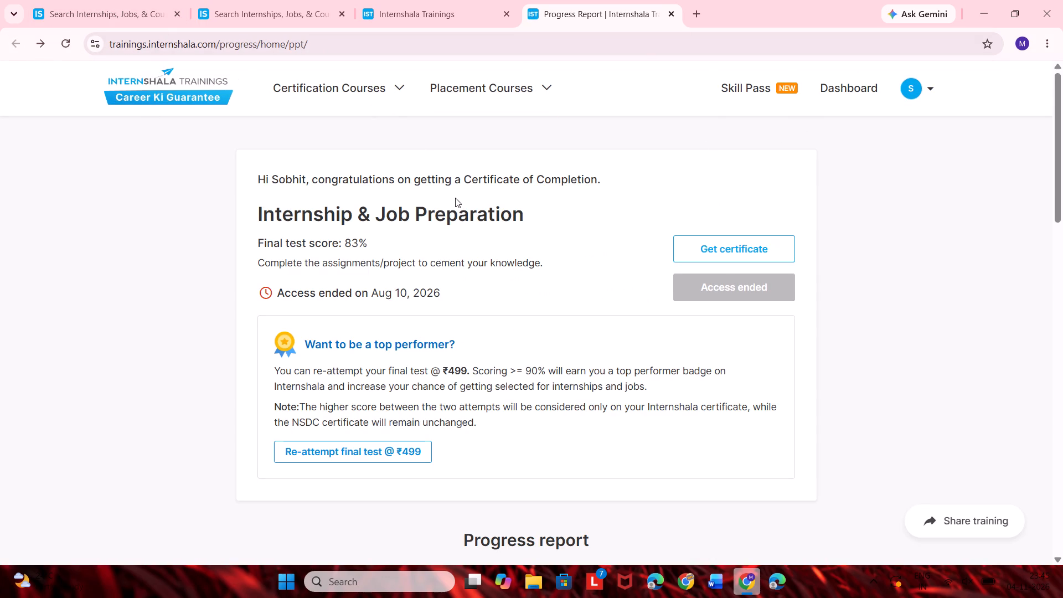
scroll(455, 198, "right", 2)
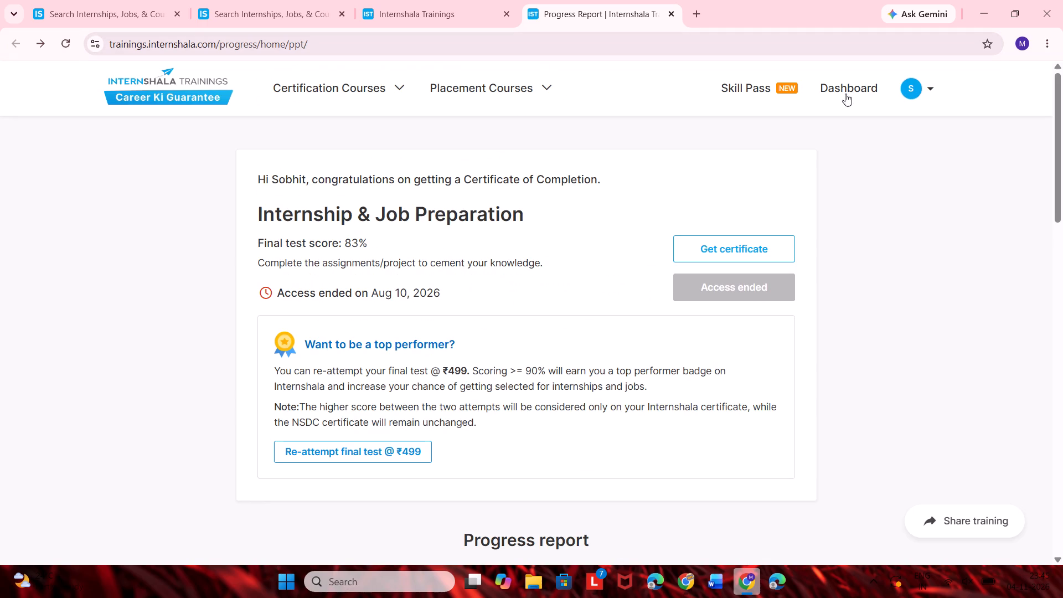
left_click(840, 85)
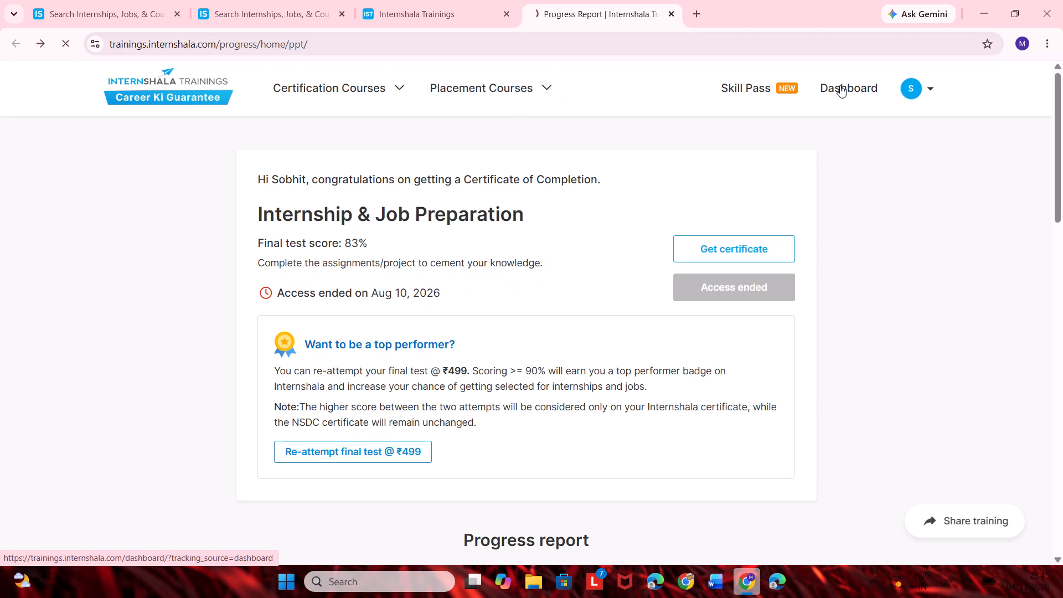
left_click(840, 85)
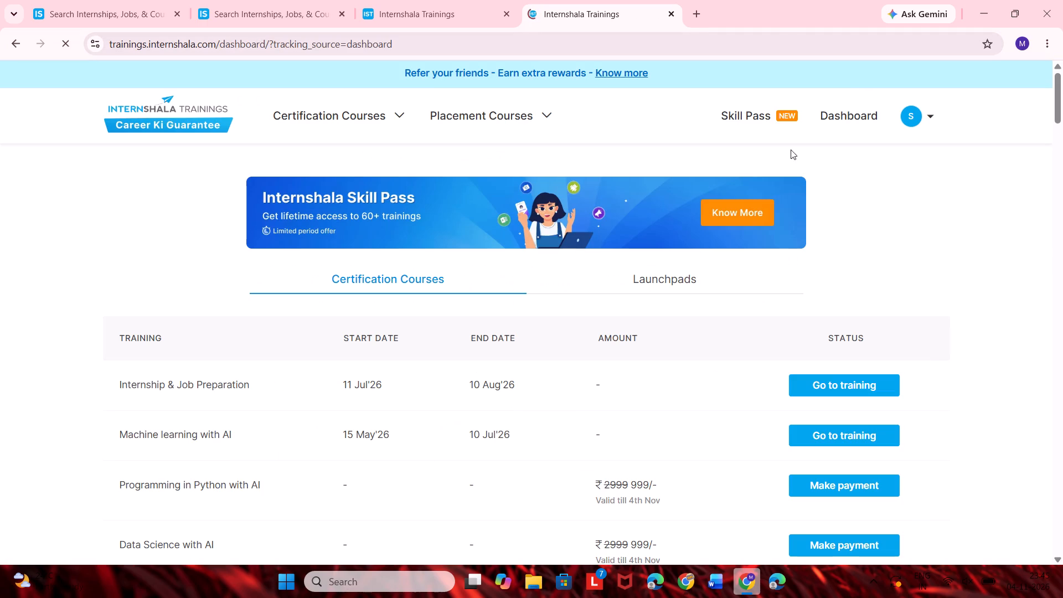
Open the Machine learning with AI training and find the Certificate section of its progress report.
left_click(848, 444)
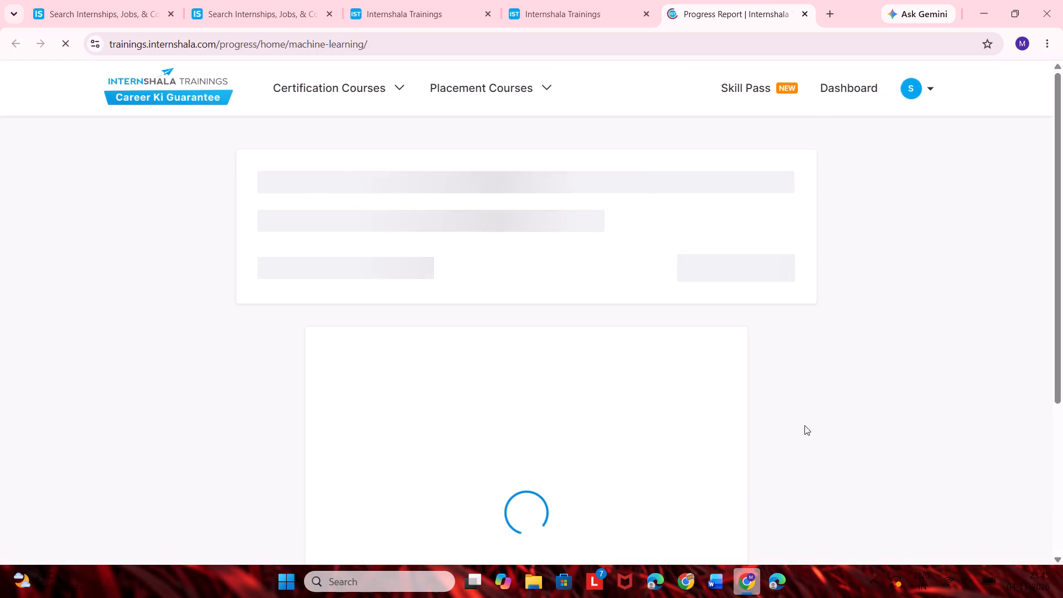
scroll(451, 359, "down", 5)
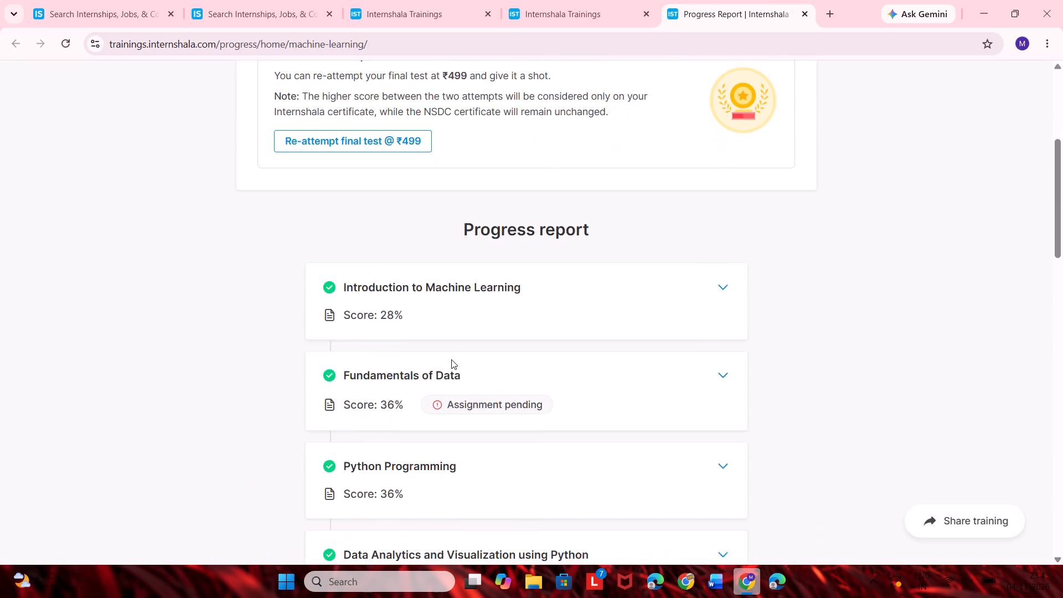
scroll(451, 359, "down", 8)
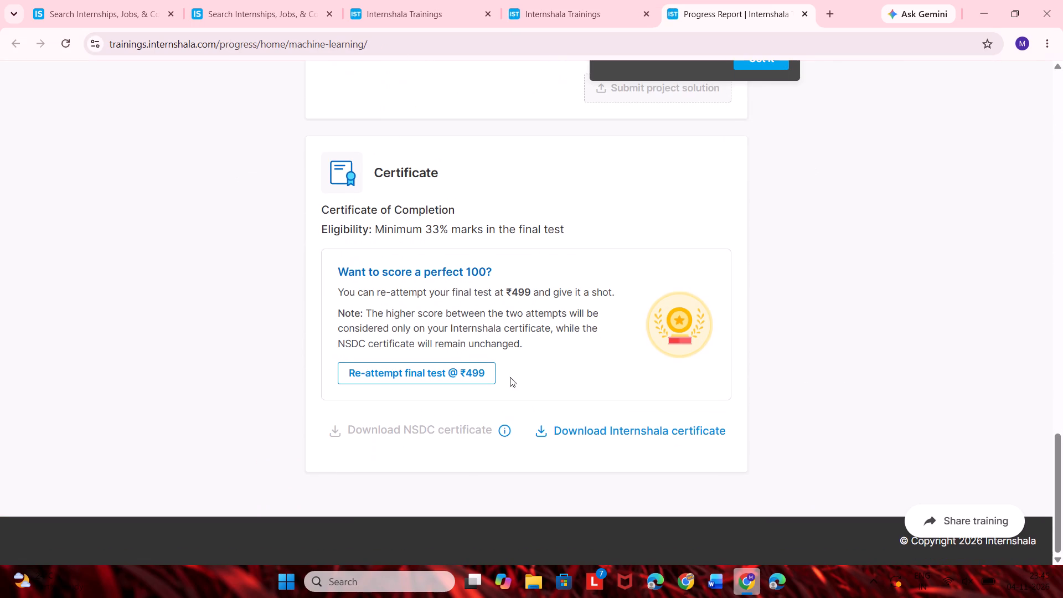
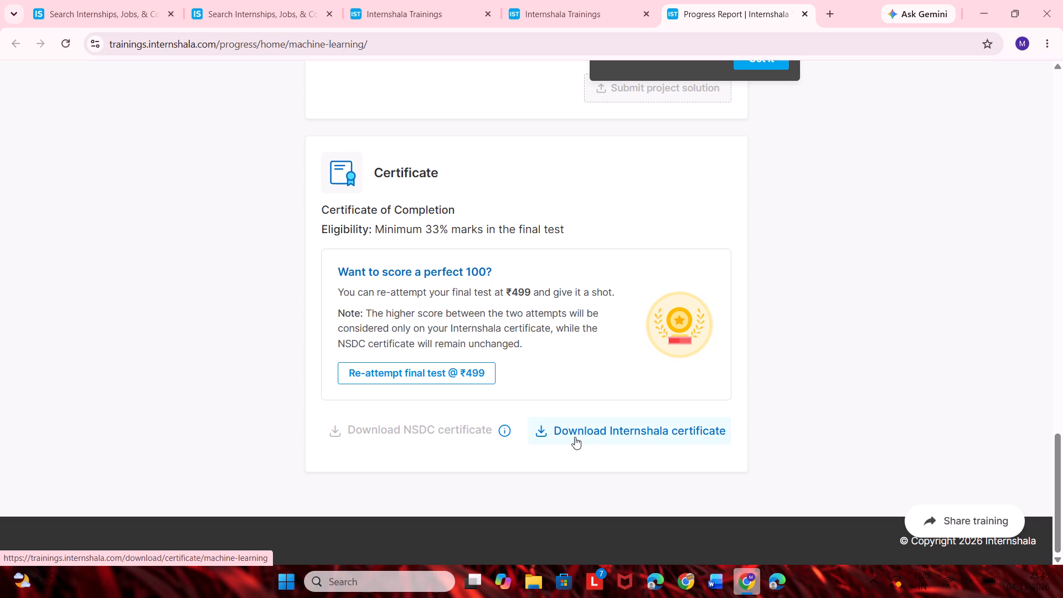
Download the Internshala Certificate of Completion for the Machine learning with AI training, leaving marks off the certificate.
left_click(575, 441)
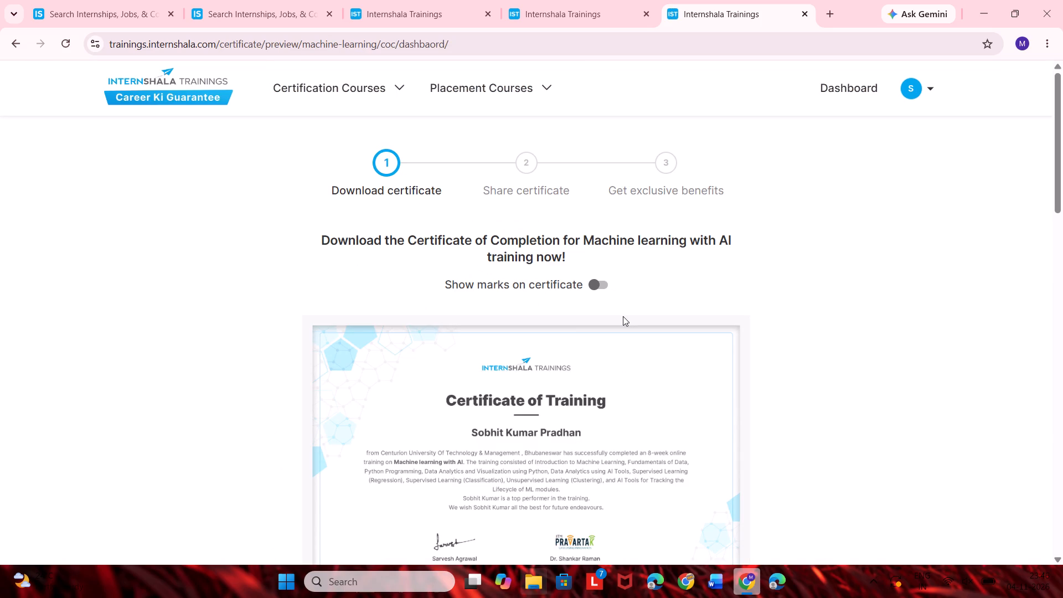
scroll(623, 316, "down", 1)
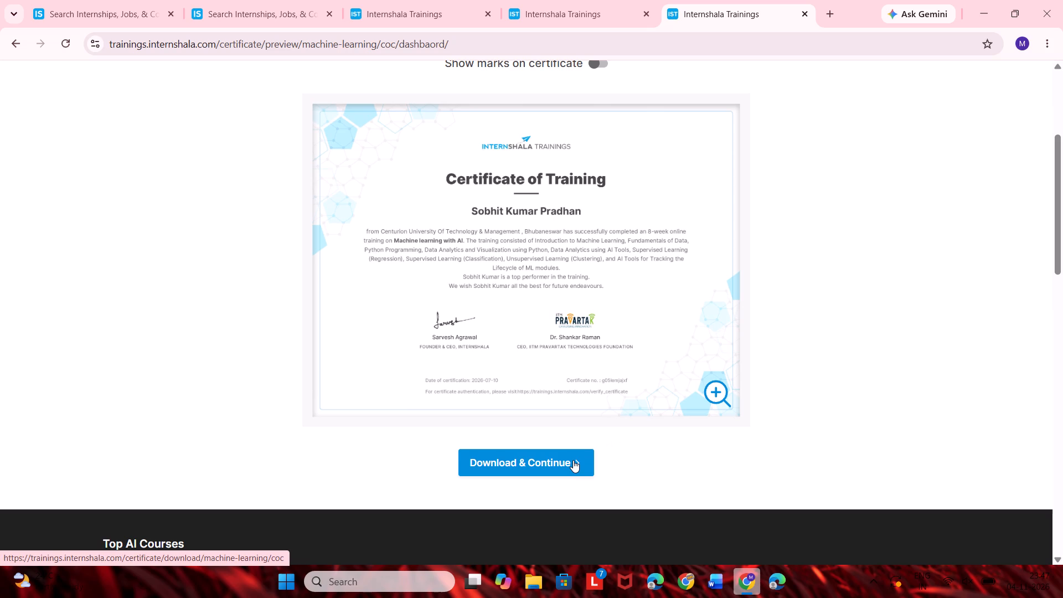
left_click(559, 461)
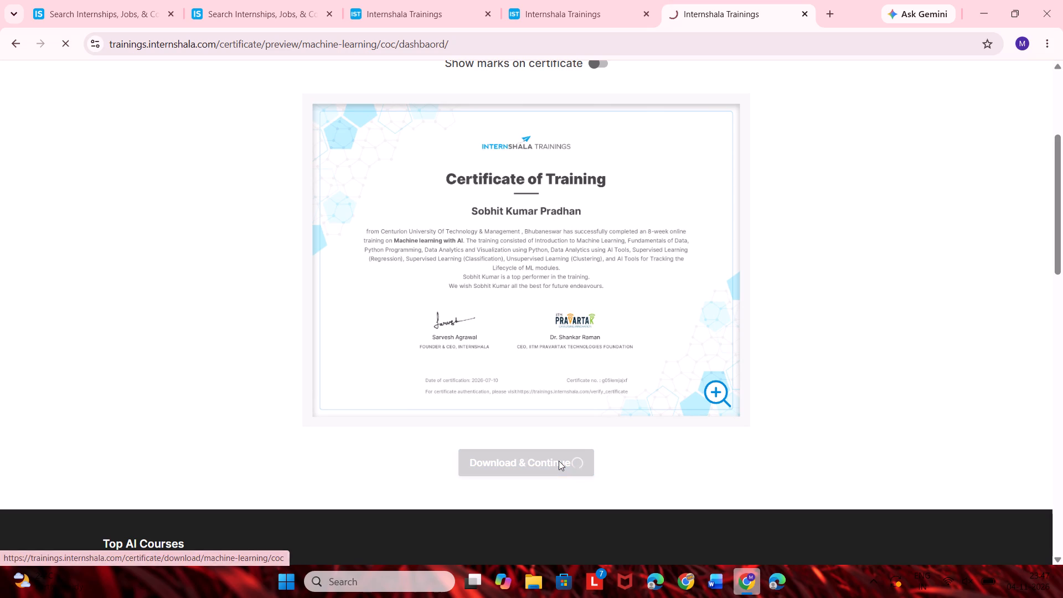
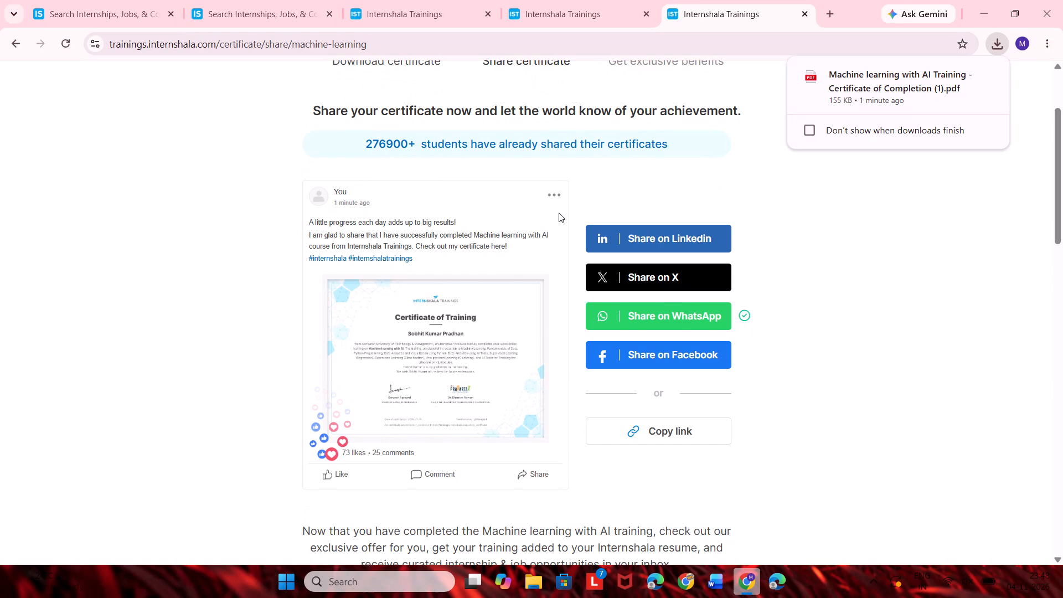
Leave the certificate sharing page and go back through the certificate preview to the Machine learning with AI training's progress report.
scroll(484, 183, "up", 2)
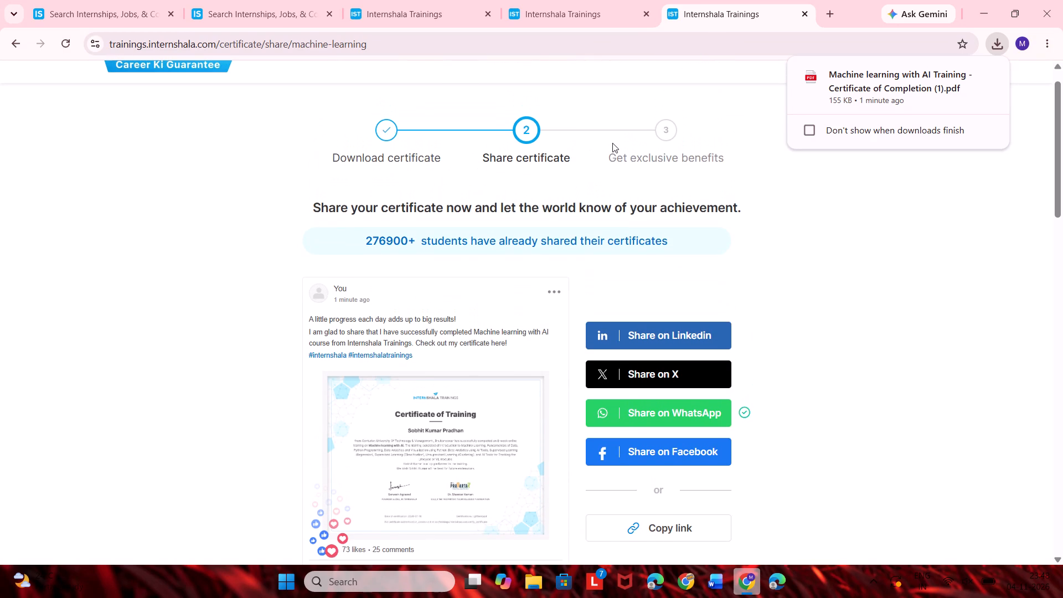
scroll(150, 92, "up", 3)
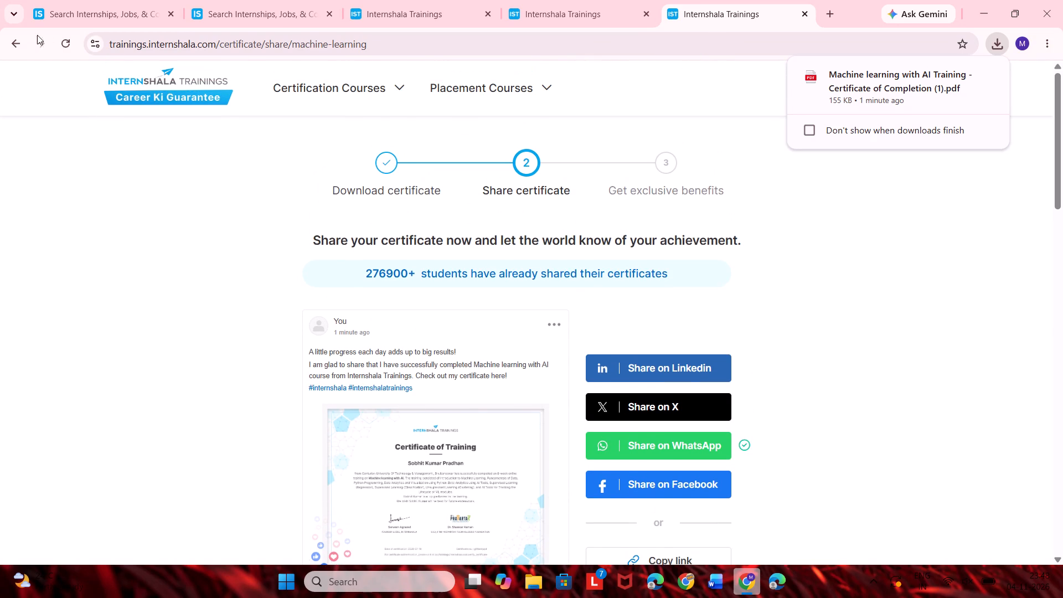
left_click(12, 49)
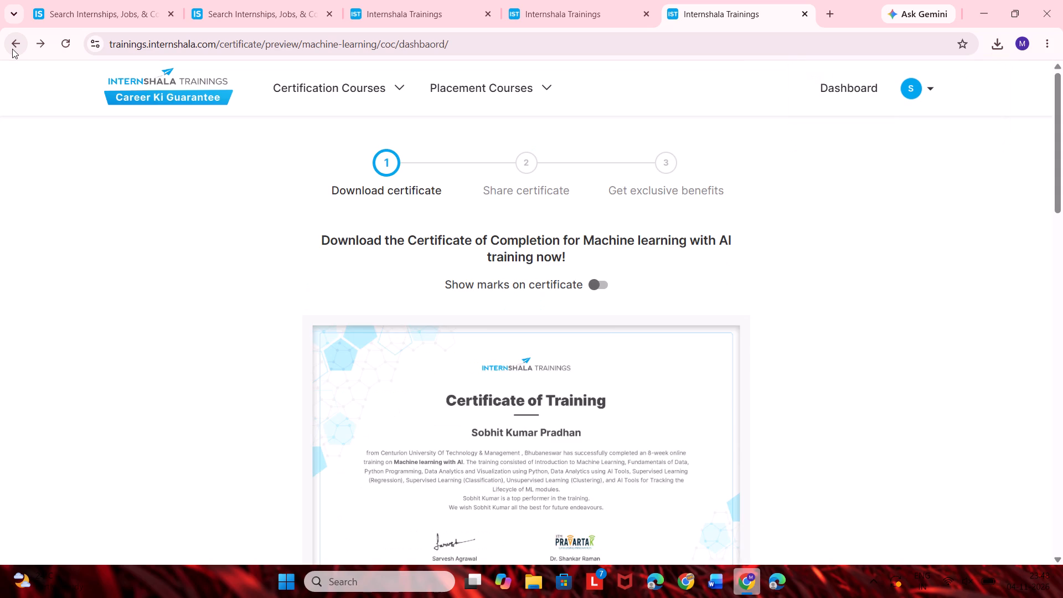
scroll(179, 189, "left", 1)
left_click(10, 45)
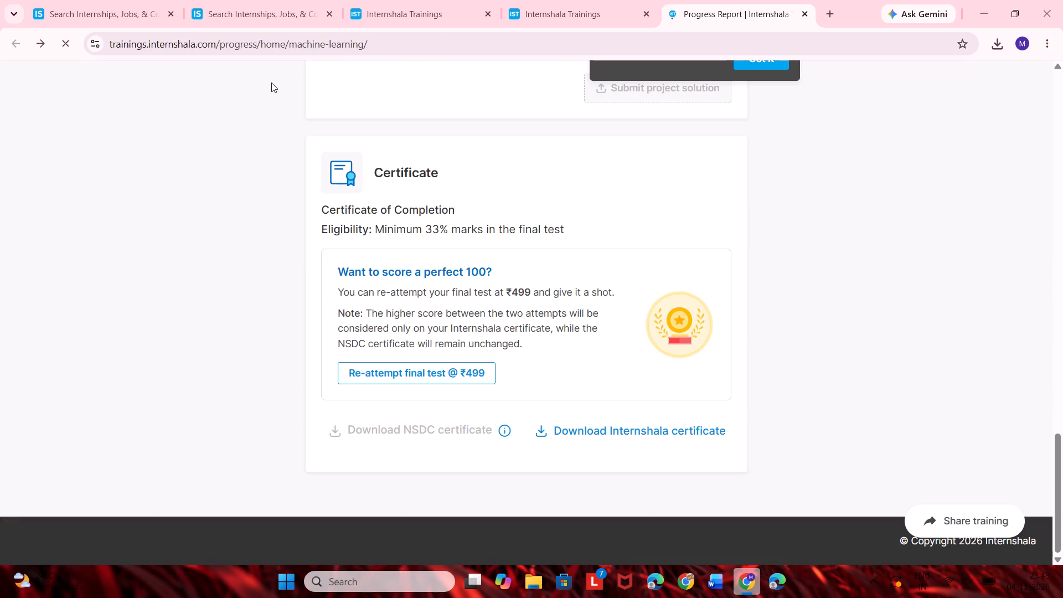
scroll(410, 139, "up", 8)
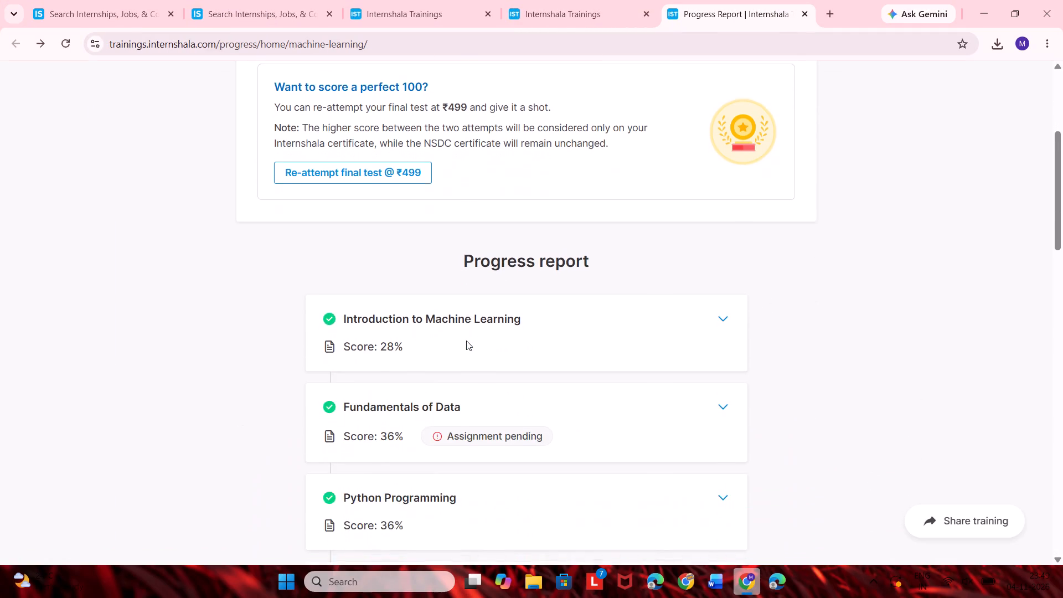
Look over the Machine learning with AI progress report and return to the trainings dashboard.
scroll(466, 341, "right", 2)
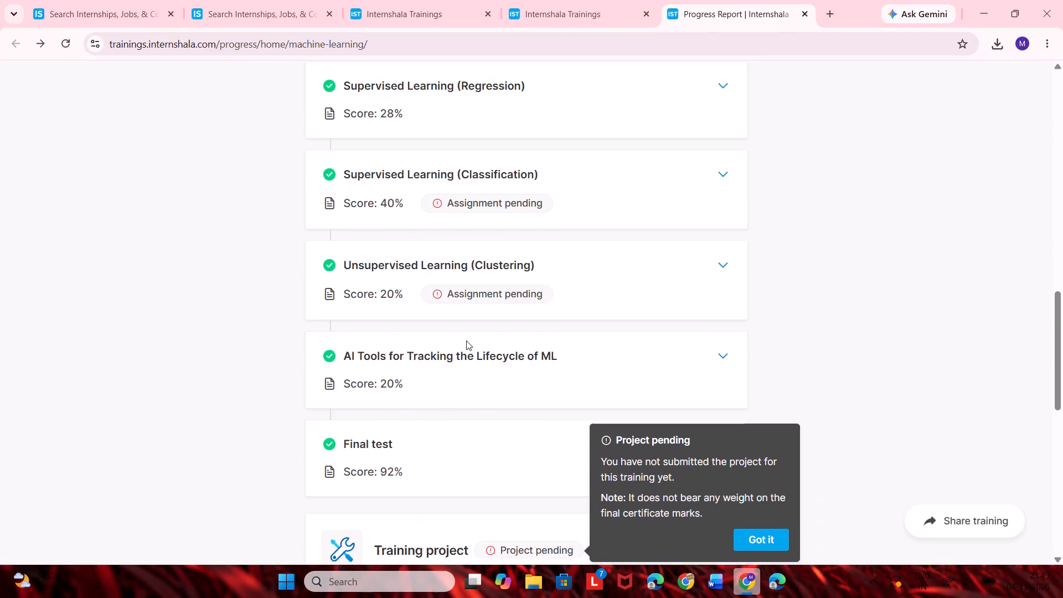
scroll(466, 341, "right", 2)
scroll(466, 341, "up", 8)
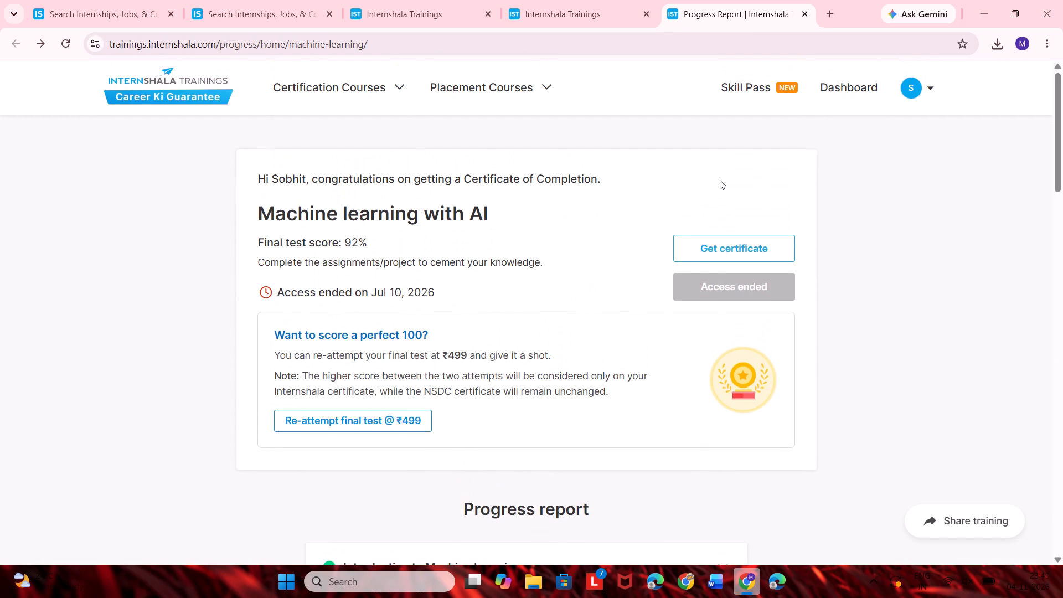
left_click(847, 94)
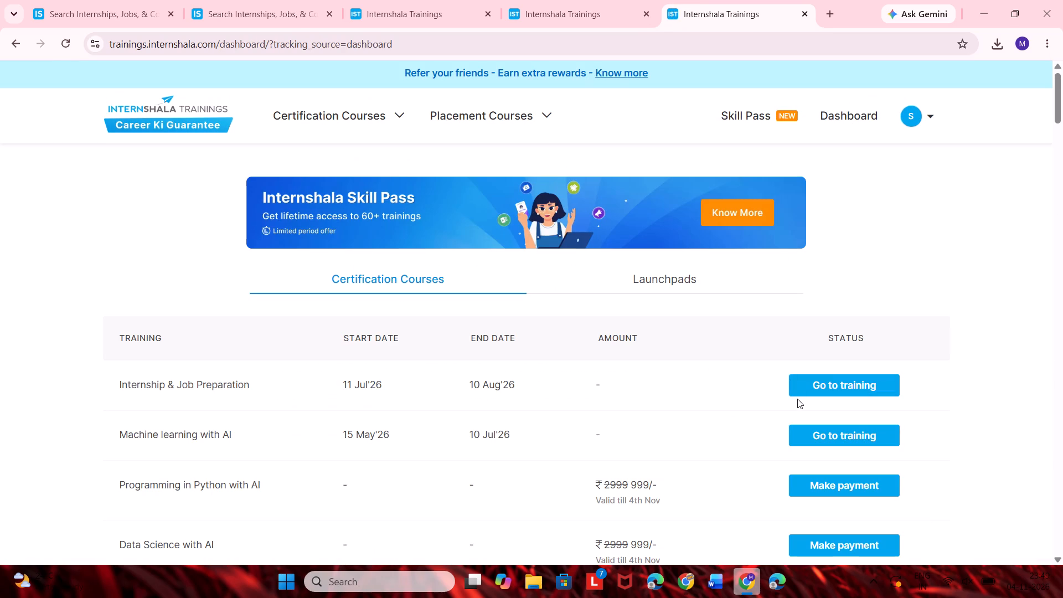
Open the Internship & Job Preparation training and bring up its Internshala certificate preview from the Certificate section of the progress report.
left_click(800, 389)
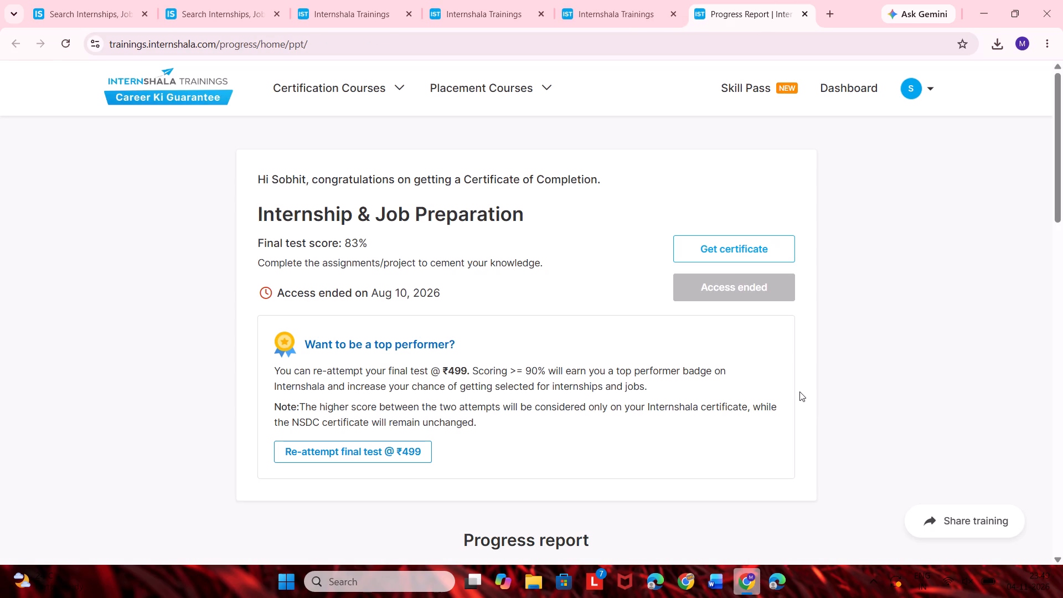
scroll(621, 380, "down", 8)
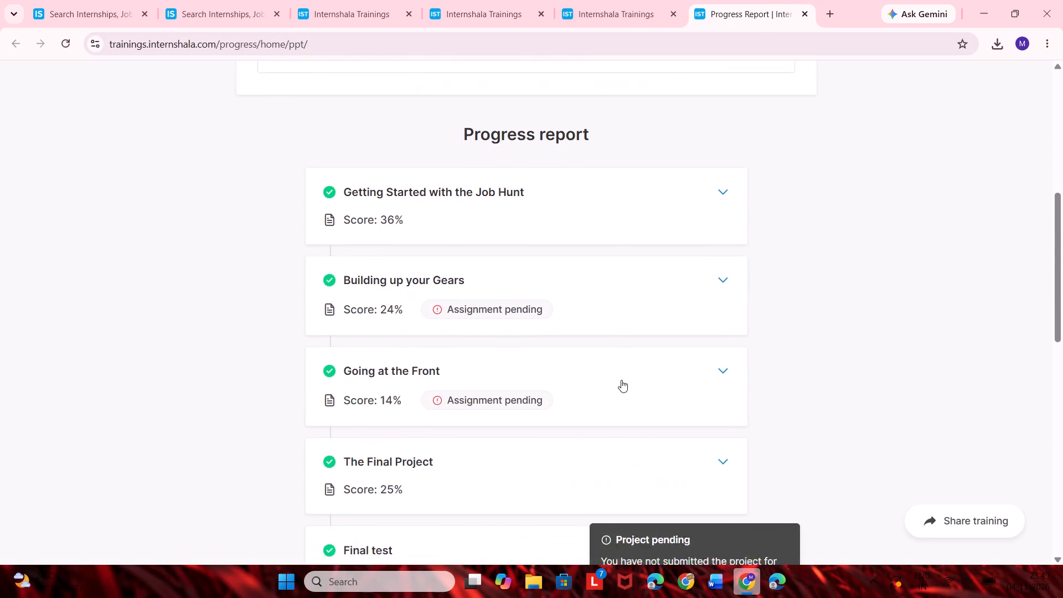
scroll(621, 380, "down", 3)
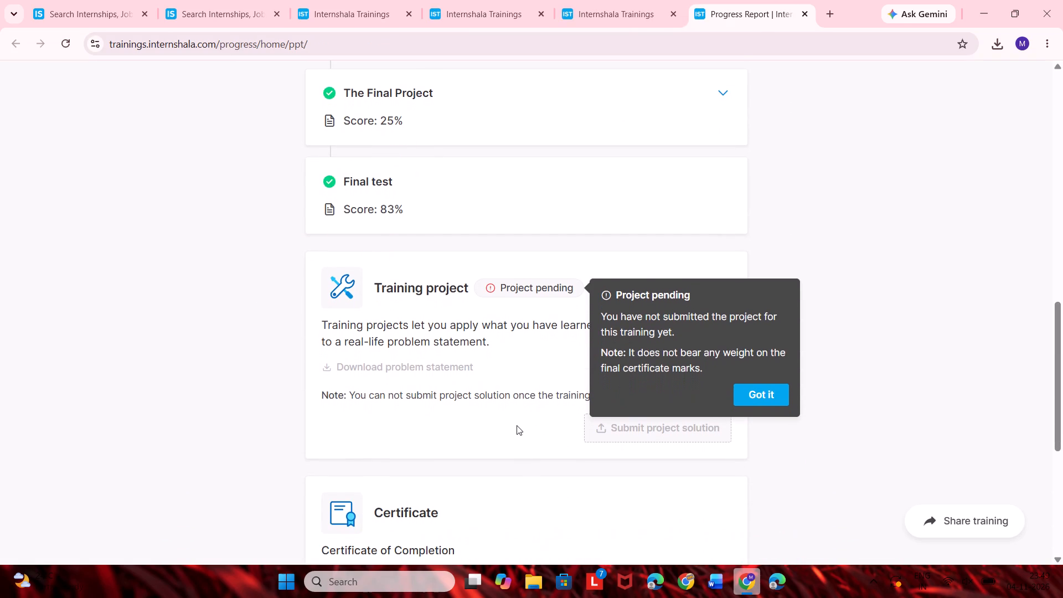
scroll(517, 425, "down", 7)
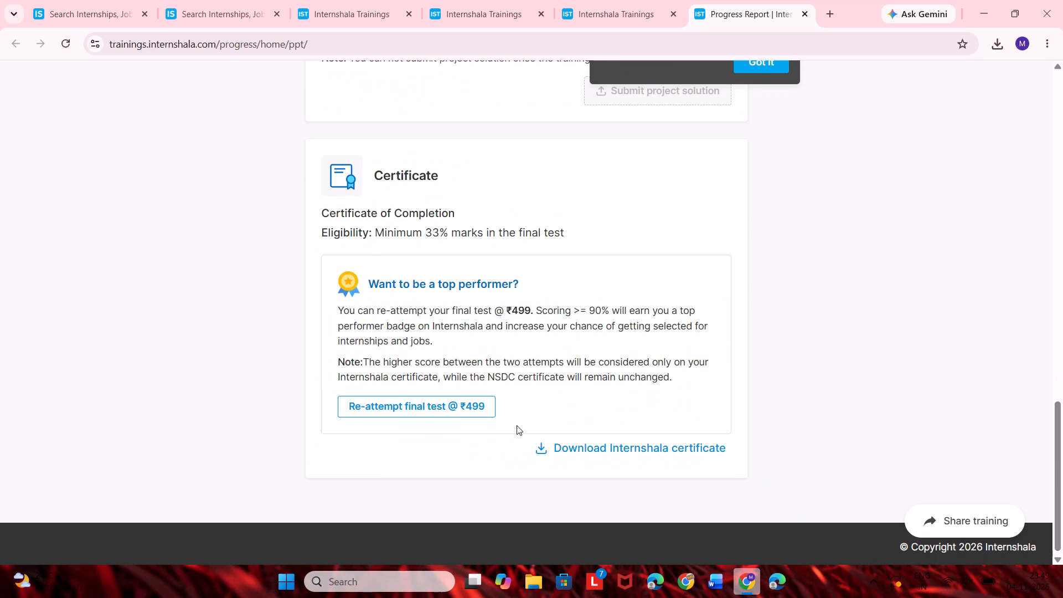
left_click(570, 441)
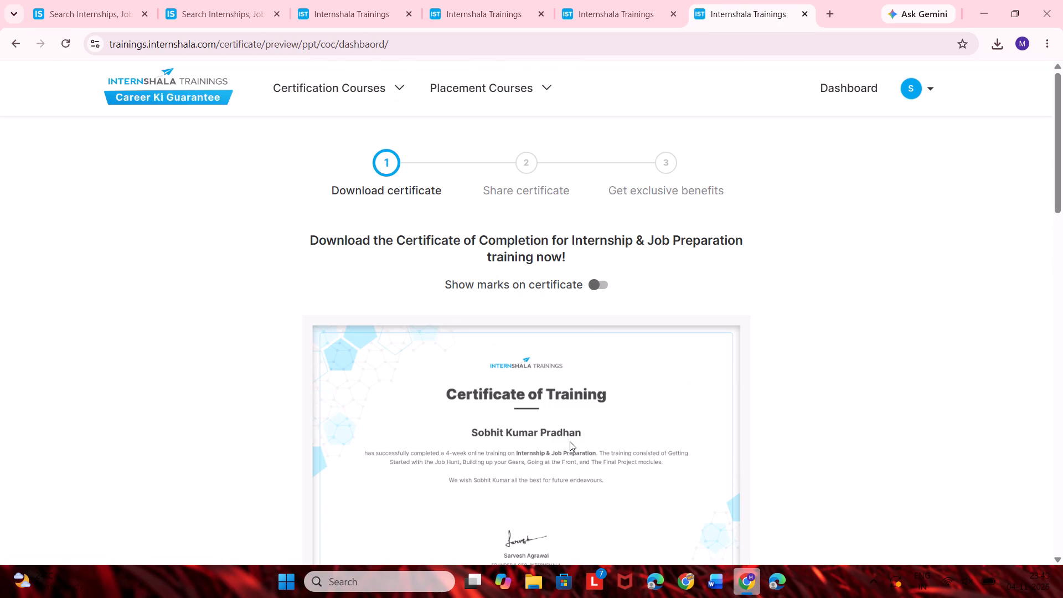
Download the Internship & Job Preparation Certificate of Completion without marks and continue to the certificate sharing stage.
scroll(451, 430, "down", 6)
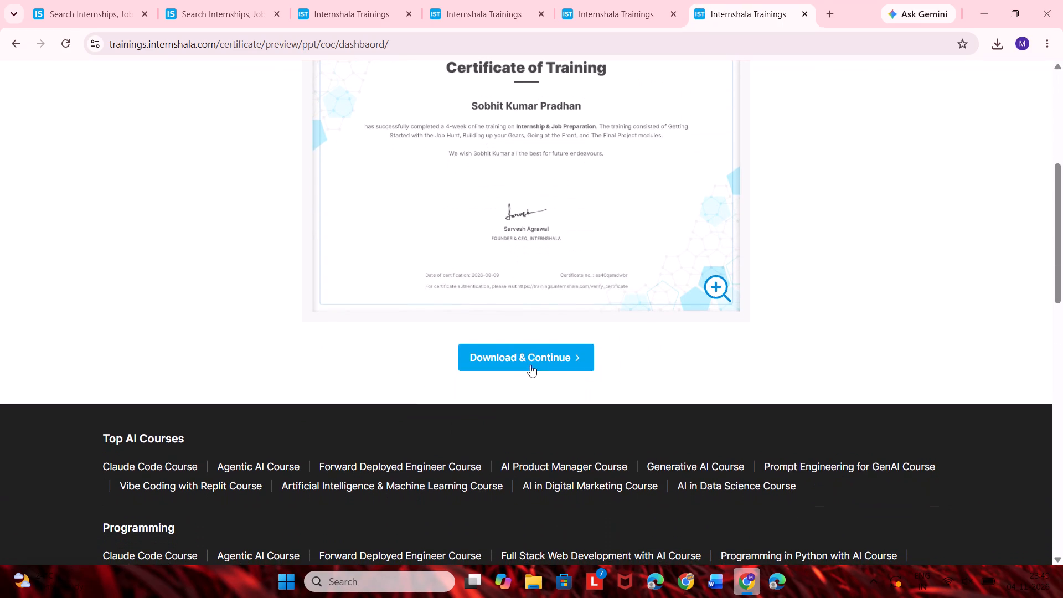
left_click(566, 341)
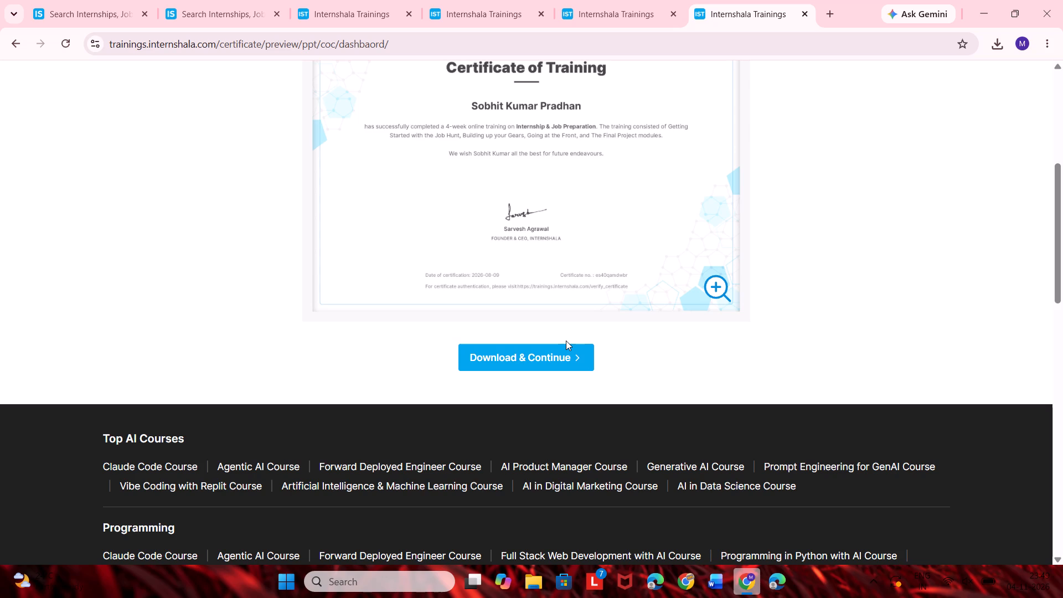
left_click(553, 361)
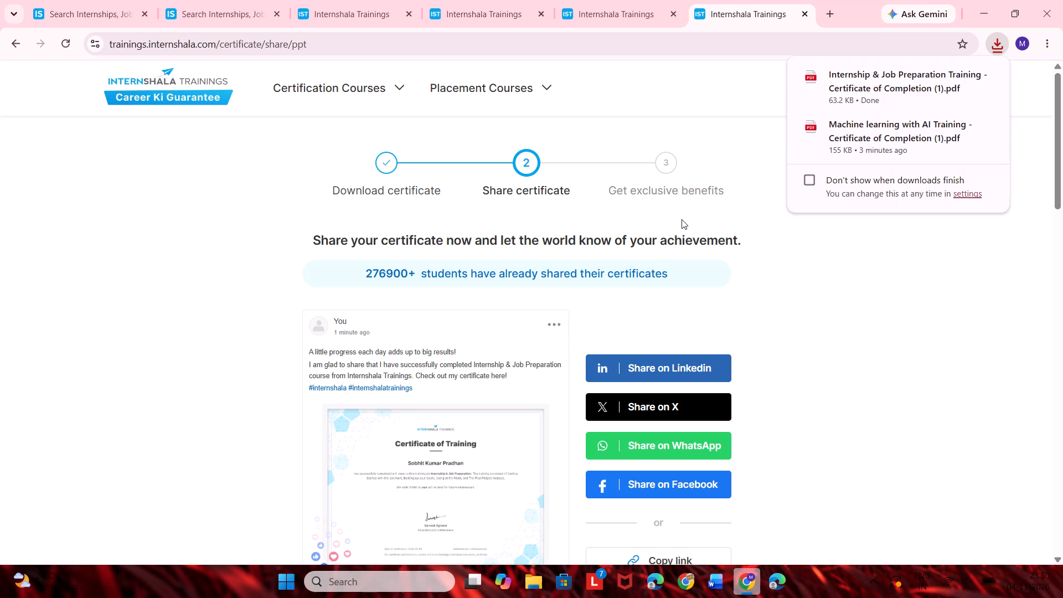
Minimize the browser window to show the desktop and bring up the Windows Start menu.
left_click(981, 14)
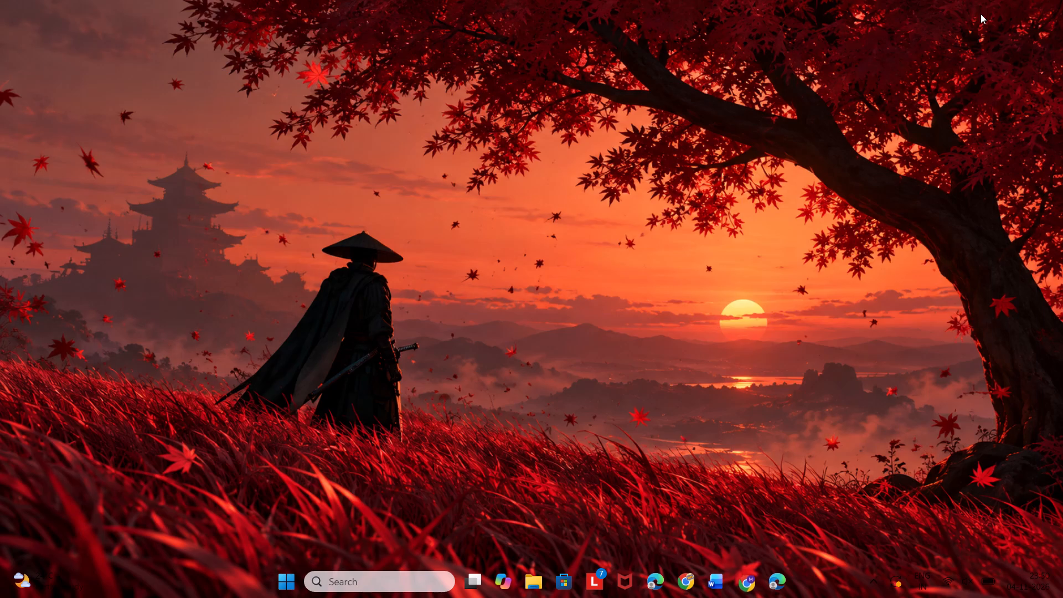
left_click(270, 582)
left_click_drag(270, 582, 295, 581)
left_click(295, 581)
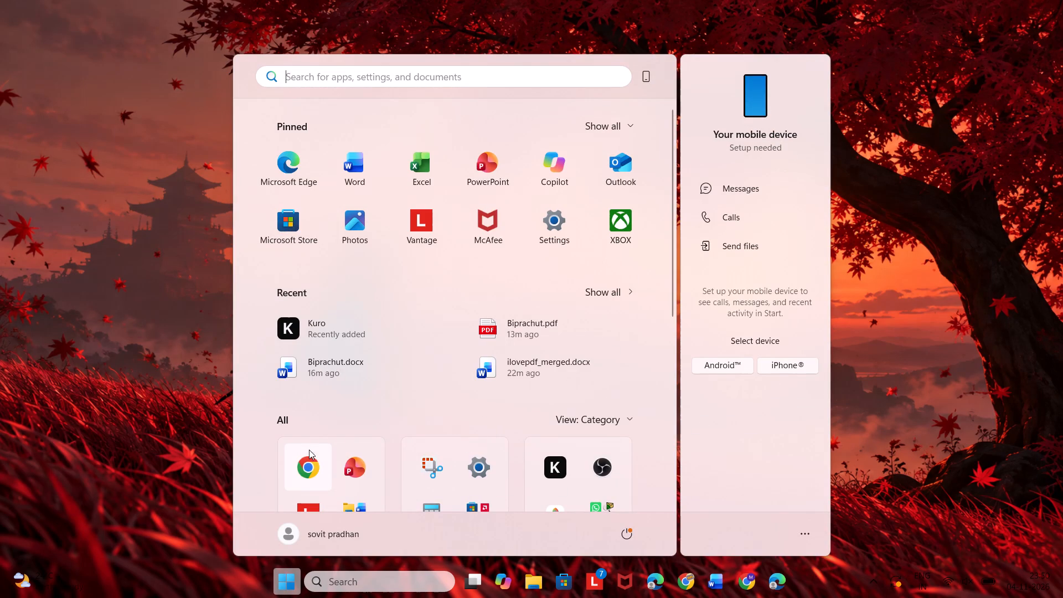
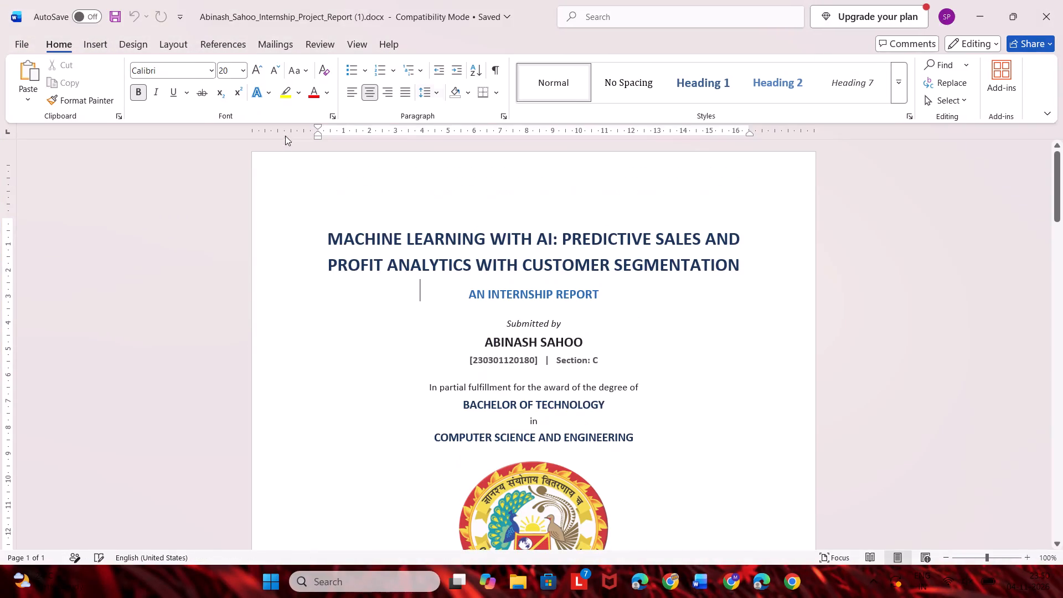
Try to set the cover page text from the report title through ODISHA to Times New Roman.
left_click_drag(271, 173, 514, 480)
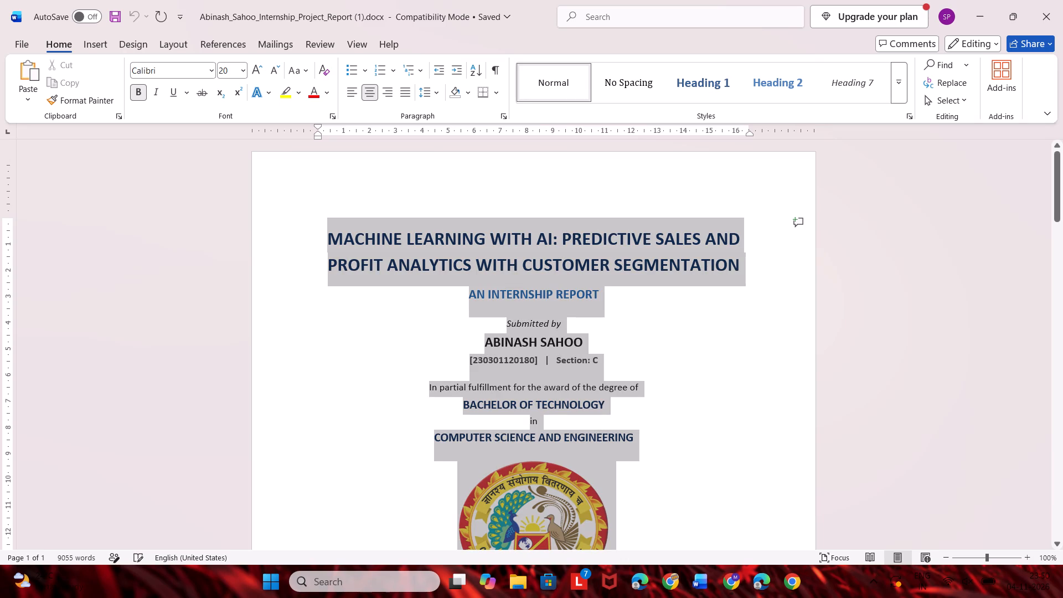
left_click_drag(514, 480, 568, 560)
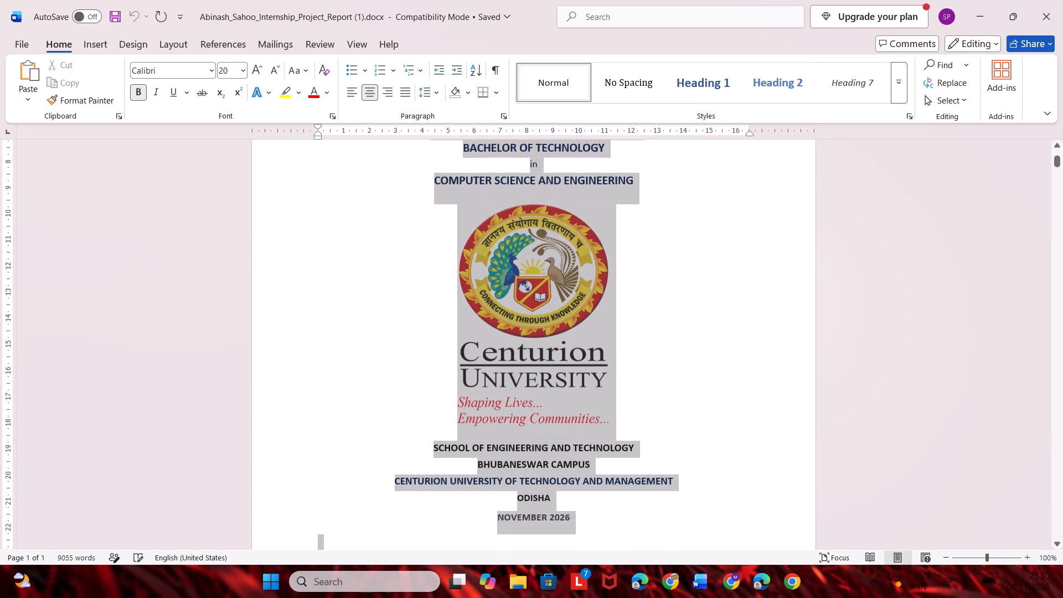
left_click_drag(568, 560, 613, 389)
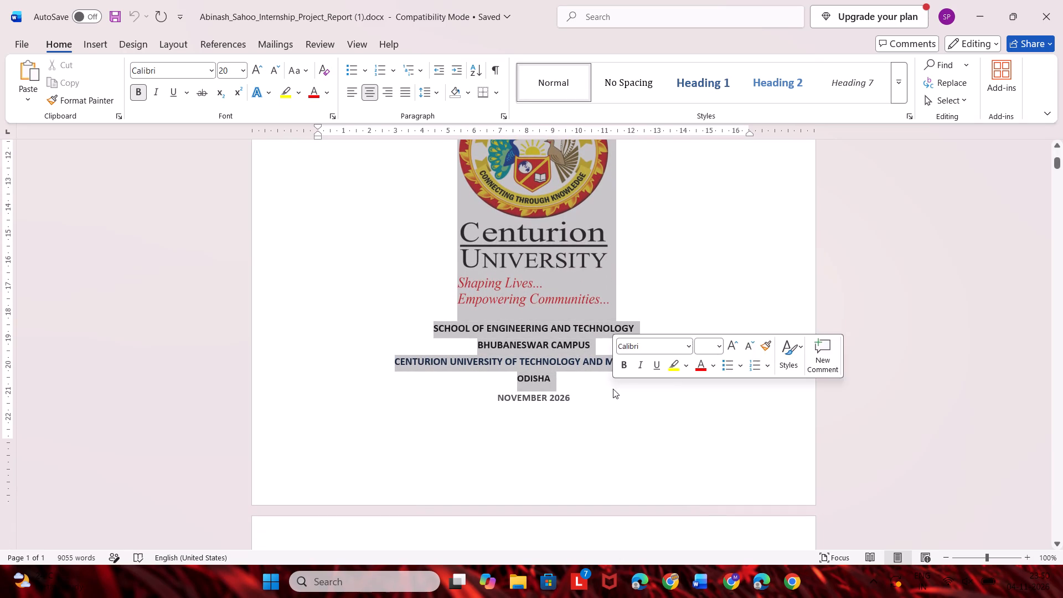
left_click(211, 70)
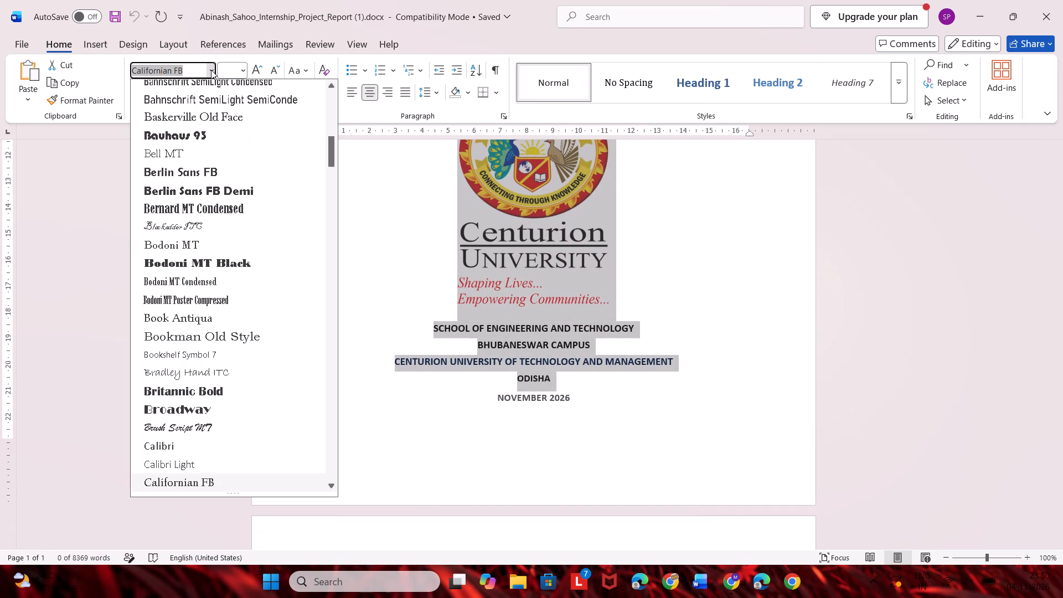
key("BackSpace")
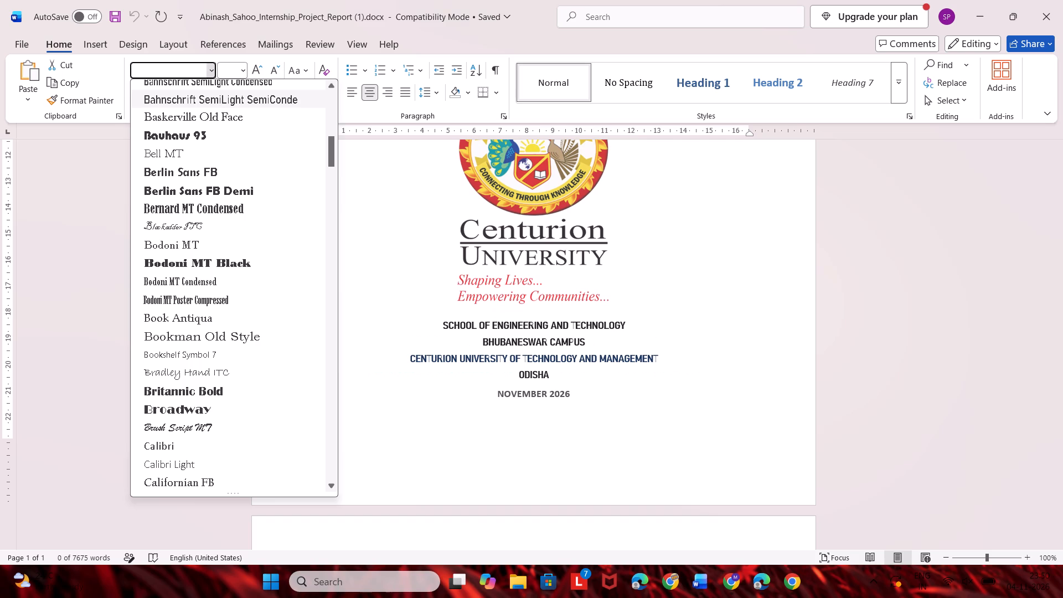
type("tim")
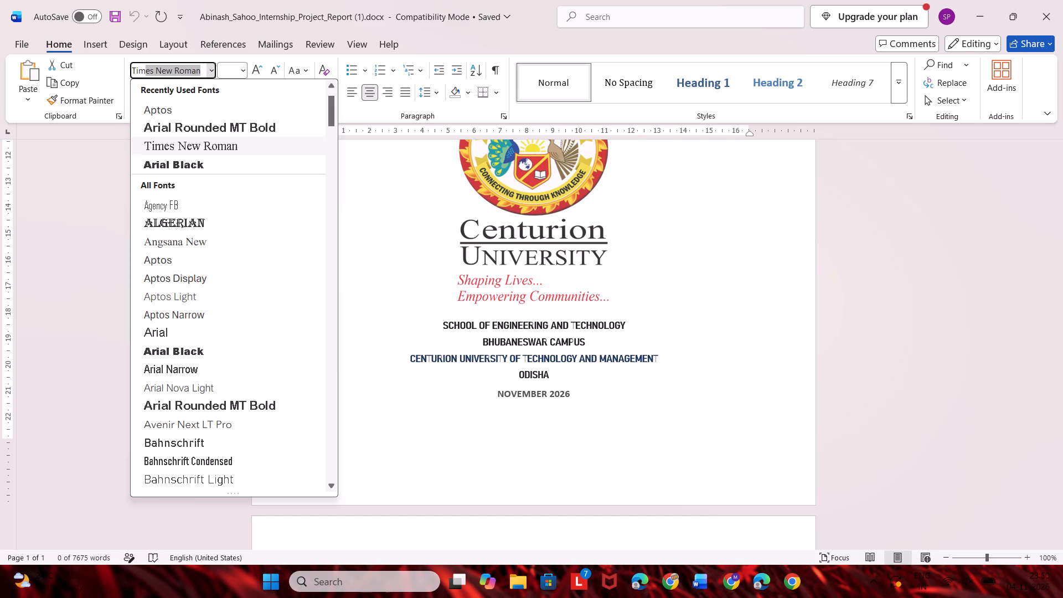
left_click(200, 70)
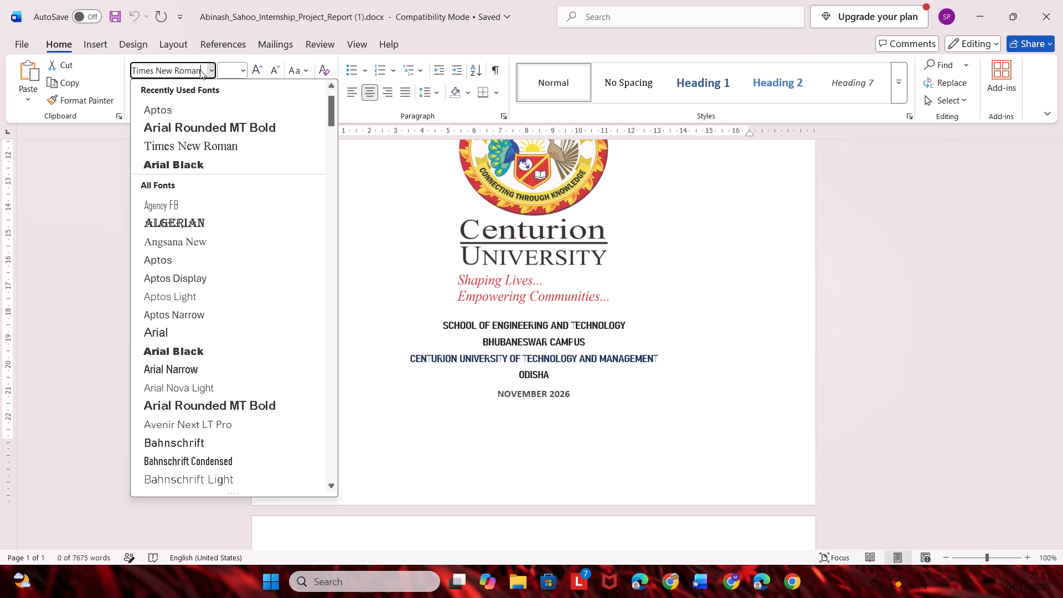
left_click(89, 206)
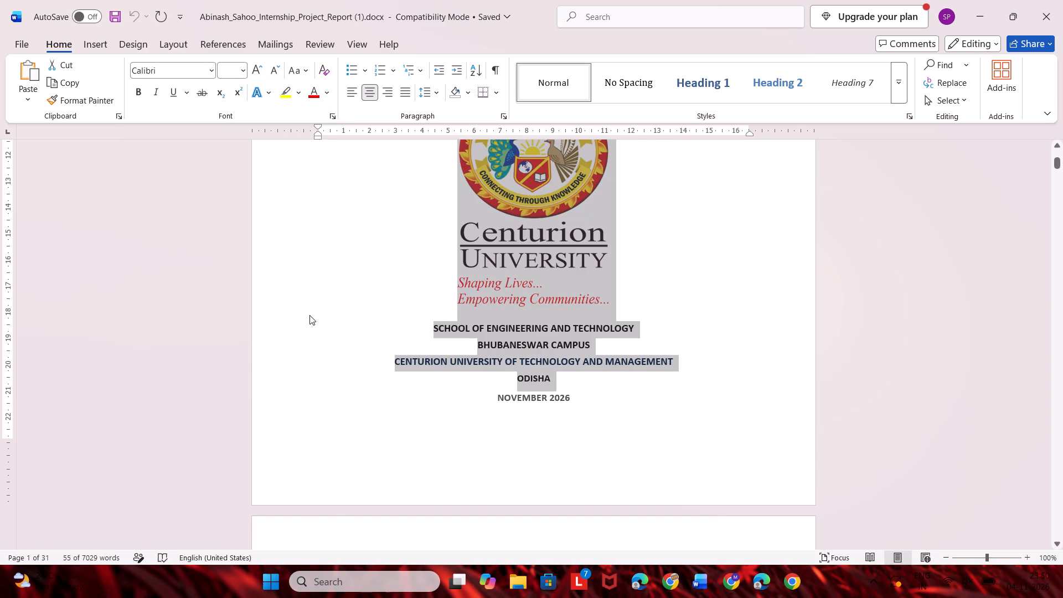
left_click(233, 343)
Change the font colour of the full report title on the cover page to the black theme colour.
scroll(541, 302, "up", 7)
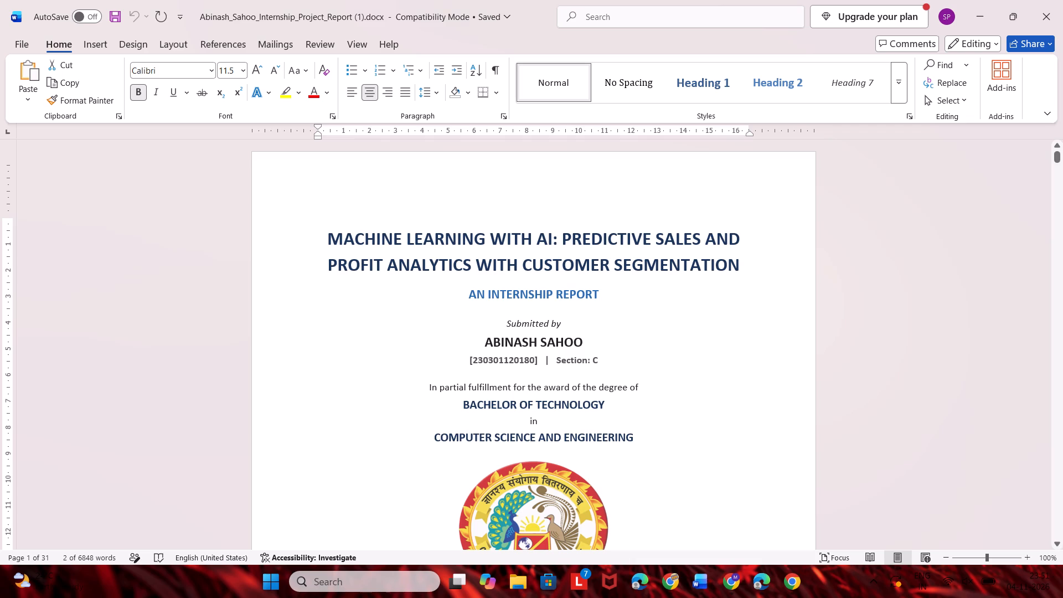
left_click_drag(326, 239, 422, 256)
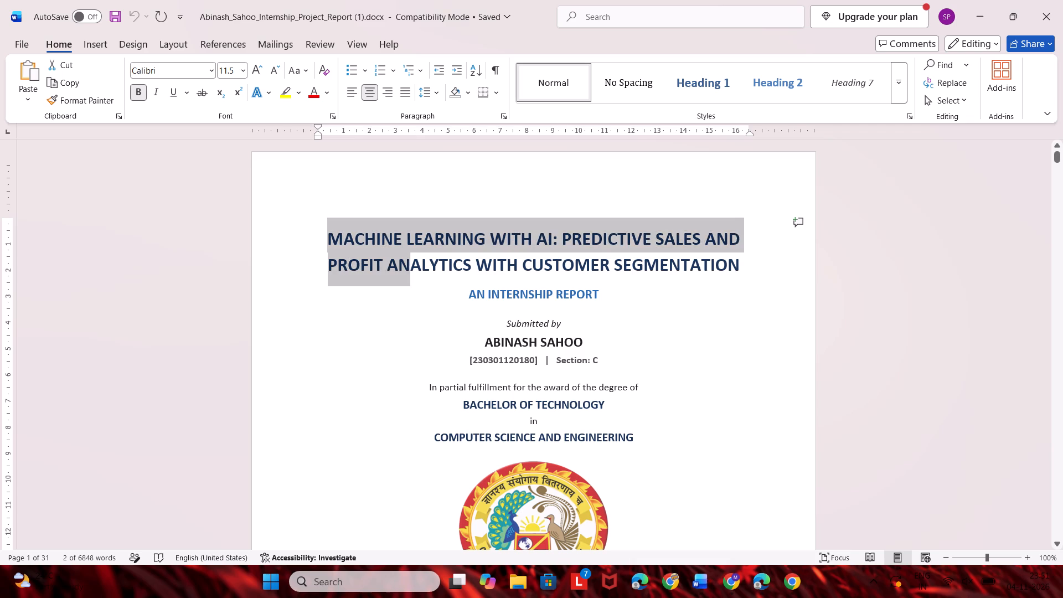
left_click_drag(422, 256, 529, 269)
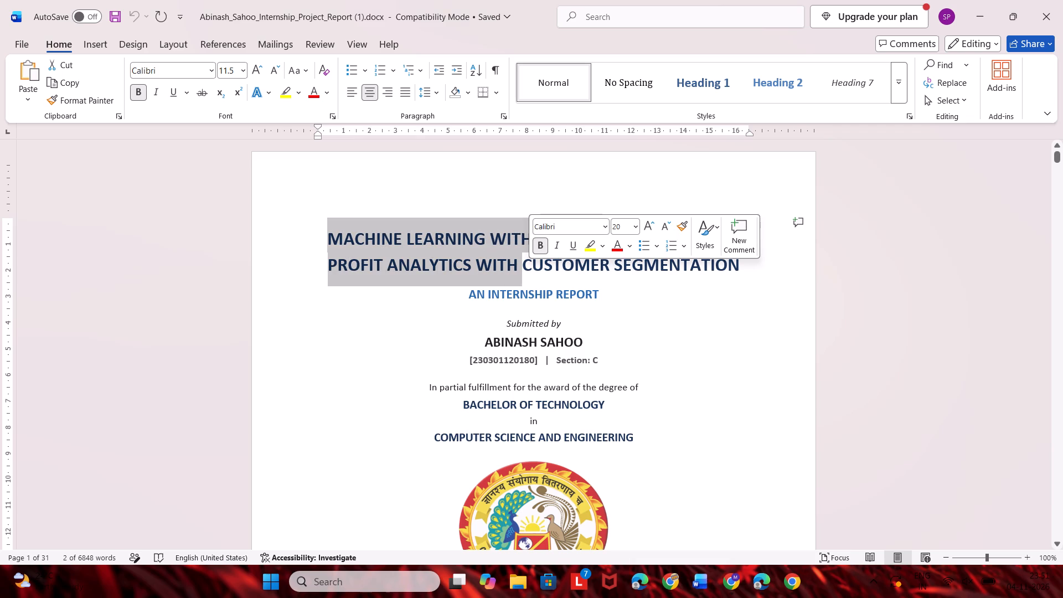
left_click(285, 286)
left_click(286, 199)
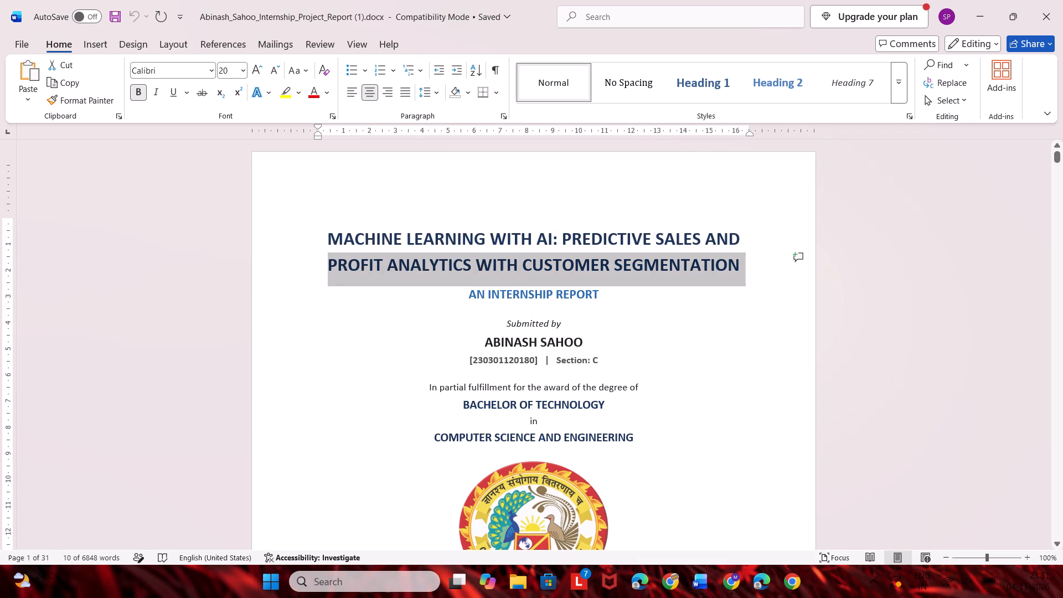
left_click(323, 229)
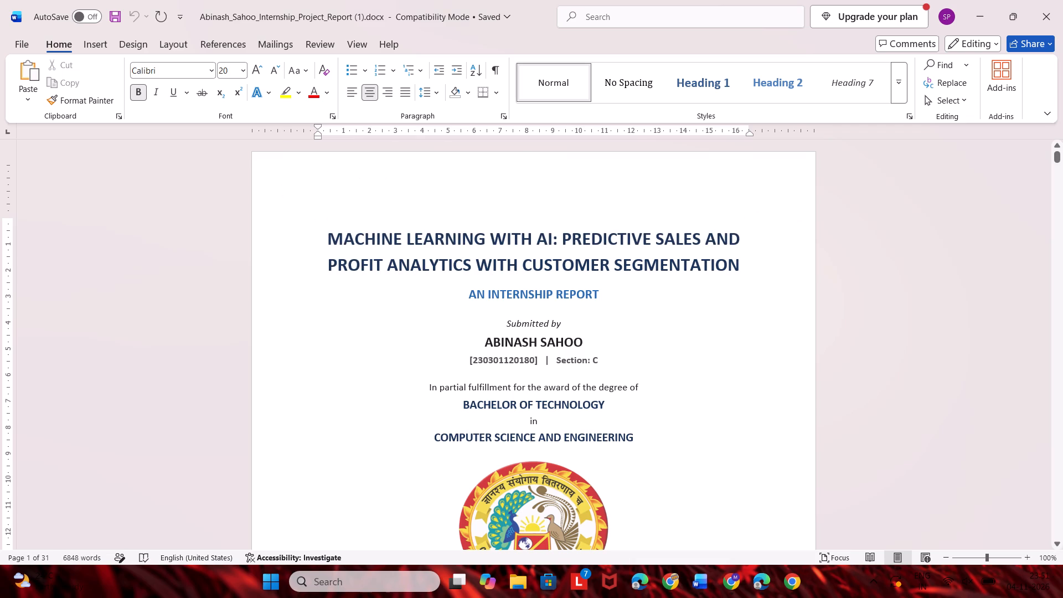
left_click_drag(329, 231, 671, 255)
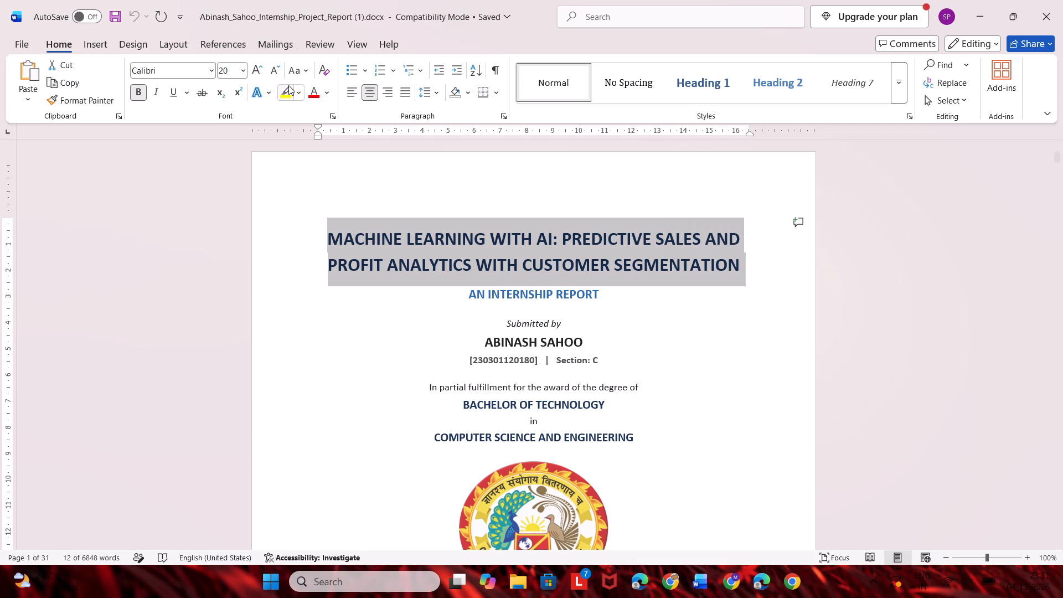
left_click(327, 94)
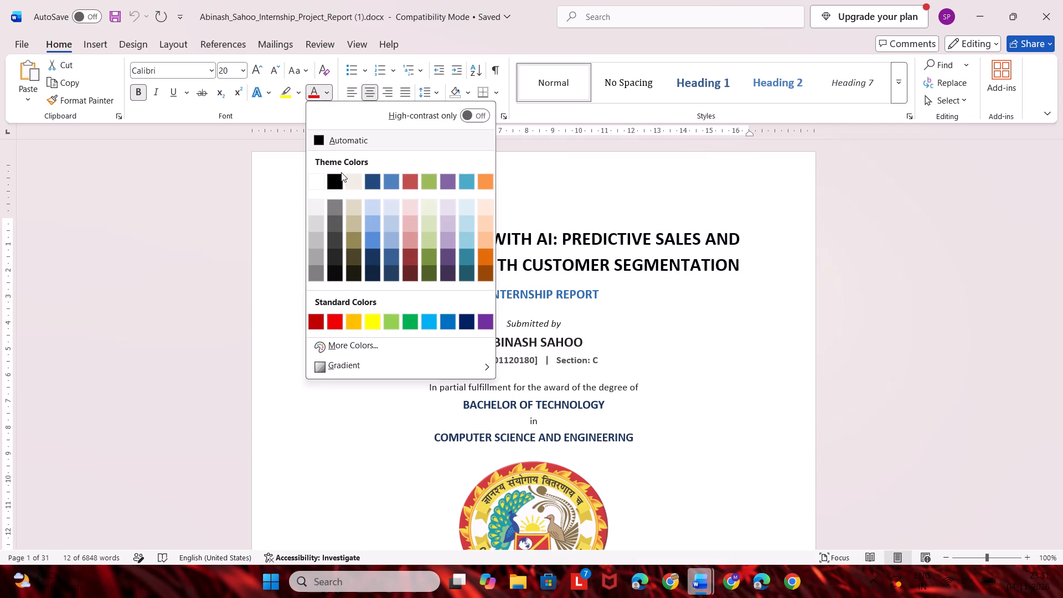
left_click(336, 176)
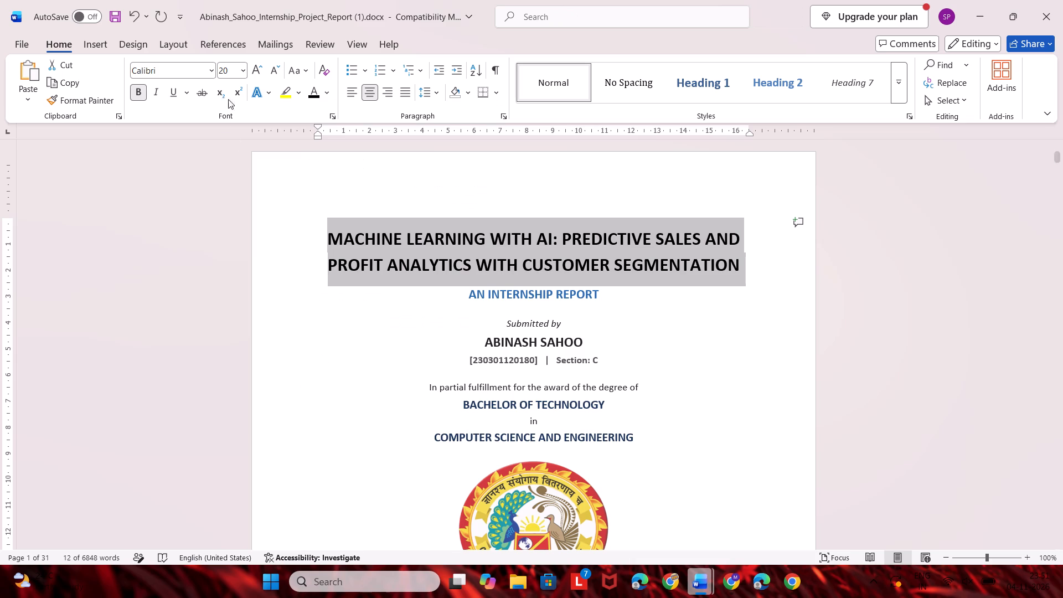
Set the font of the cover page's report title to Times New Roman.
left_click(210, 74)
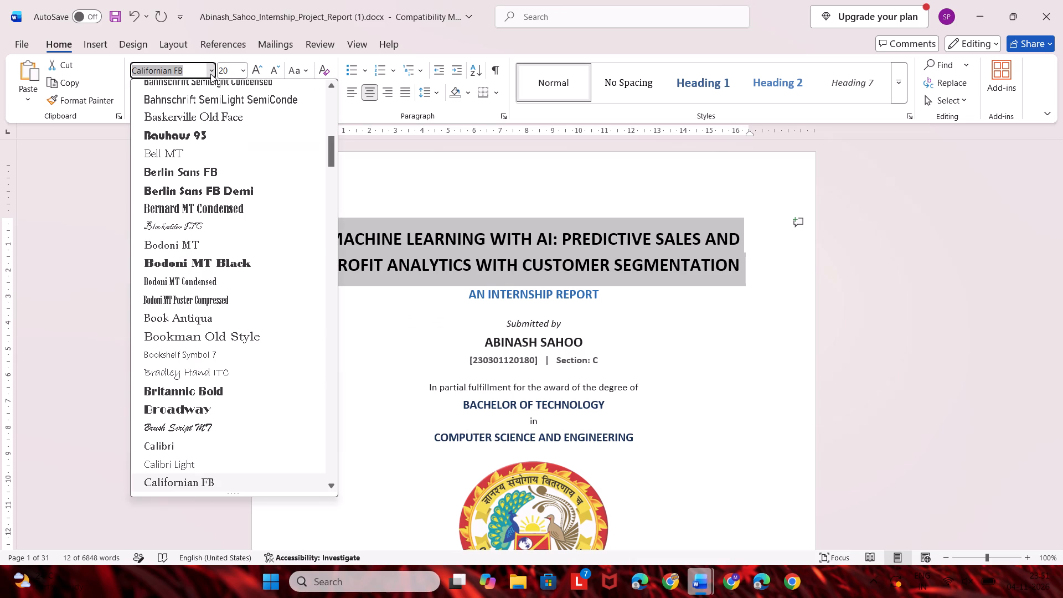
key("BackSpace")
type("times")
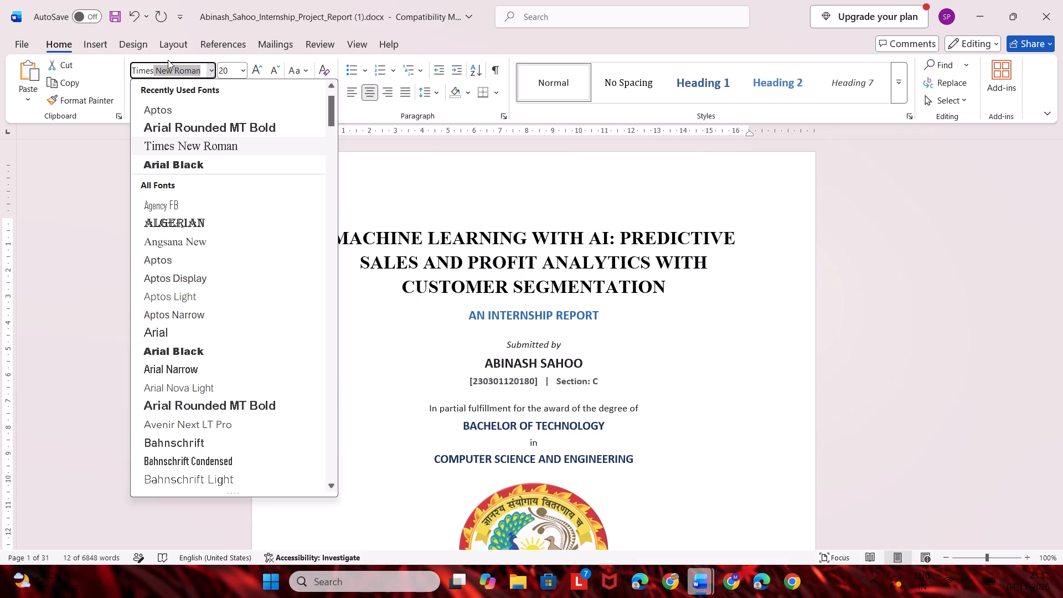
left_click(201, 68)
key("Return")
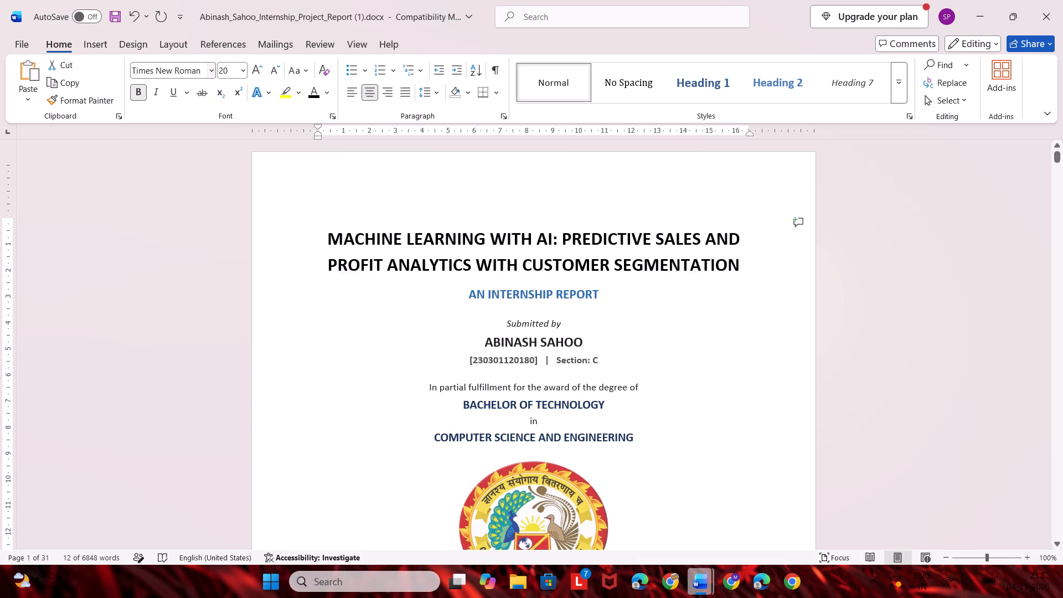
left_click(226, 219)
left_click(929, 219)
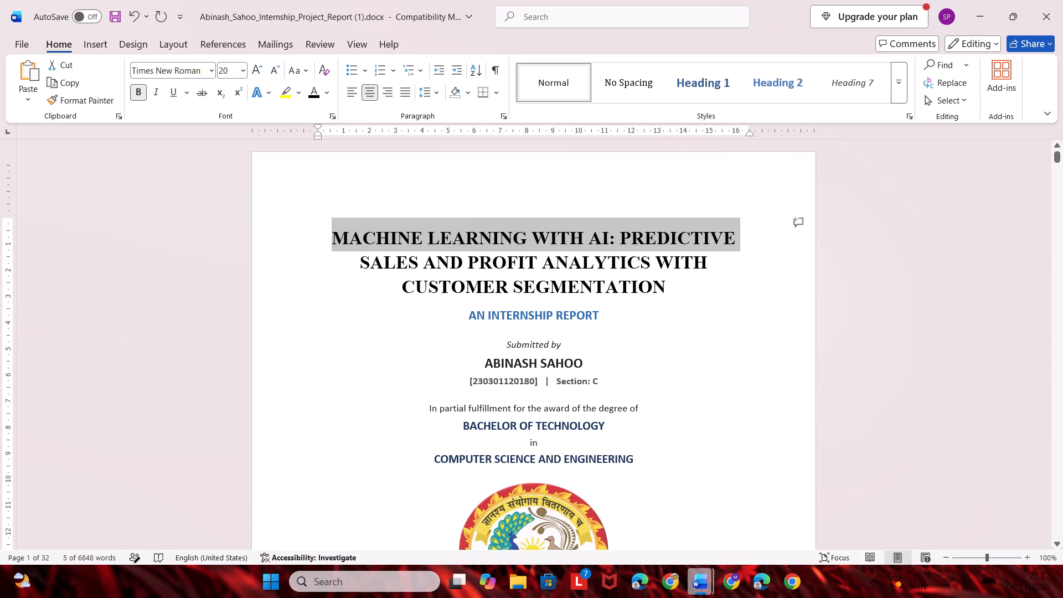
left_click(563, 243)
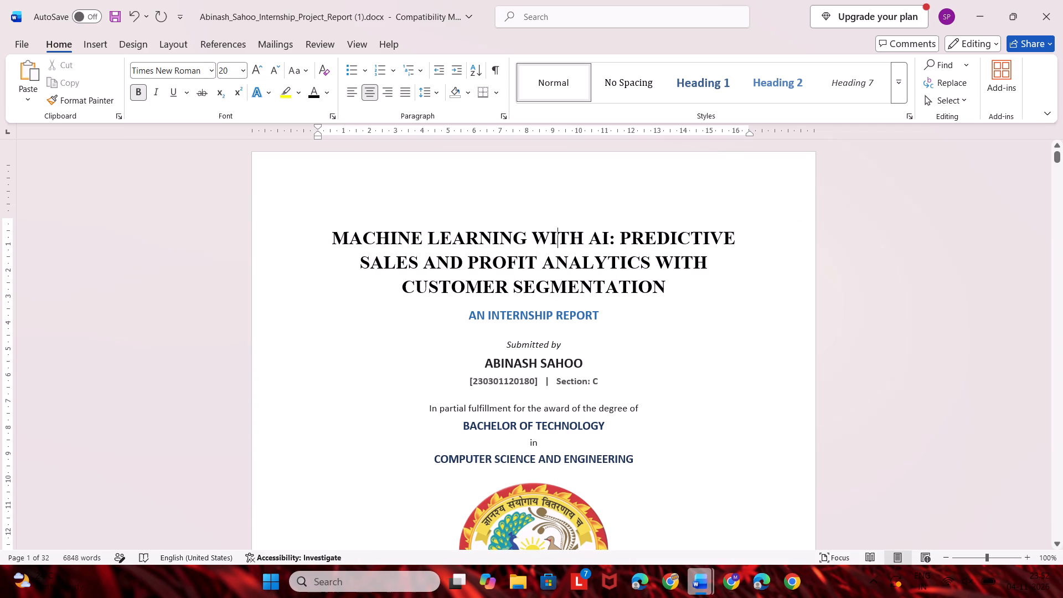
Examine the layout of the report's opening pages, from the cover through the certificate, declaration and table of contents.
scroll(508, 215, "down", 4)
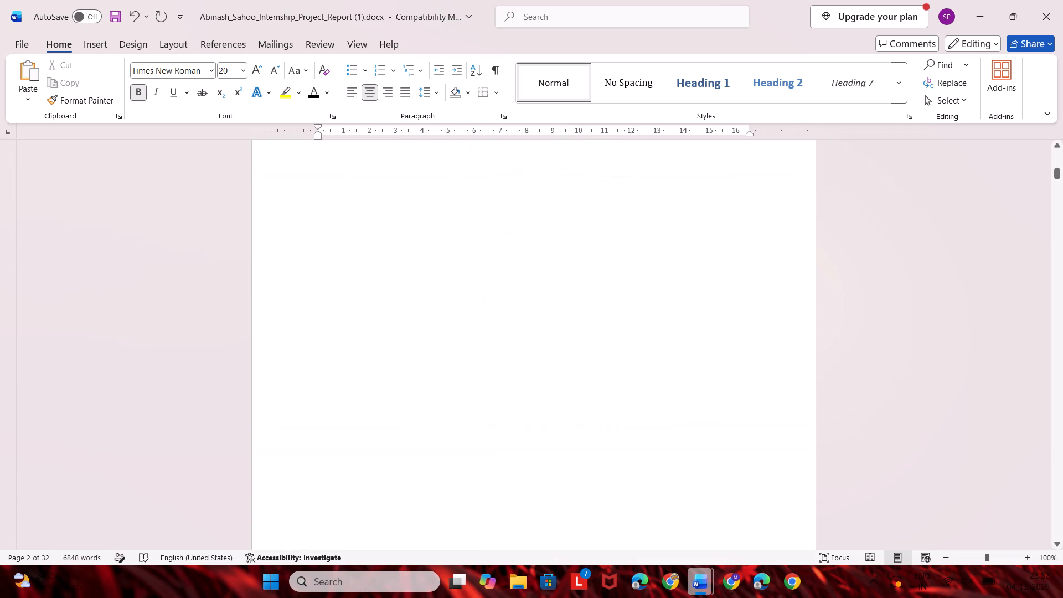
scroll(381, 332, "down", 3, "ctrl")
scroll(512, 293, "down", 2)
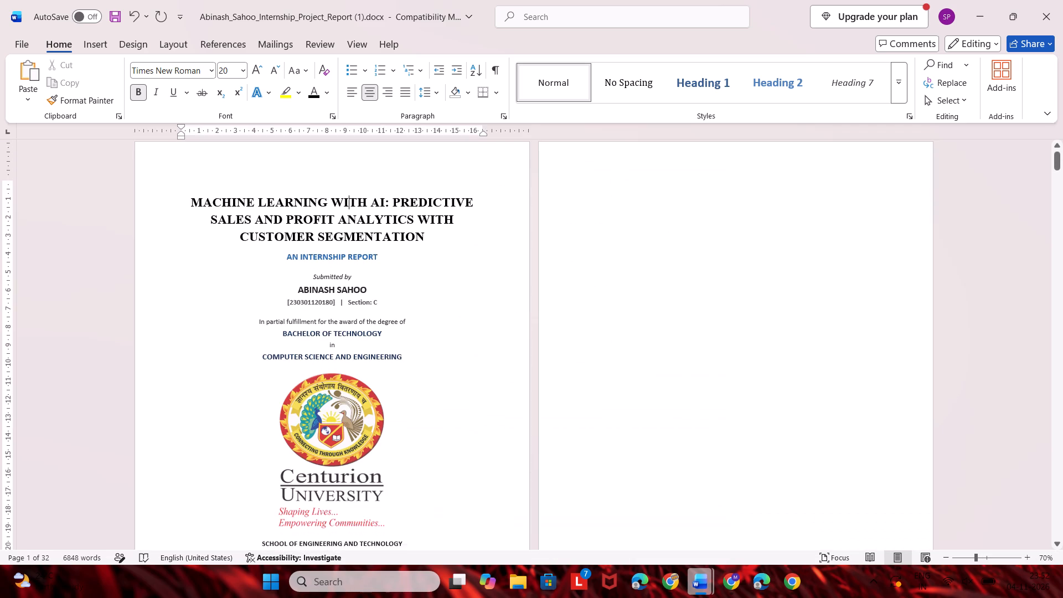
scroll(512, 293, "down", 2)
scroll(512, 293, "up", 2)
scroll(512, 293, "down", 2)
scroll(512, 293, "up", 1)
scroll(512, 293, "down", 2)
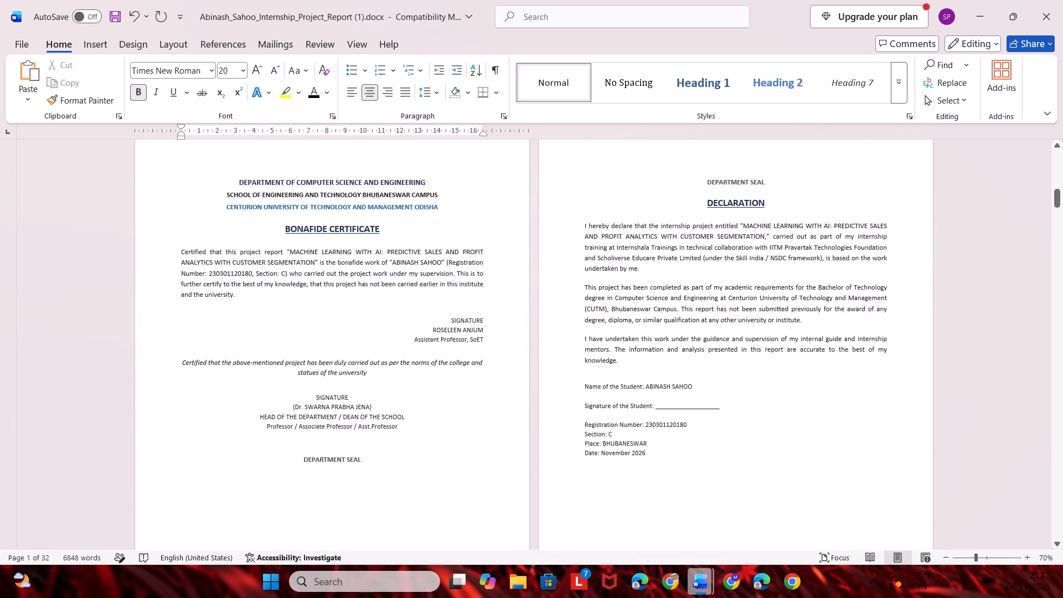
scroll(512, 293, "down", 8)
scroll(512, 293, "up", 5)
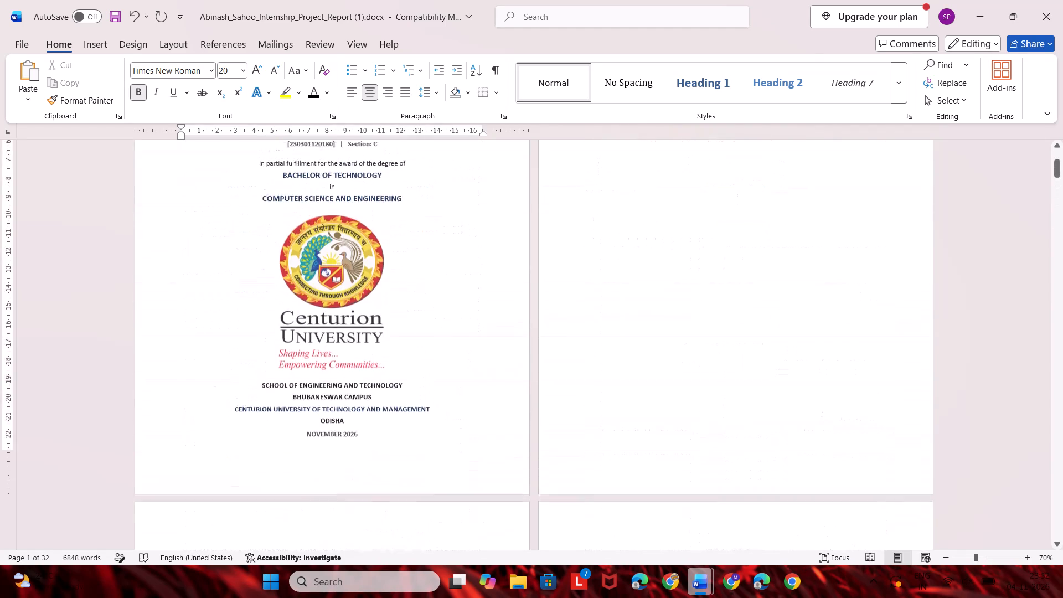
scroll(512, 293, "down", 2, "ctrl")
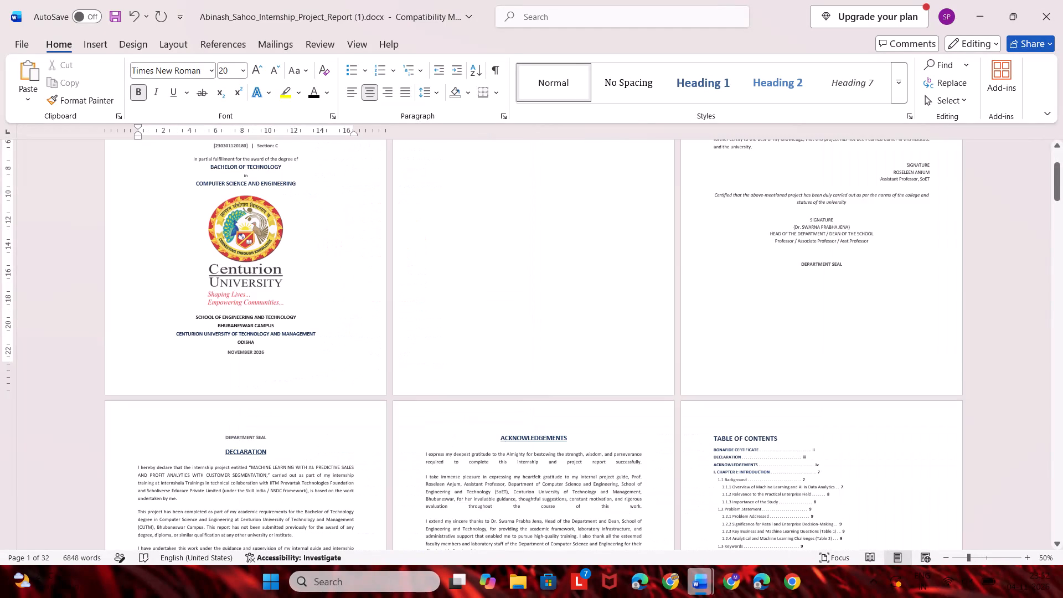
scroll(354, 273, "up", 1)
scroll(354, 338, "up", 2)
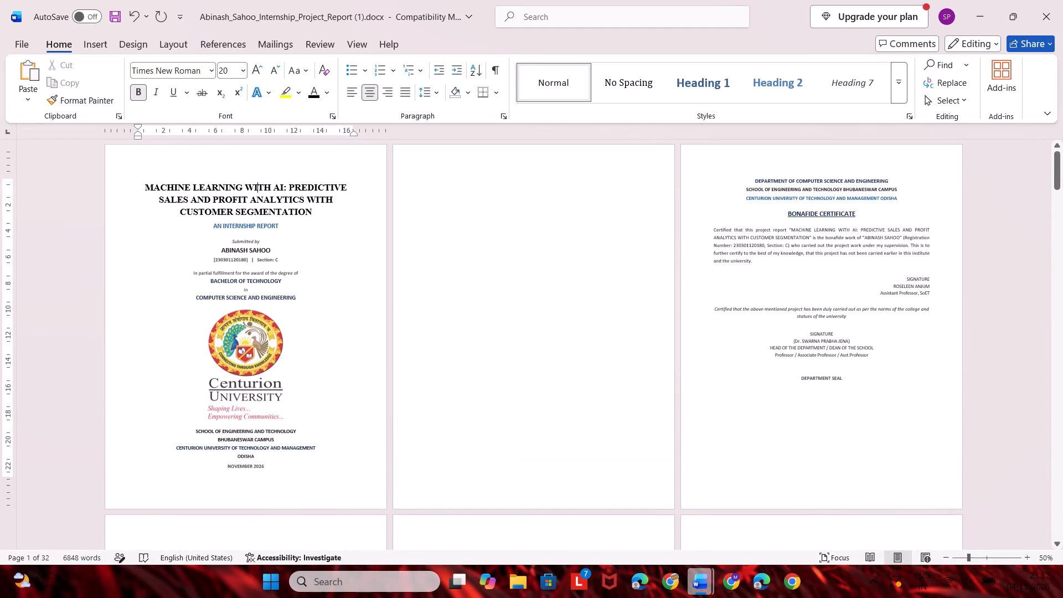
Set the font size of the cover page's report title to 18.
left_click_drag(144, 186, 226, 209)
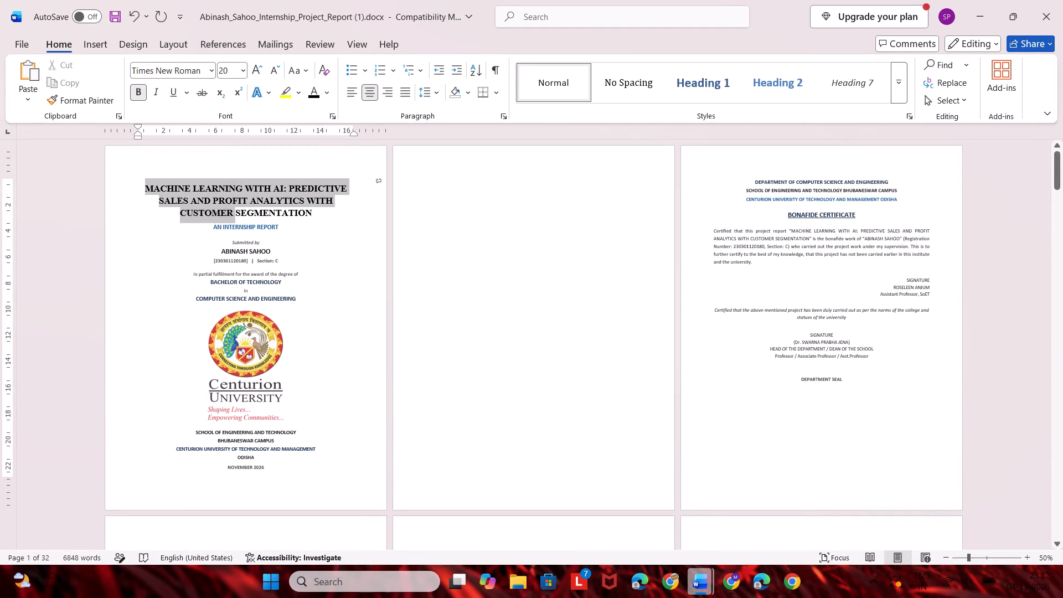
left_click_drag(226, 209, 282, 218)
left_click(241, 66)
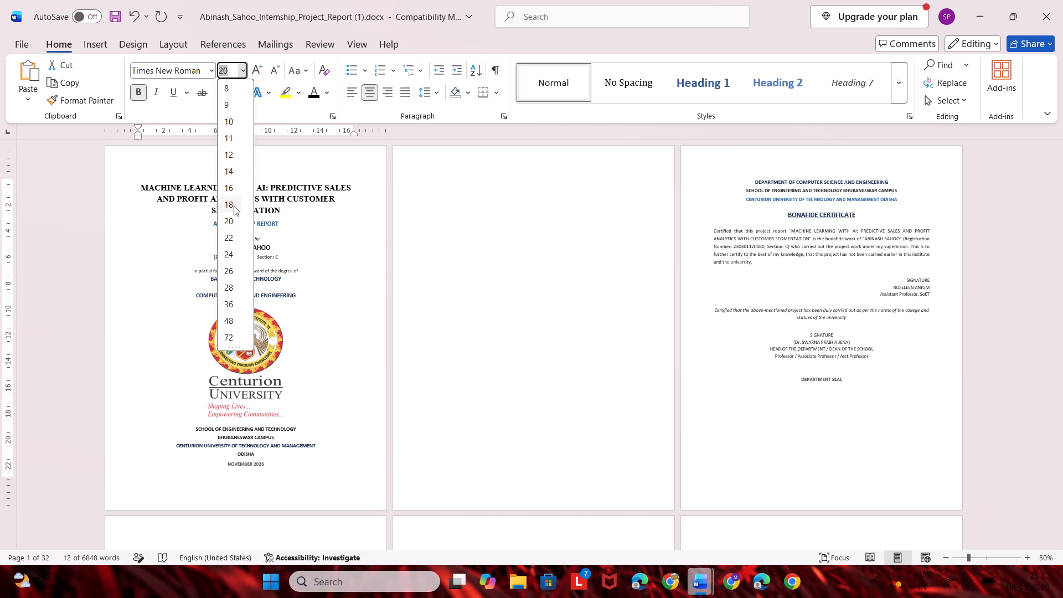
left_click(234, 206)
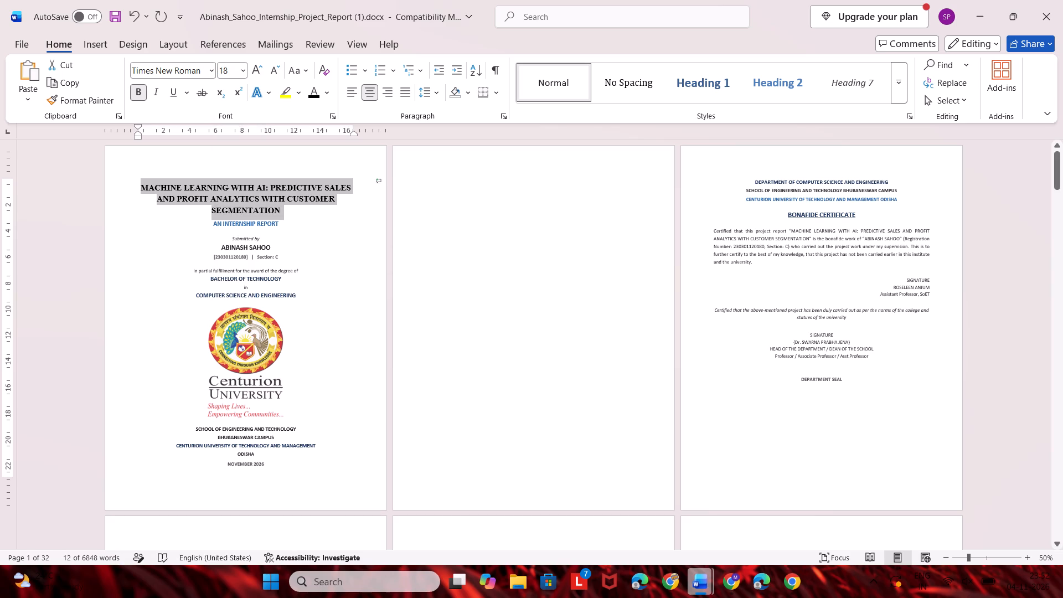
Set the cover page lines from AN INTERNSHIP REPORT through COMPUTER SCIENCE AND ENGINEERING to Times New Roman.
left_click_drag(214, 222, 274, 286)
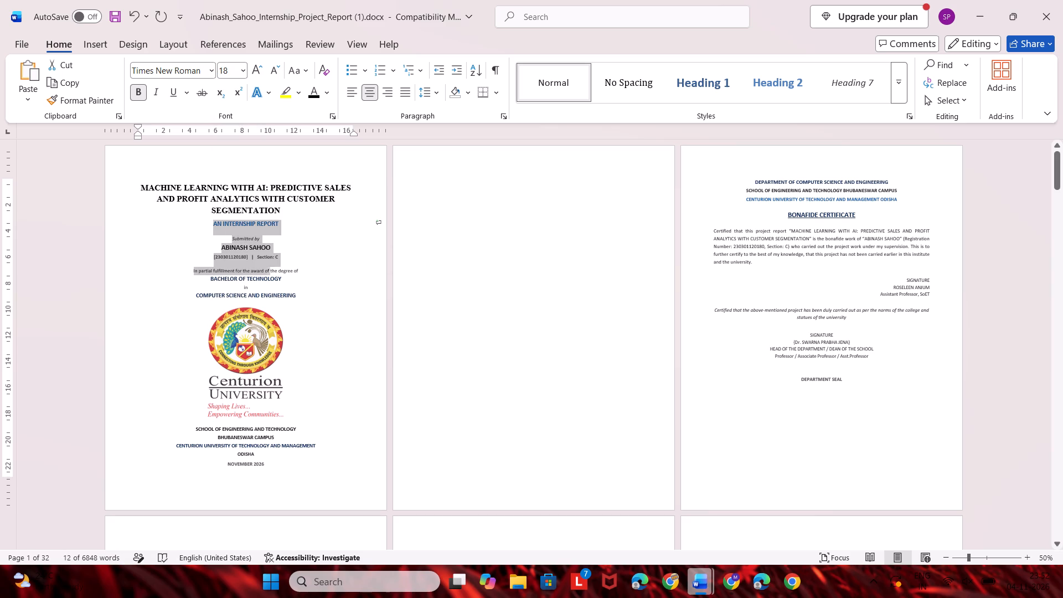
left_click_drag(274, 286, 282, 298)
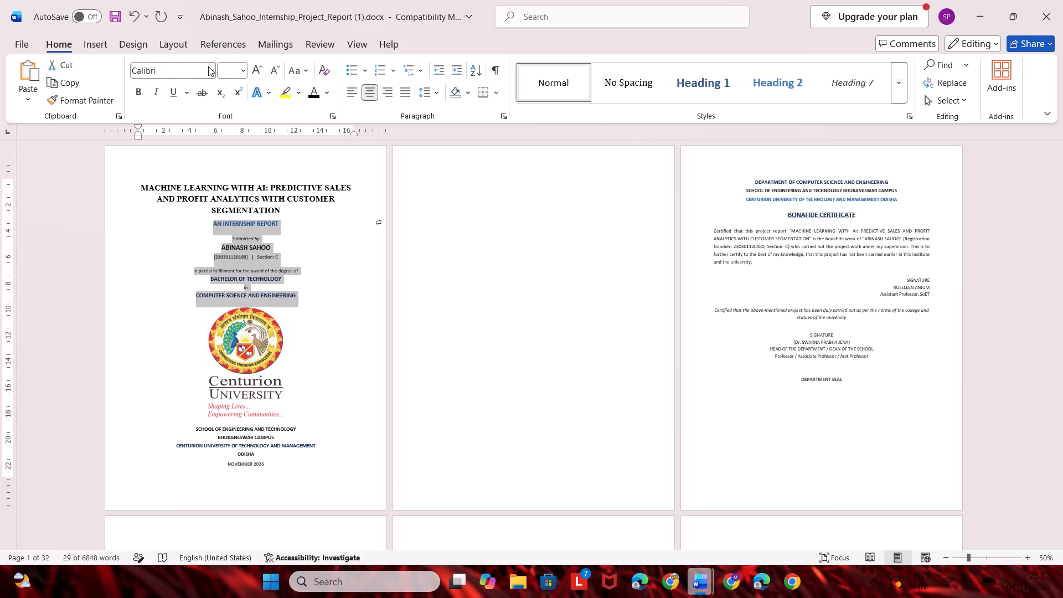
left_click(208, 66)
key("BackSpace")
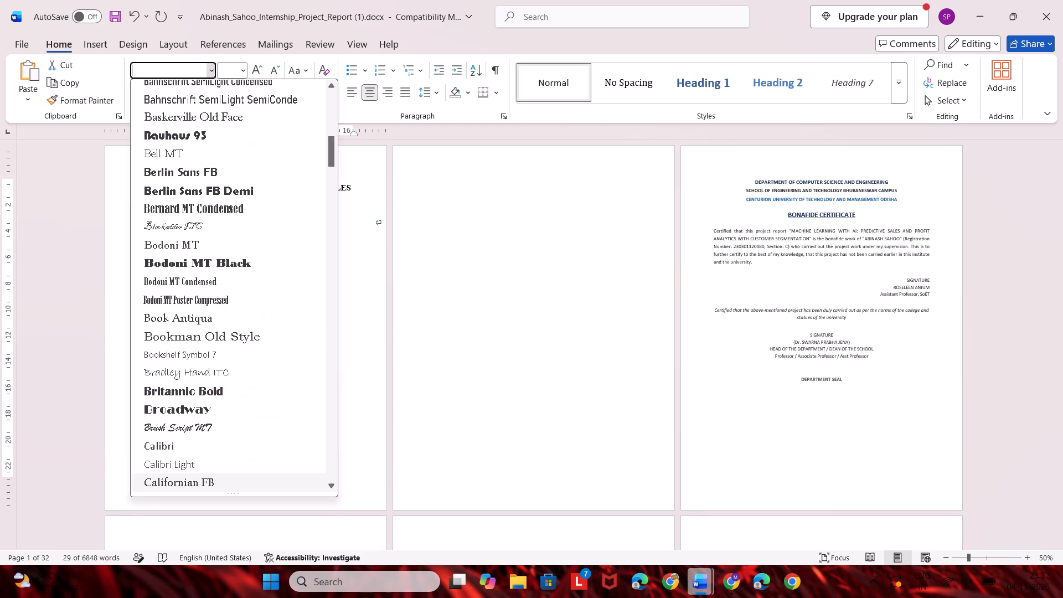
type("times")
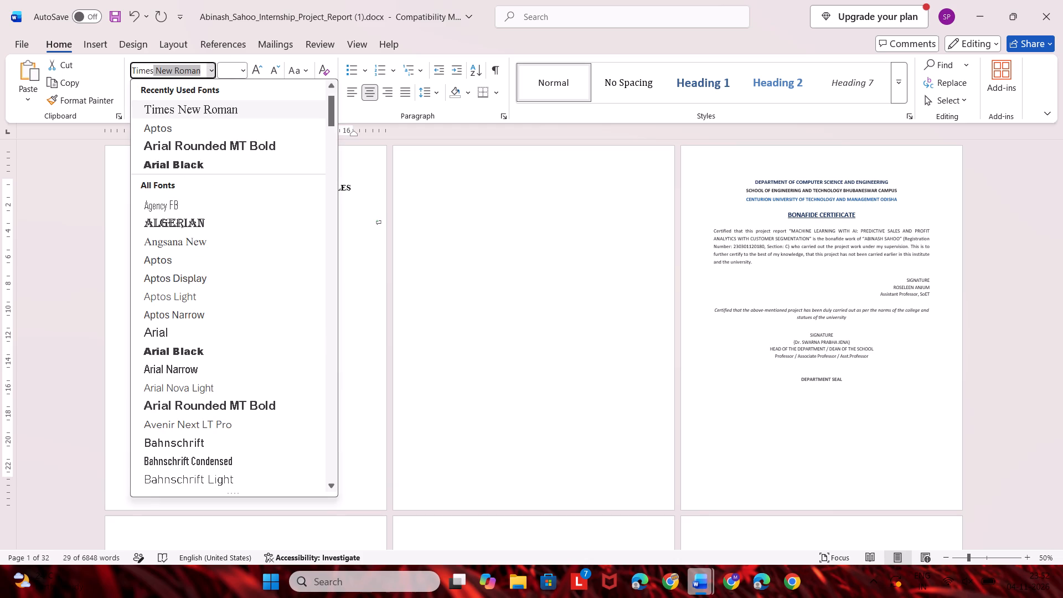
left_click(205, 106)
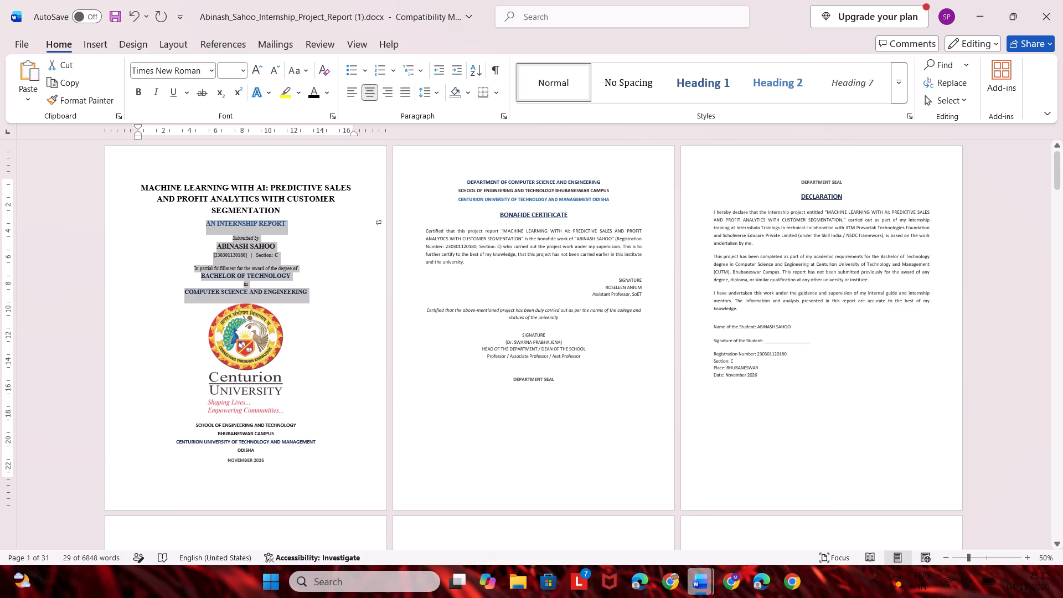
Shrink the Centurion University logo on the cover page to roughly three quarters of its width and two thirds of its height.
left_click(226, 190)
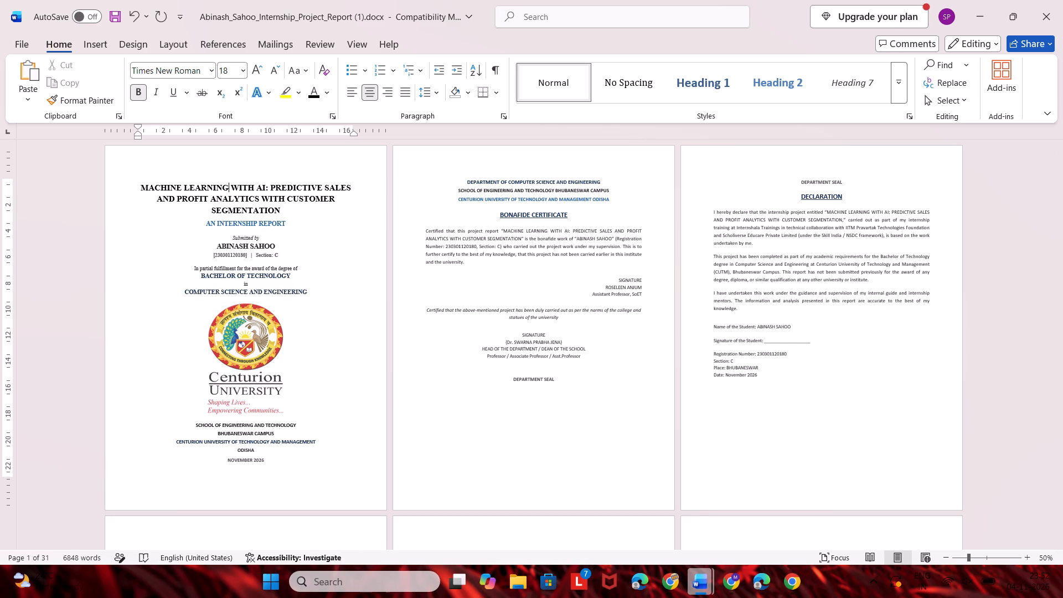
left_click(280, 356)
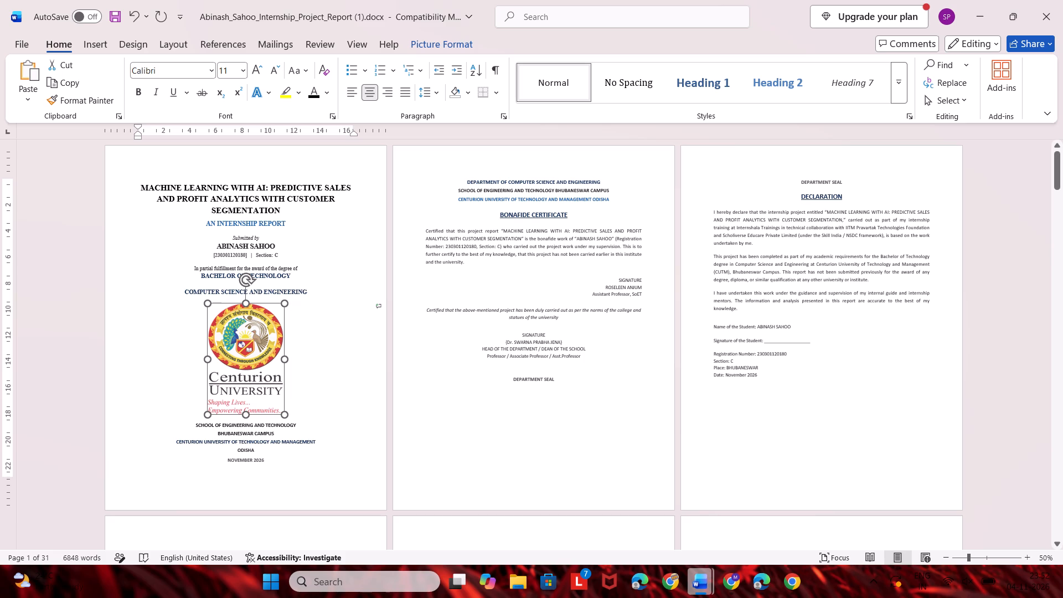
left_click_drag(287, 417, 272, 377)
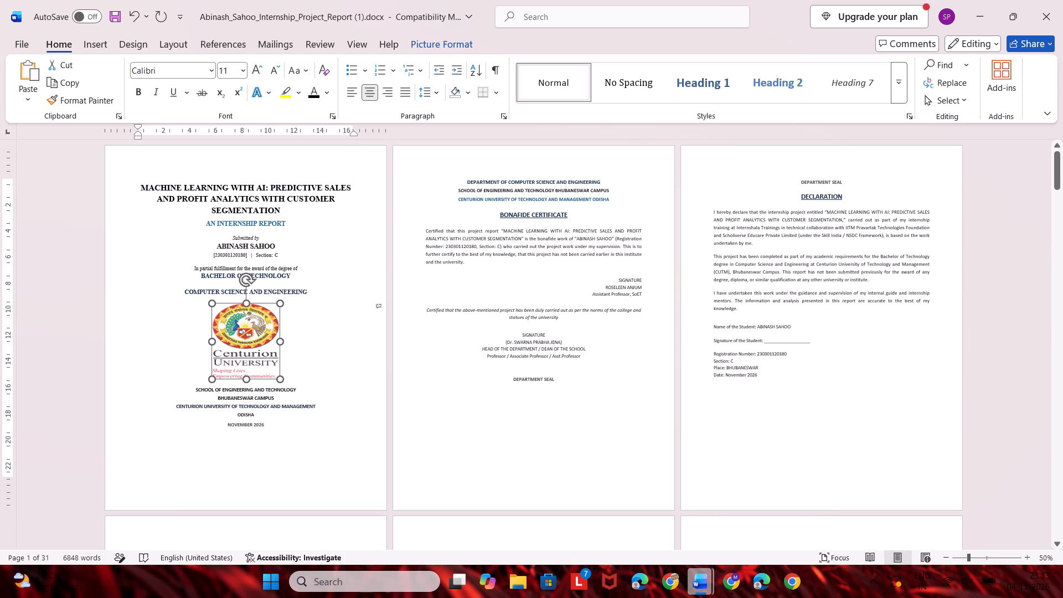
left_click_drag(272, 377, 259, 379)
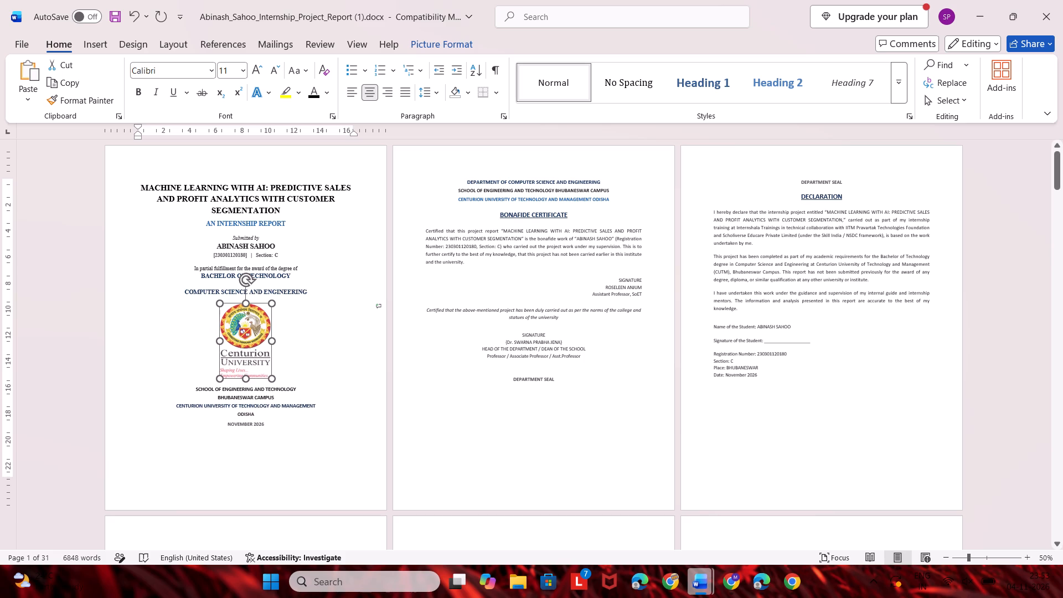
left_click_drag(259, 379, 257, 369)
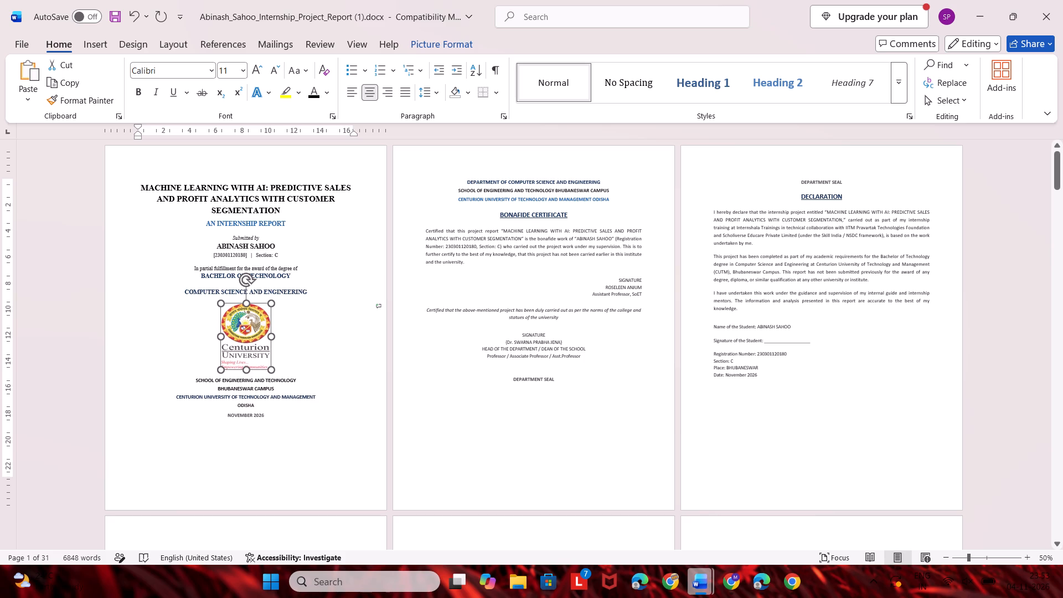
left_click_drag(257, 369, 264, 377)
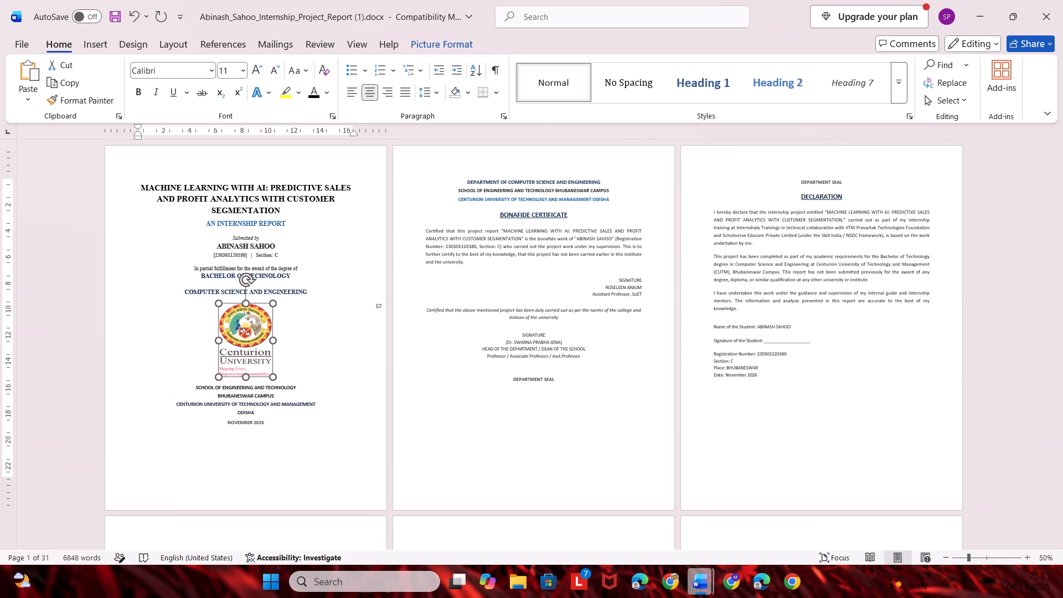
left_click_drag(264, 377, 266, 379)
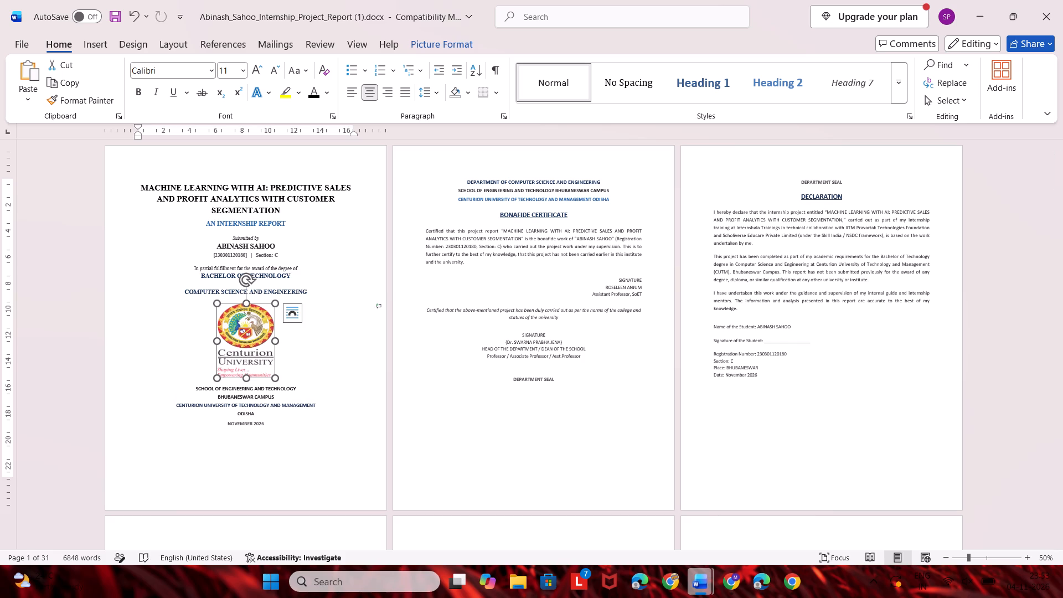
Remove the break before the DEPARTMENT OF COMPUTER SCIENCE AND ENGINEERING heading so its block follows NOVEMBER 2026 on the cover page.
left_click(458, 174)
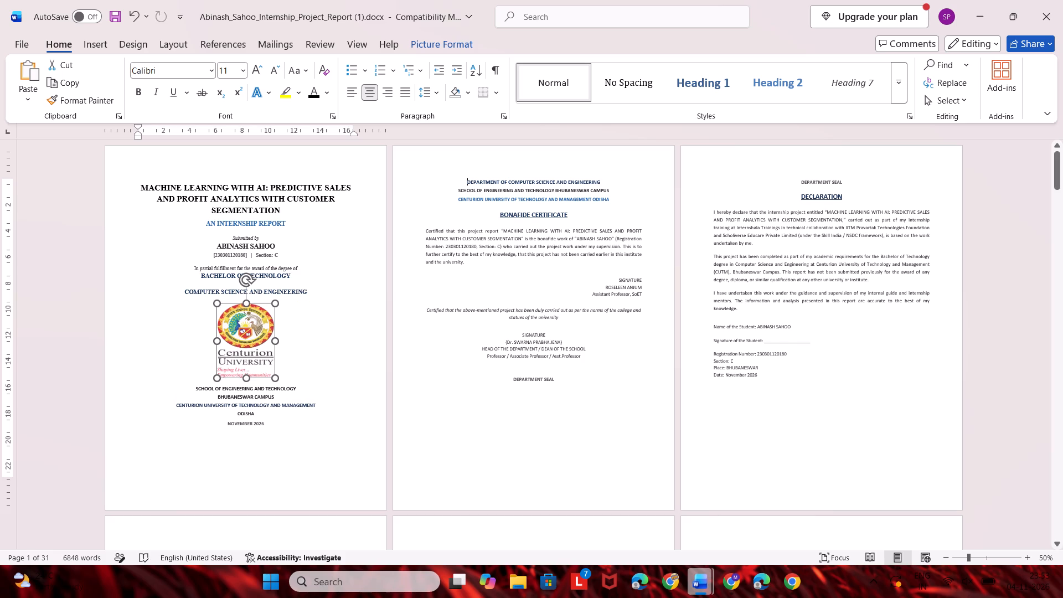
key("BackSpace")
key("BackSpace")
key("BackSpace")
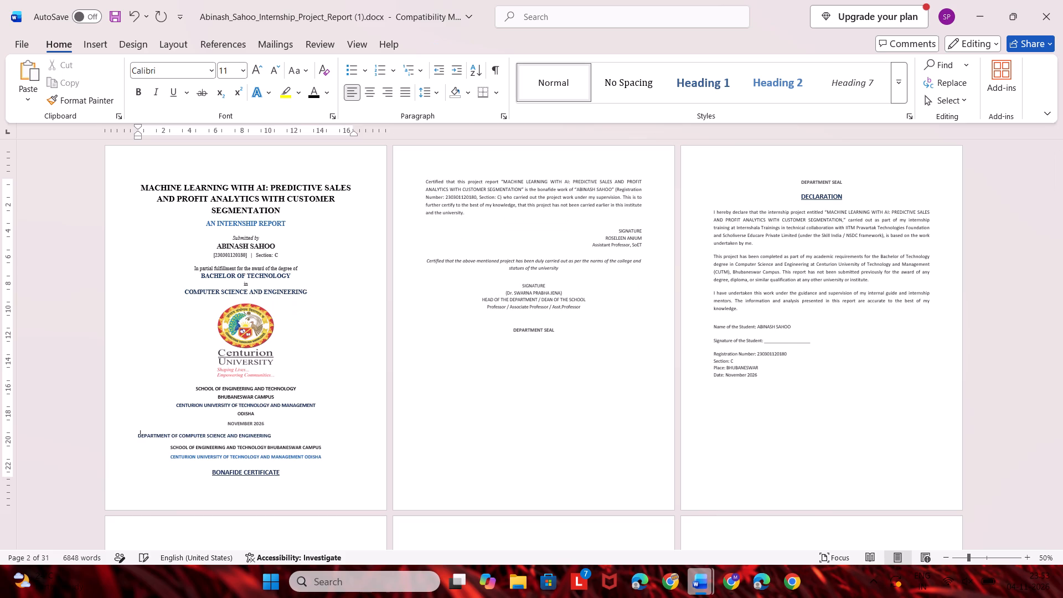
Insert leading spaces before DEPARTMENT OF COMPUTER SCIENCE AND ENGINEERING to centre it above the school line on the cover page.
key("space")
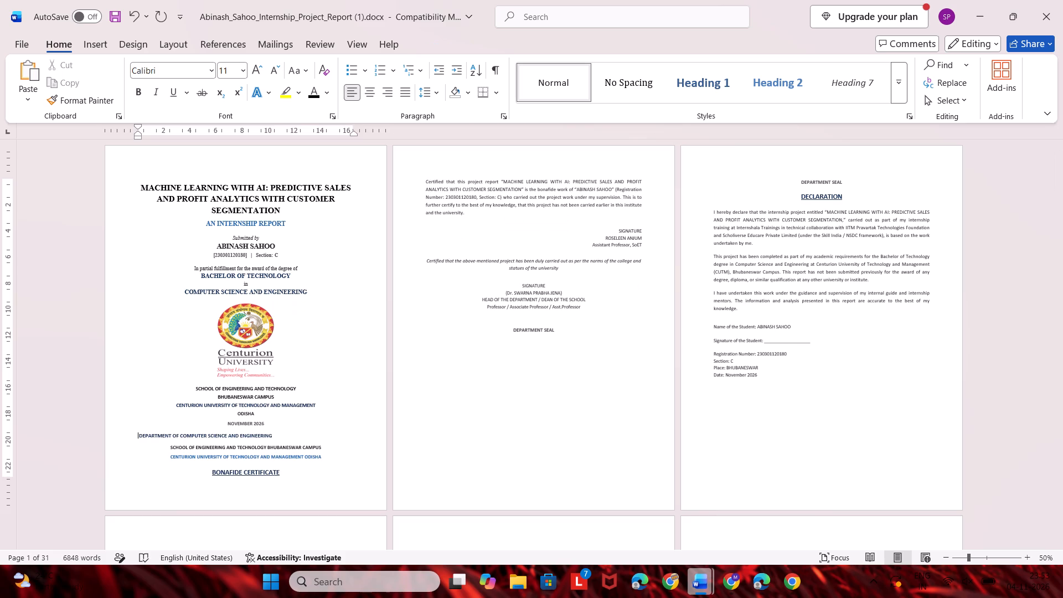
key("space")
key("space")
key("space")
key("space")
key("space")
key("space")
key("space")
key("space")
key("space")
key("space")
key("space")
key("space")
key("space")
key("space")
key("space")
key("space")
key("space")
key("space")
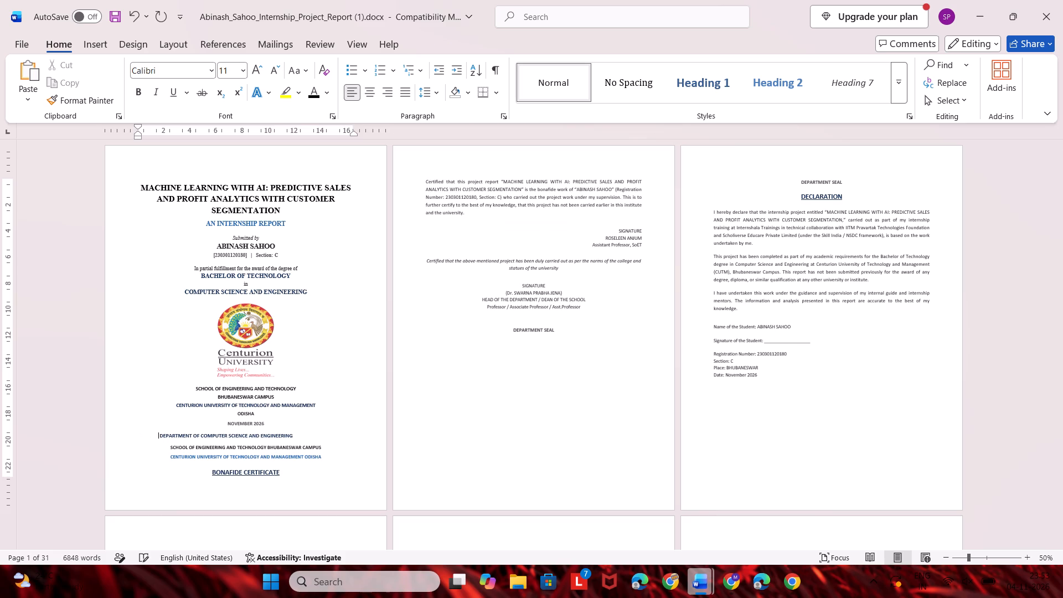
key("space")
key("space")
key("space")
key("space")
key("space")
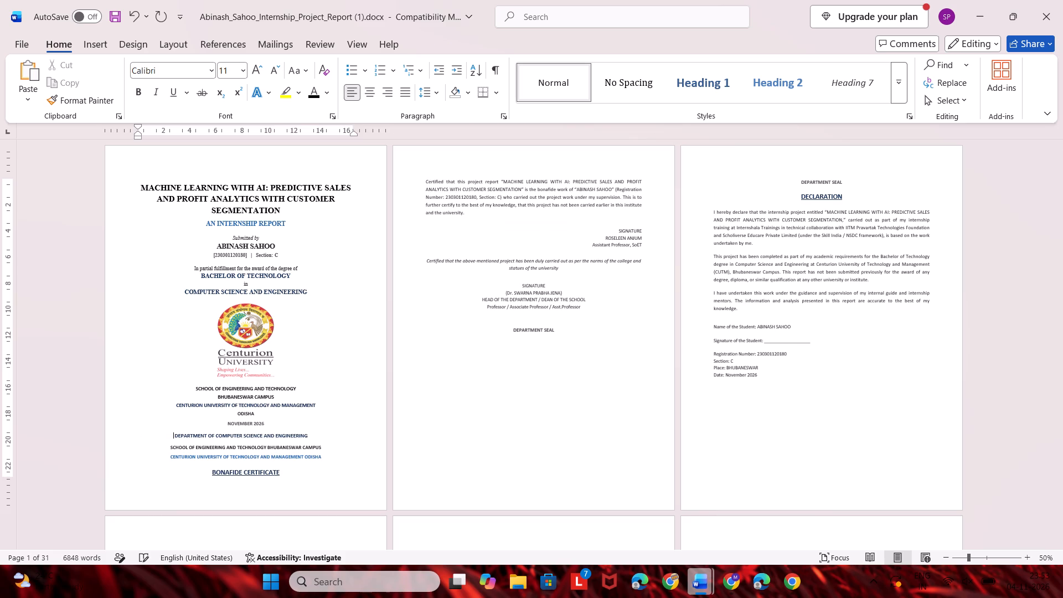
key("space")
key("space")
key("space")
key("space")
key("space")
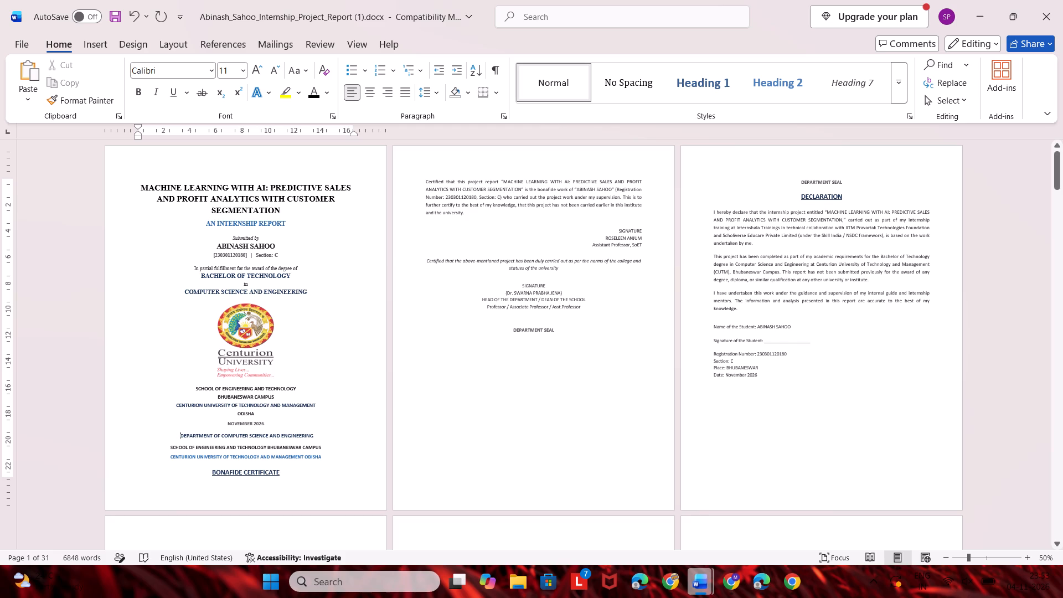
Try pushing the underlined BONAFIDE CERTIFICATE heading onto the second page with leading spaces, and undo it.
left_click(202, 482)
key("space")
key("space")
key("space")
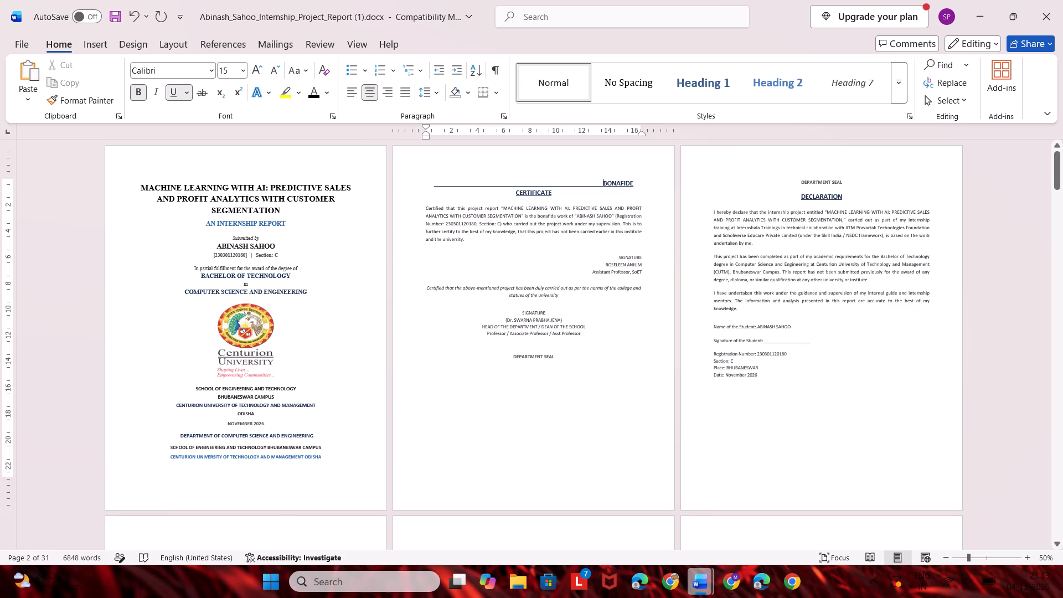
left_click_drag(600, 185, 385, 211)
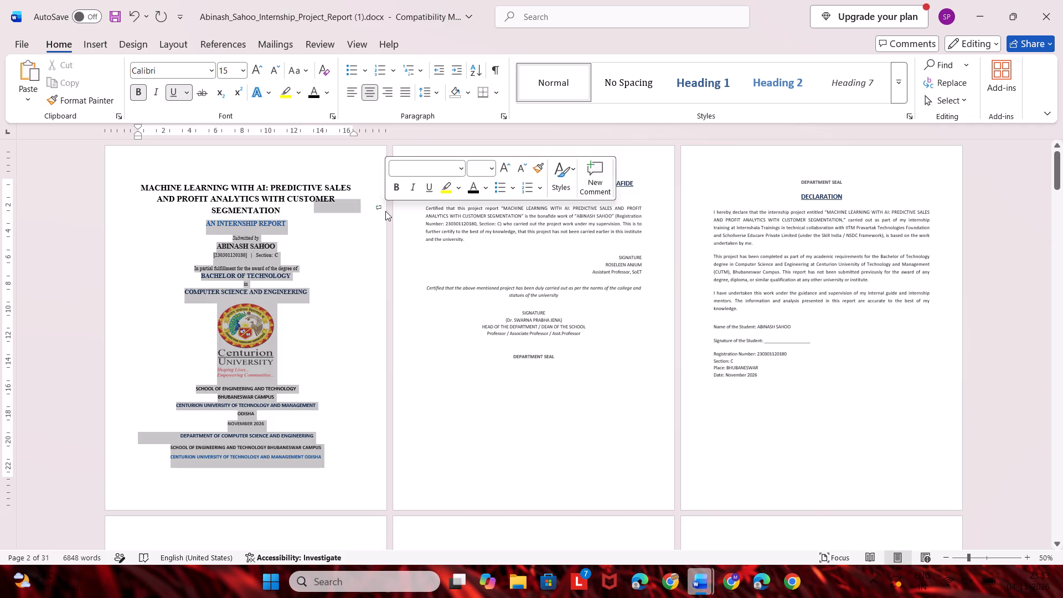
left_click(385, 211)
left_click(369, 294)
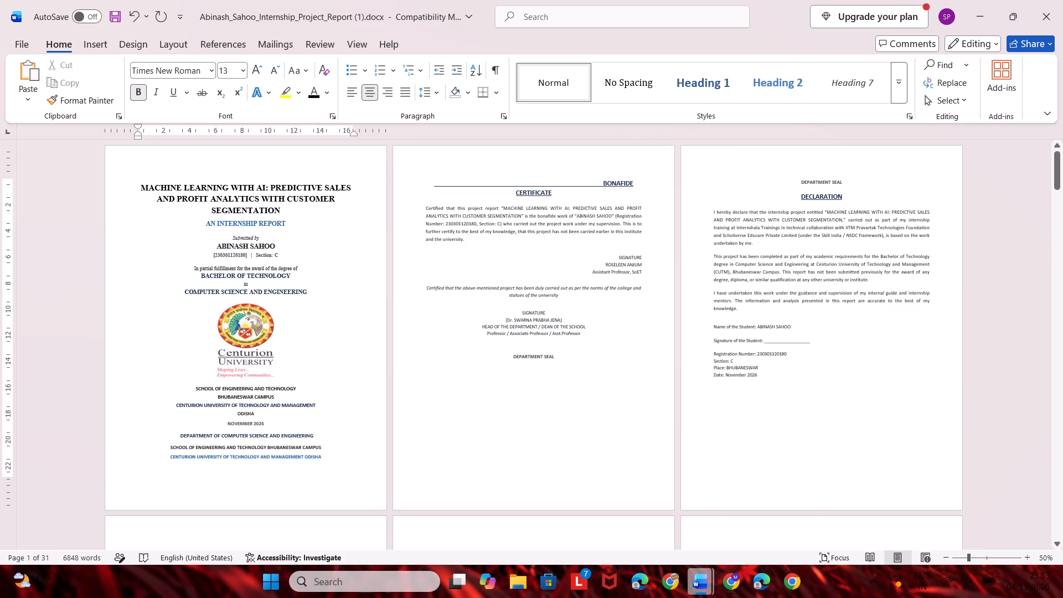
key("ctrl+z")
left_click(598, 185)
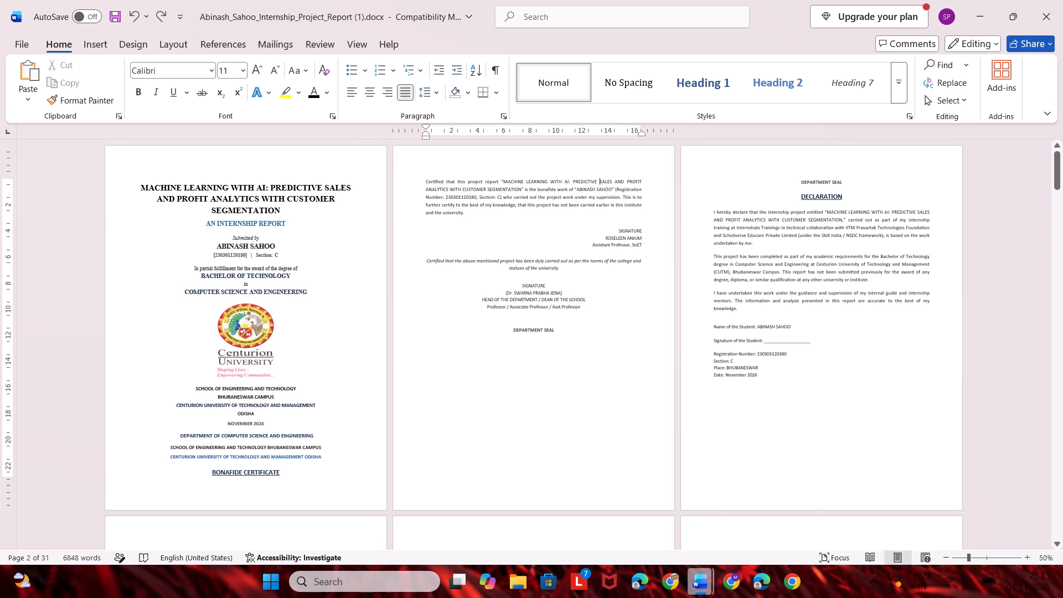
Remove the underline from the BONAFIDE CERTIFICATE heading.
left_click_drag(210, 475, 270, 477)
left_click(308, 455)
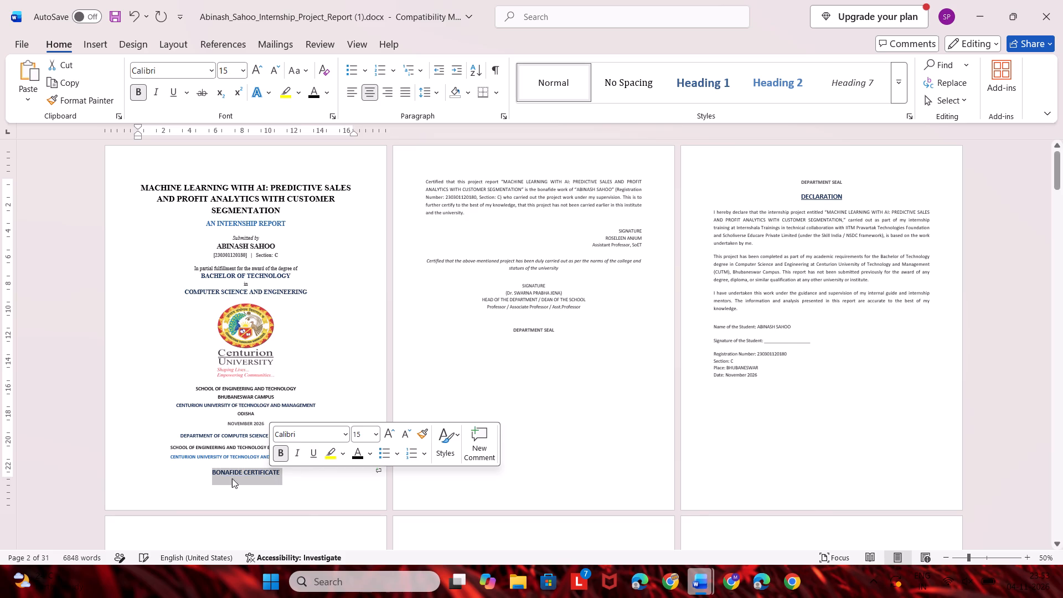
Adjust the leading spaces before the BONAFIDE CERTIFICATE heading to push it from the cover page onto the second page.
left_click(163, 479)
key("space")
key("space")
key("space")
key("space")
key("space")
key("space")
key("space")
key("space")
key("space")
key("space")
key("space")
key("space")
key("space")
key("space")
key("space")
key("space")
key("space")
key("space")
key("space")
key("space")
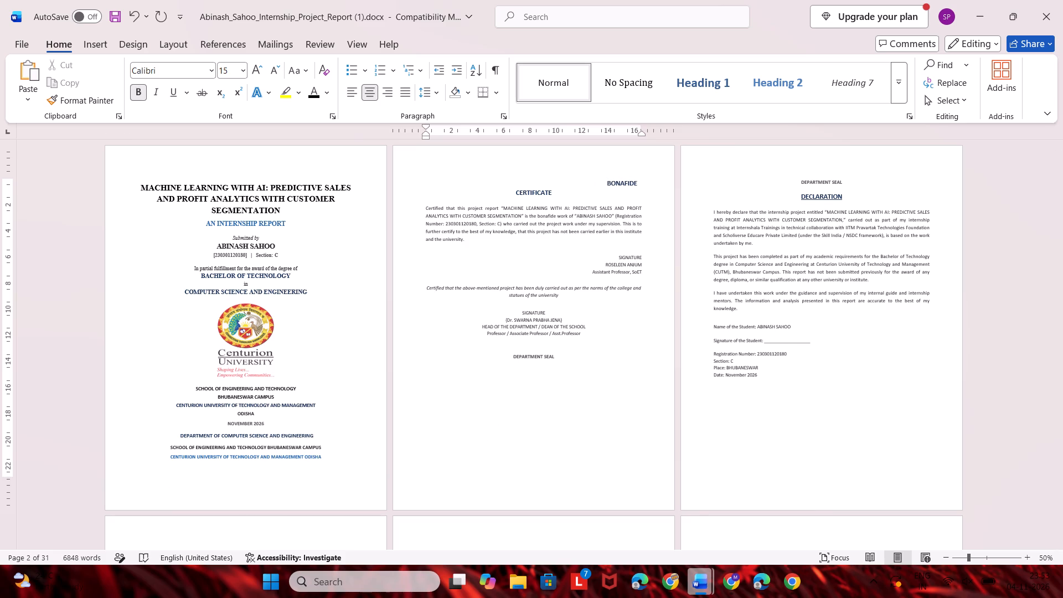
key("BackSpace")
key("BackSpace")
key("BackSpace")
key("BackSpace")
key("BackSpace")
key("BackSpace")
key("BackSpace")
key("BackSpace")
key("BackSpace")
key("BackSpace")
key("BackSpace")
key("BackSpace")
key("BackSpace")
key("BackSpace")
key("BackSpace")
key("BackSpace")
key("BackSpace")
key("BackSpace")
key("BackSpace")
key("BackSpace")
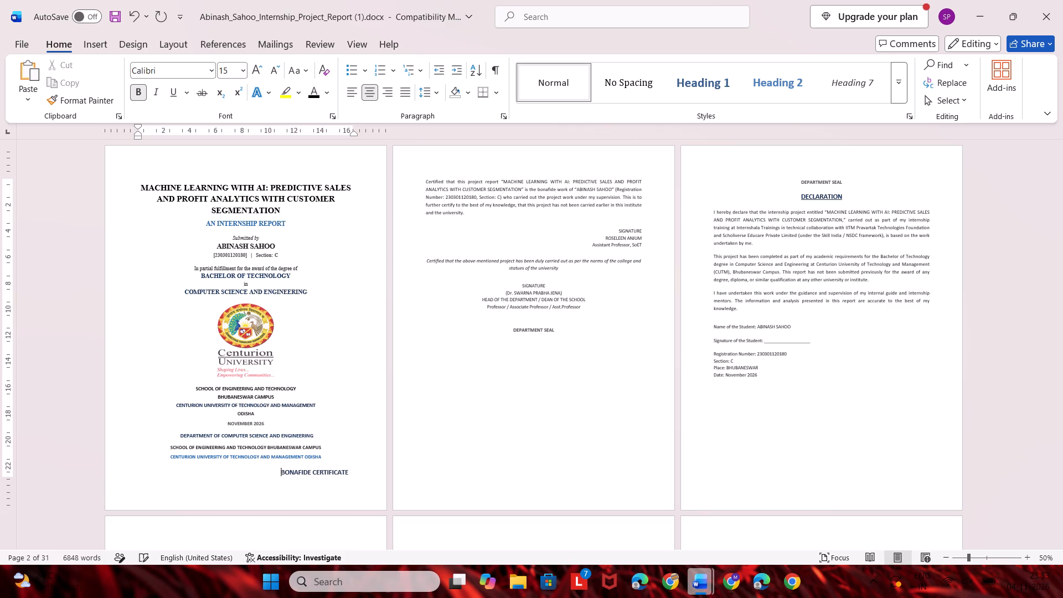
key("space")
key("space")
key("space")
key("space")
key("space")
key("space")
key("space")
key("space")
key("space")
key("space")
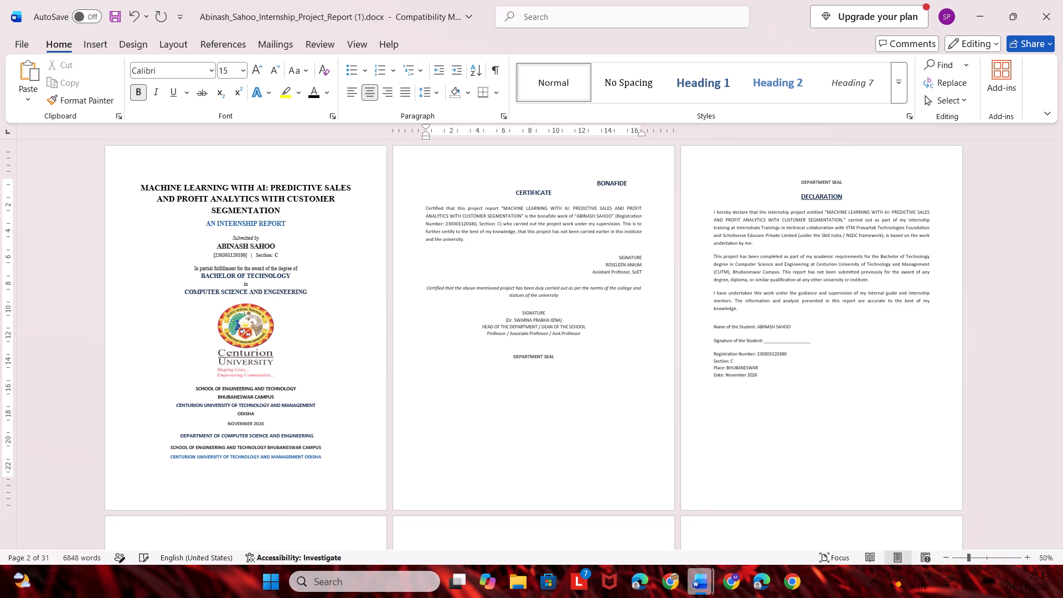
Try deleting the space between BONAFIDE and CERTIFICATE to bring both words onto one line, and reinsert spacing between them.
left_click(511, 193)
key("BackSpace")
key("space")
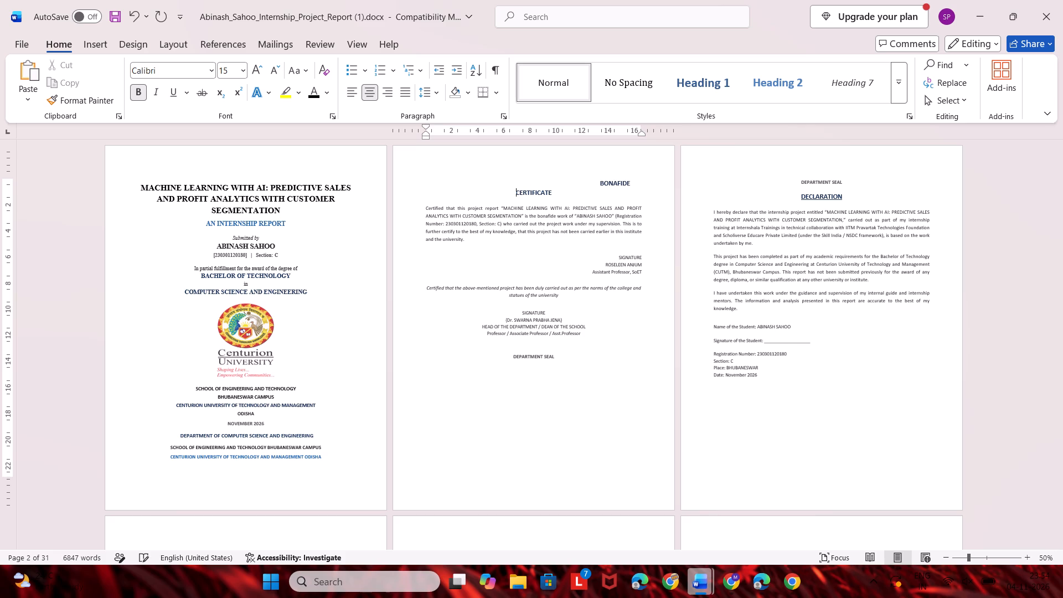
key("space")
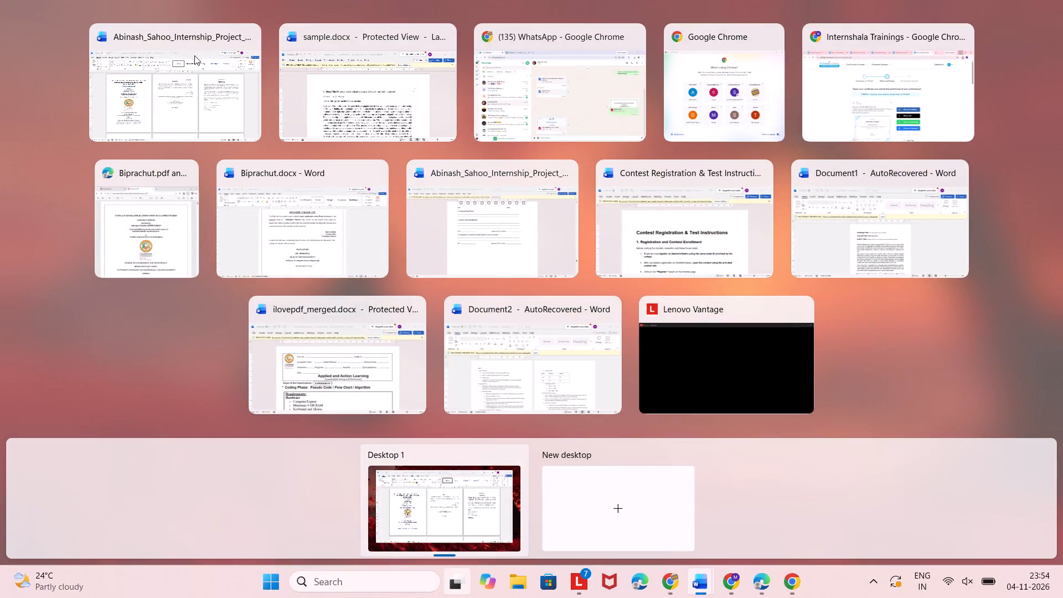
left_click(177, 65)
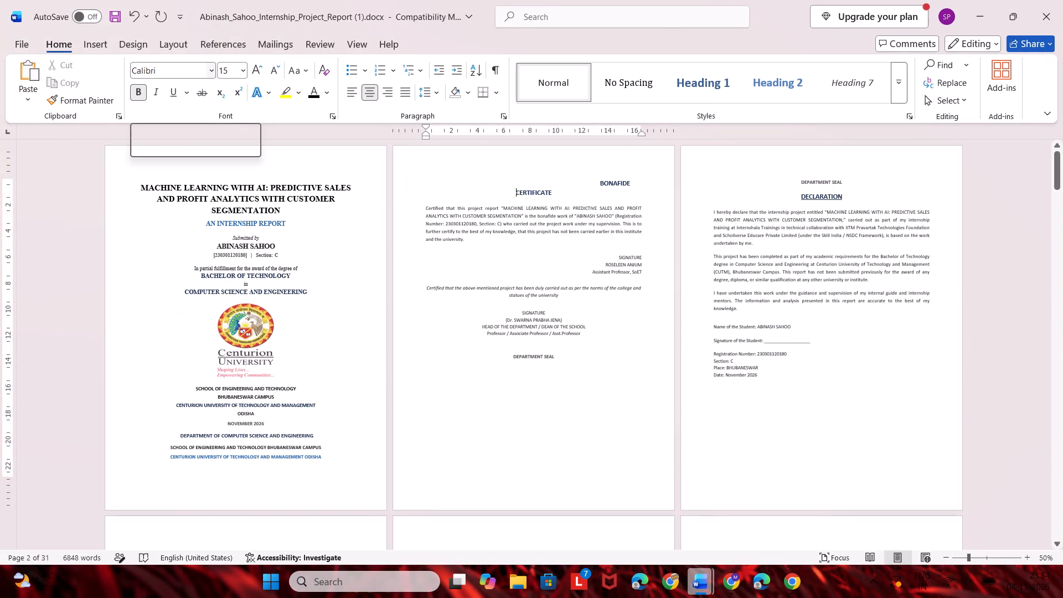
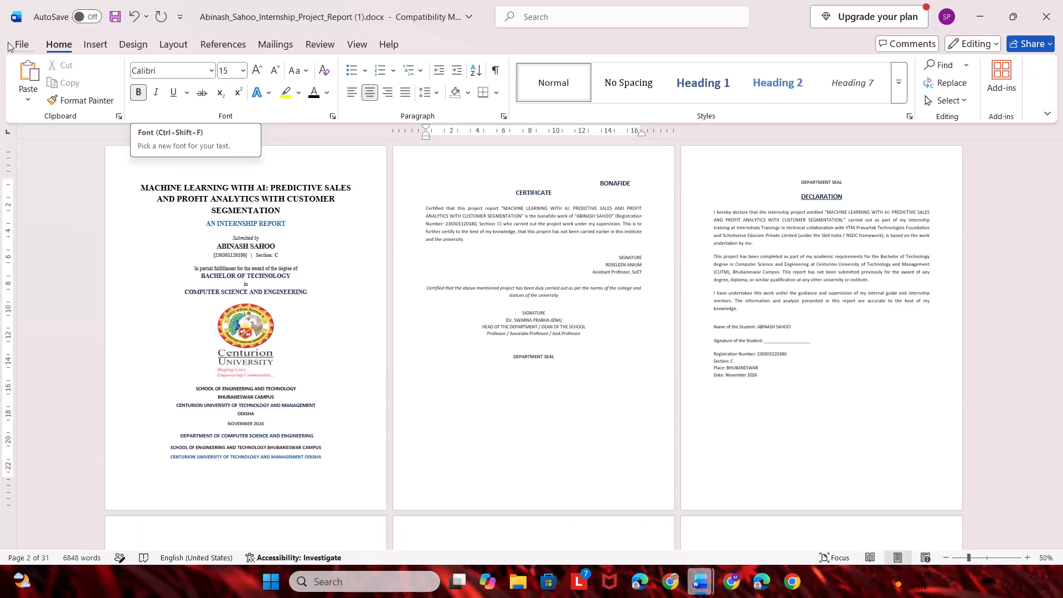
Save the changes to the internship report document.
left_click(8, 42)
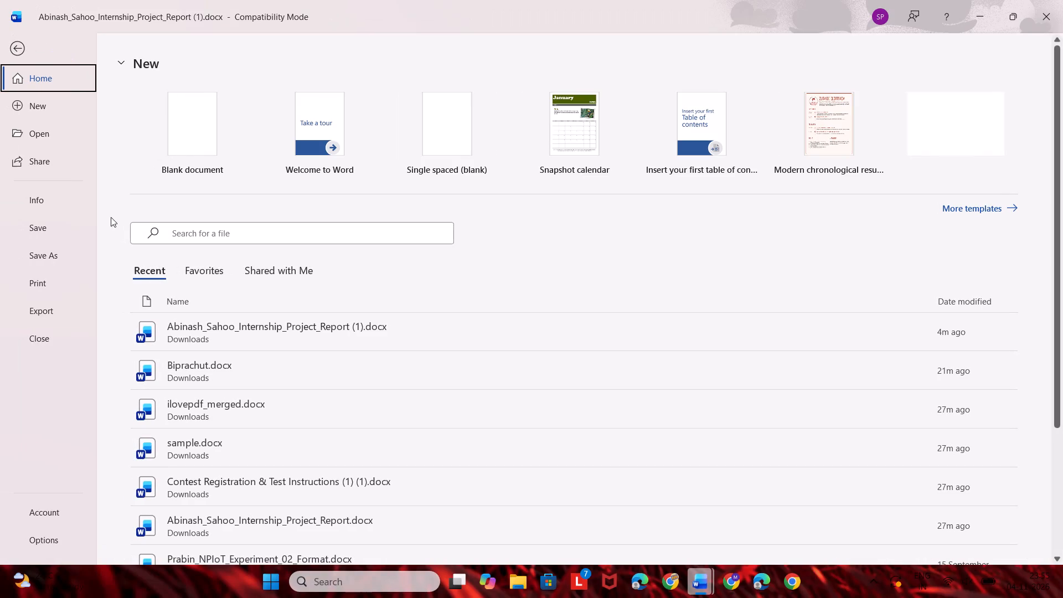
left_click(48, 229)
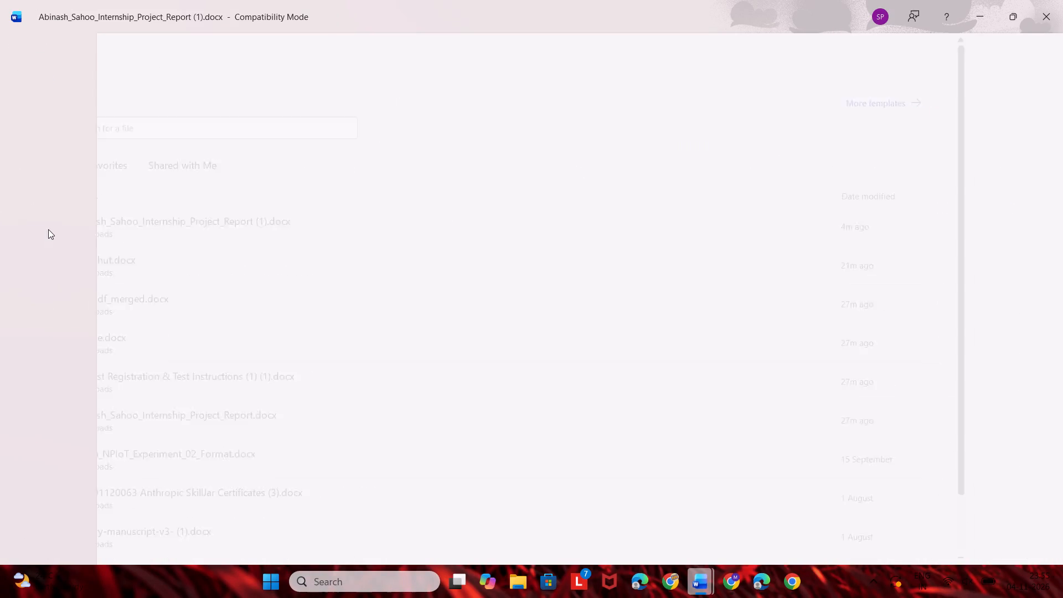
Save a copy of the internship report in the Downloads folder as PDF (*.pdf).
left_click(21, 43)
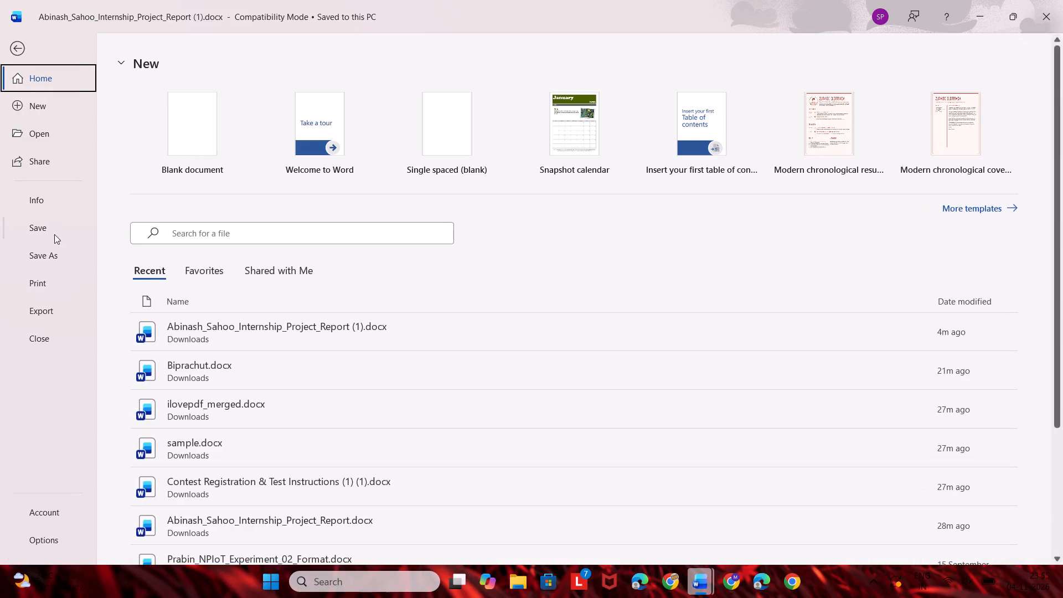
left_click(49, 254)
left_click(453, 153)
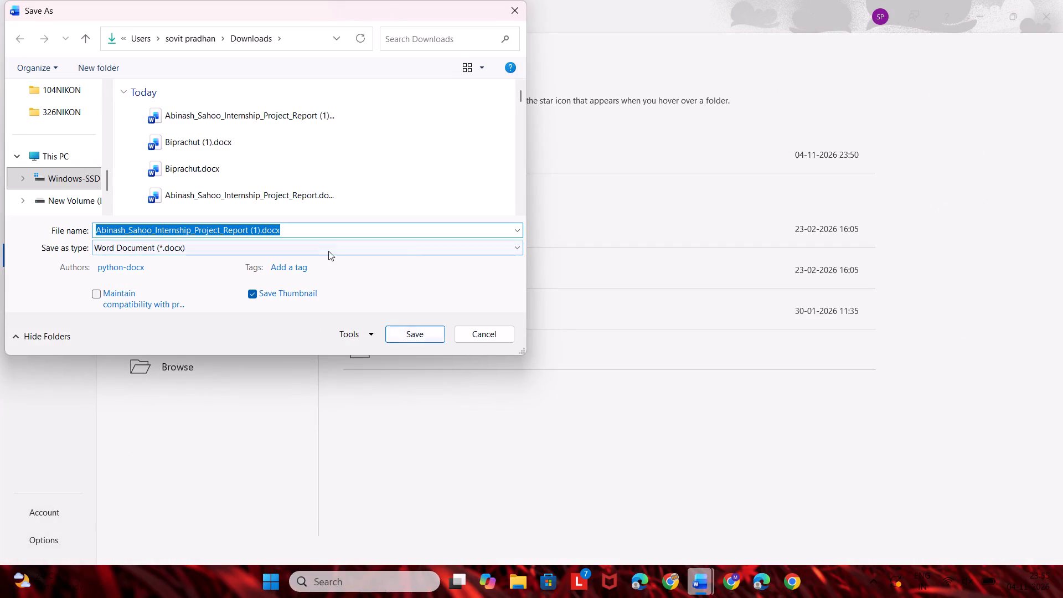
left_click(319, 250)
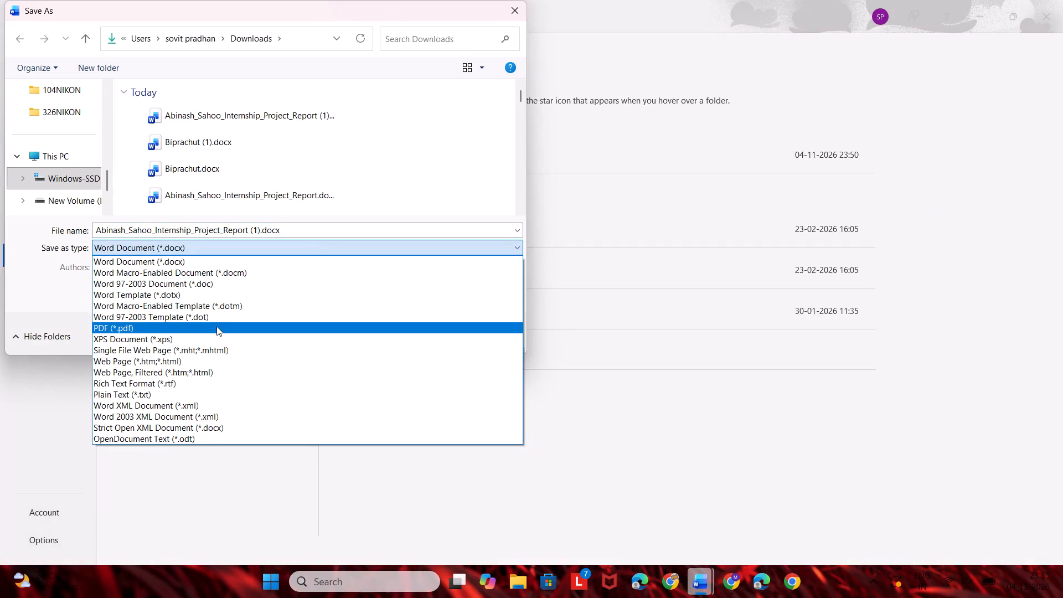
left_click(216, 326)
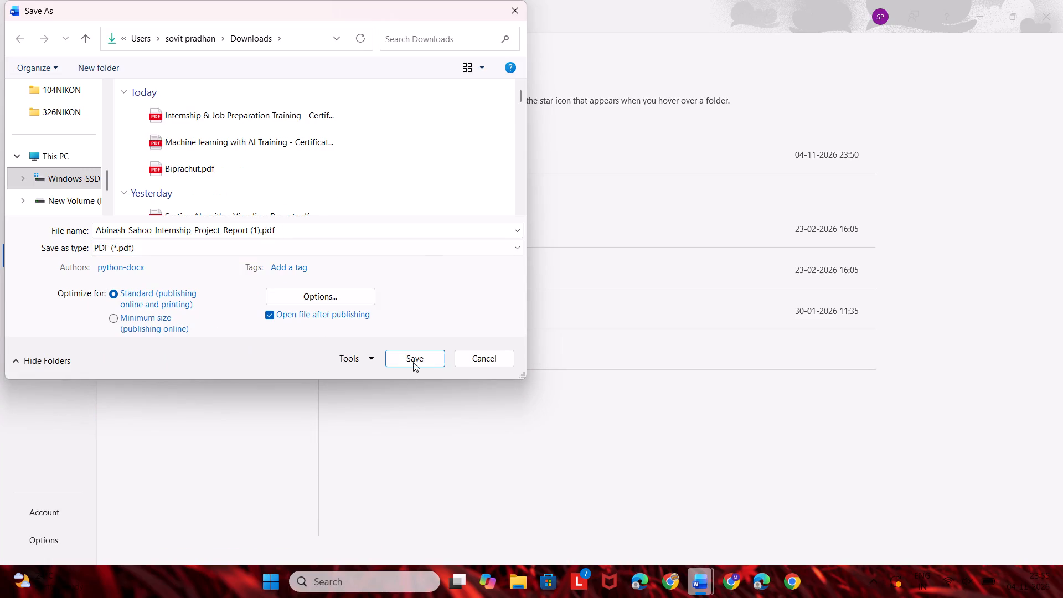
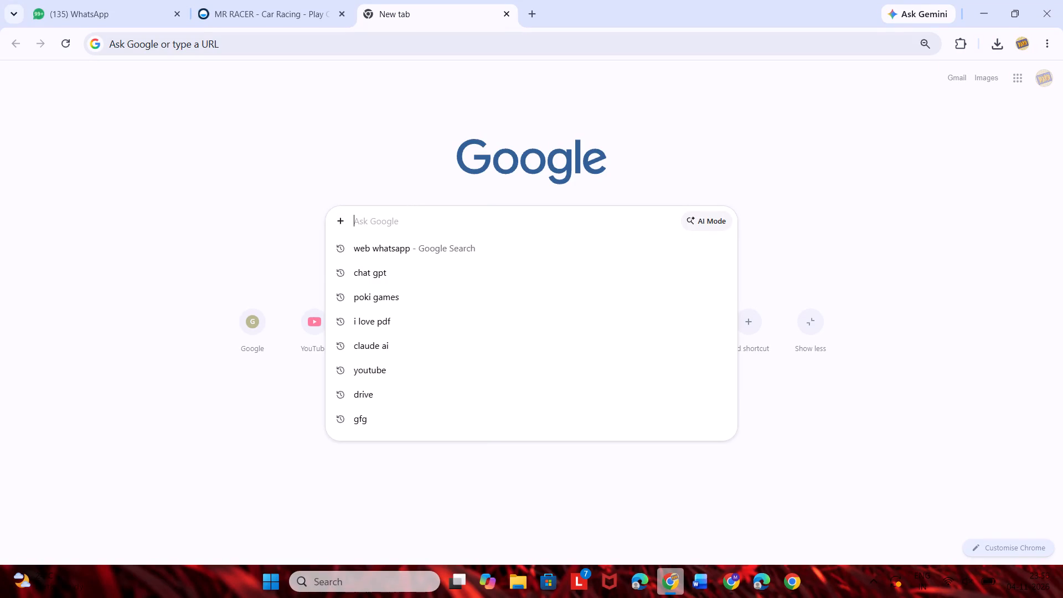
Search the web for i love pdf and open the iLovePDF website.
left_click(388, 330)
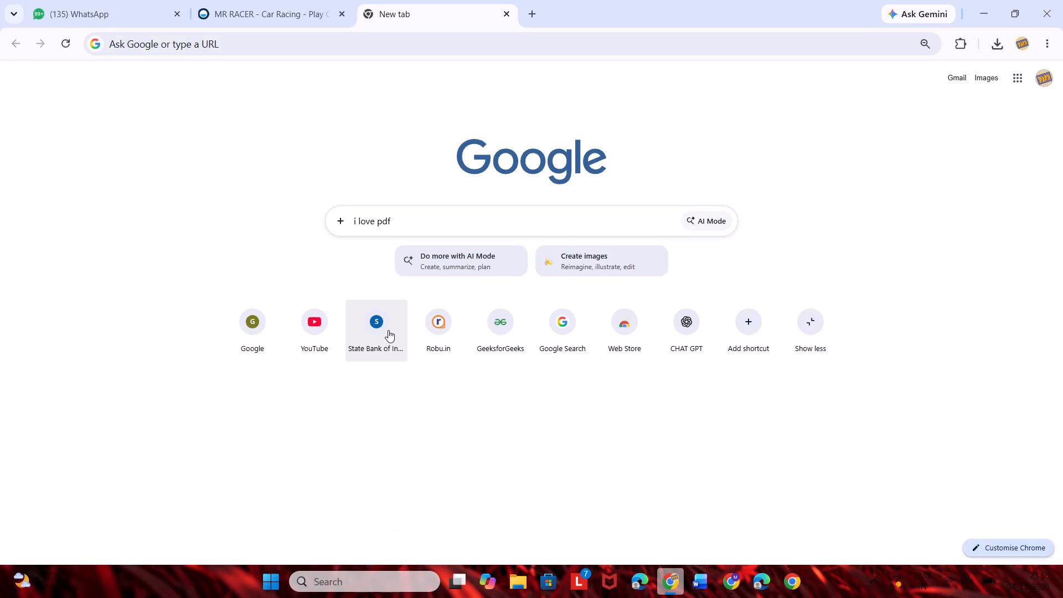
left_click(220, 198)
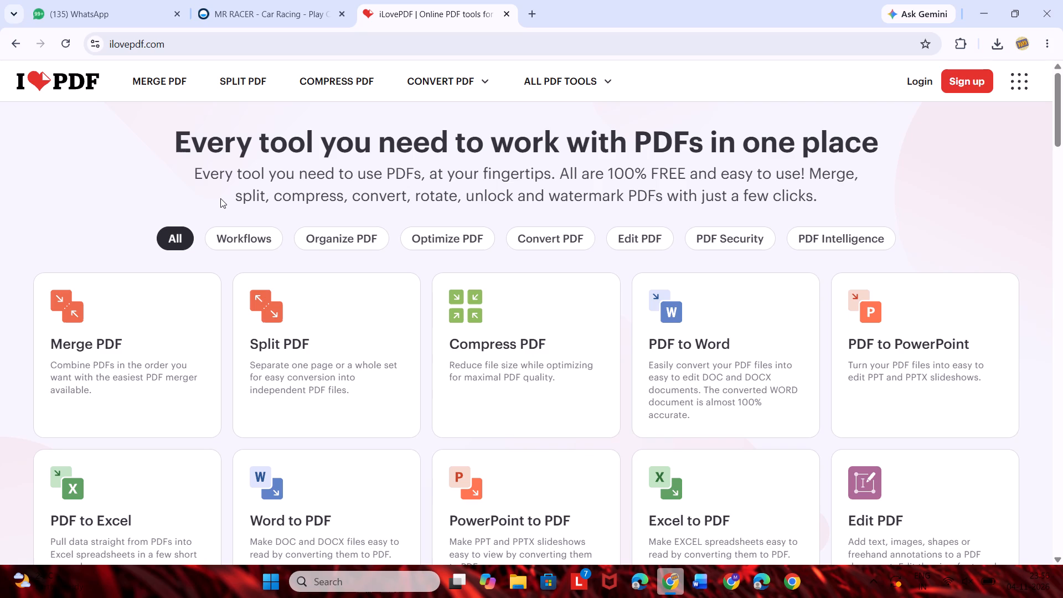
Convert the internship project report PDF to an editable PowerPoint file without OCR and download it.
left_click(844, 292)
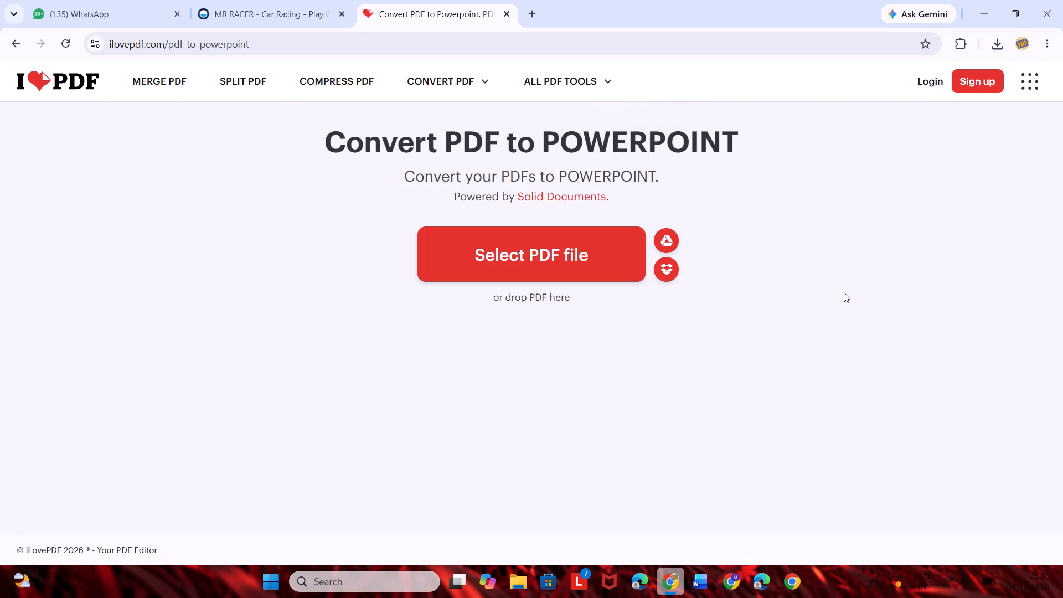
left_click(579, 254)
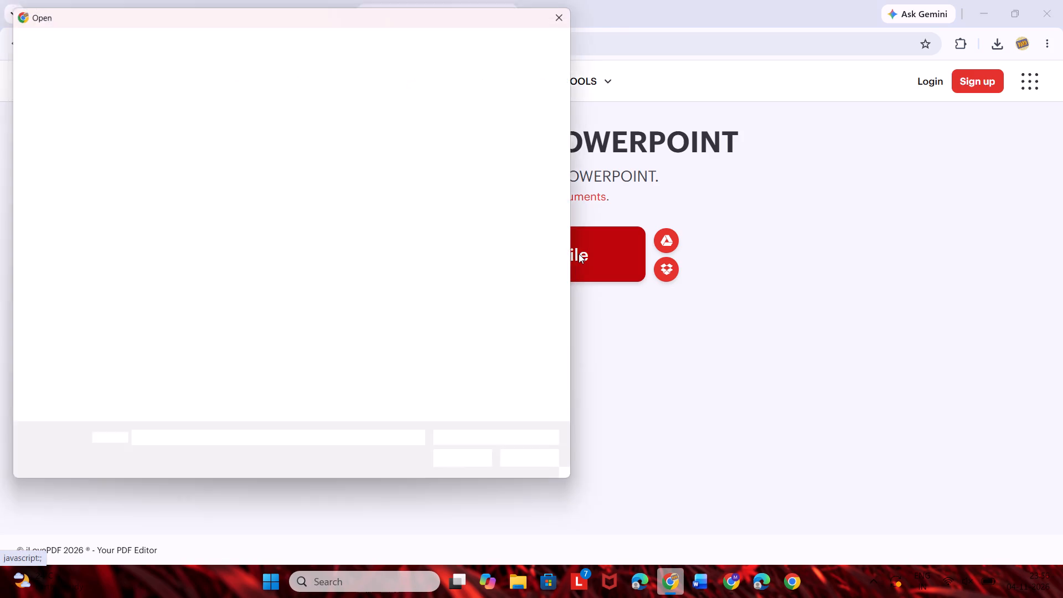
double_click(280, 122)
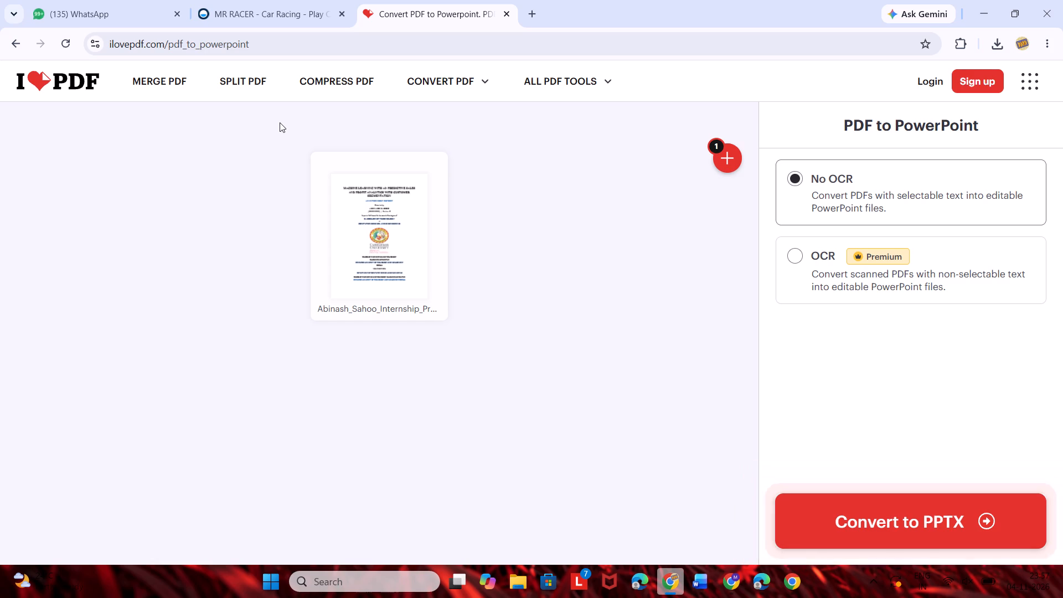
left_click(872, 535)
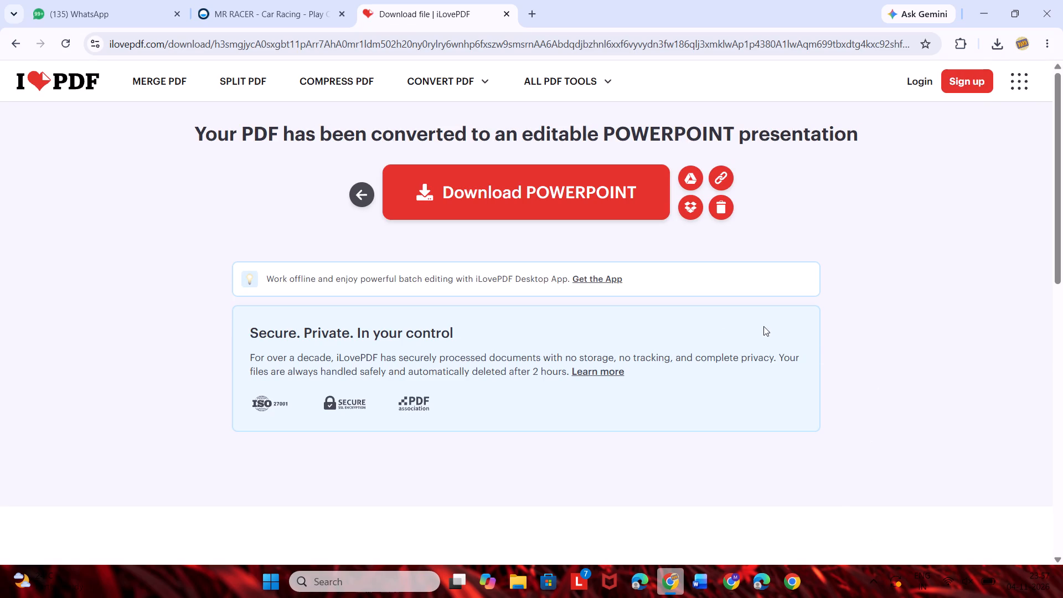
left_click(587, 208)
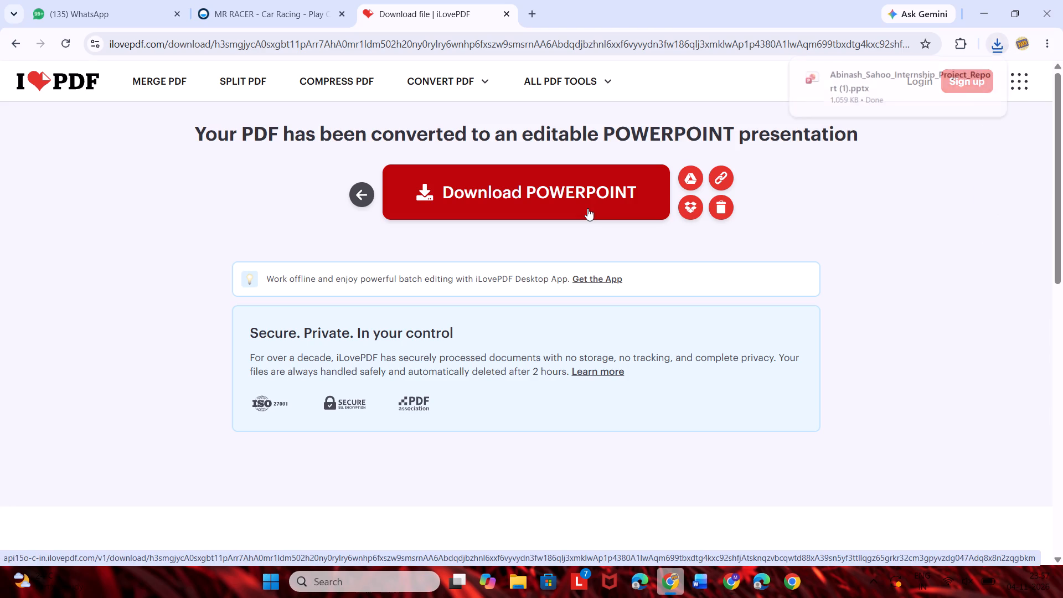
Open the downloaded internship report presentation in a maximized PowerPoint window and enable editing.
double_click(931, 71)
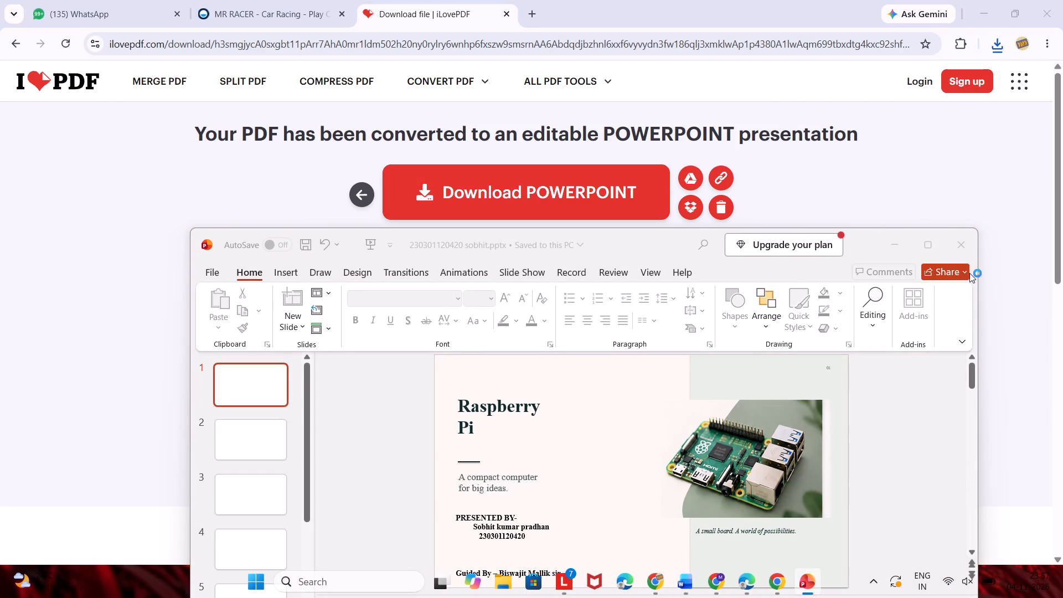
left_click(997, 316)
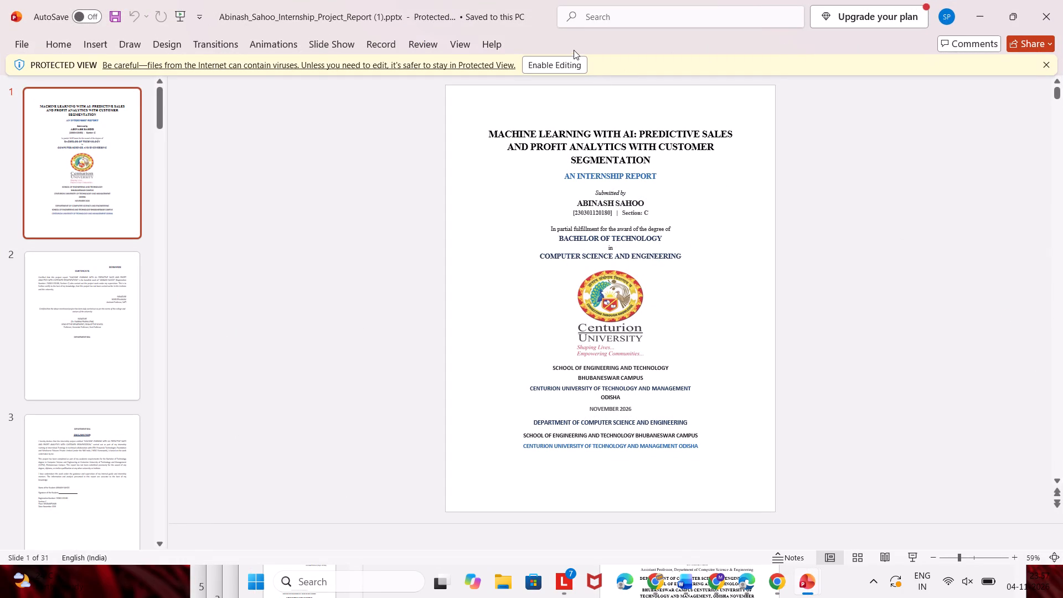
left_click_drag(574, 53, 571, 60)
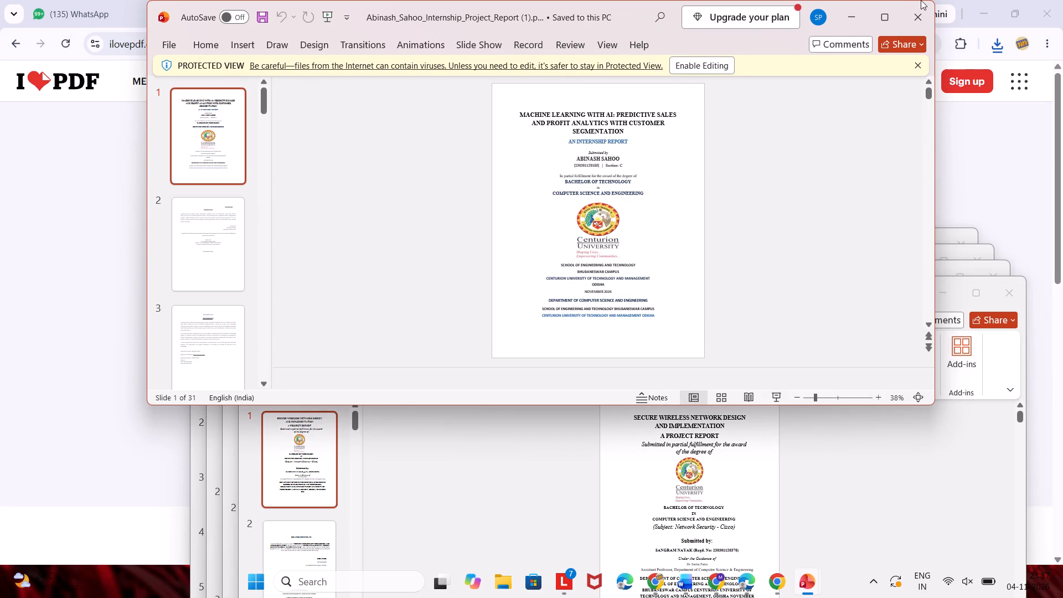
left_click(885, 14)
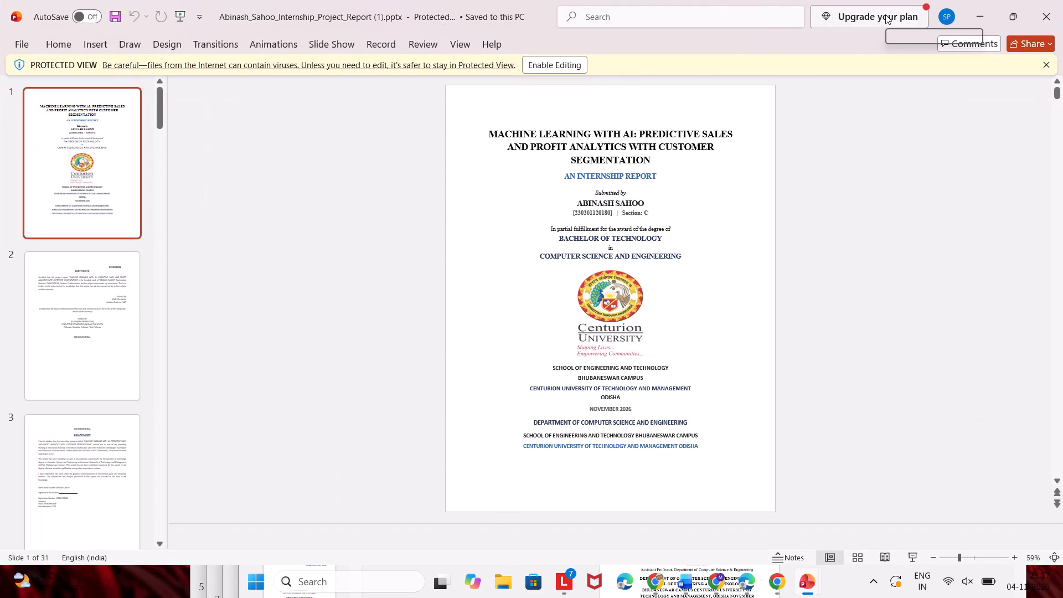
left_click(555, 73)
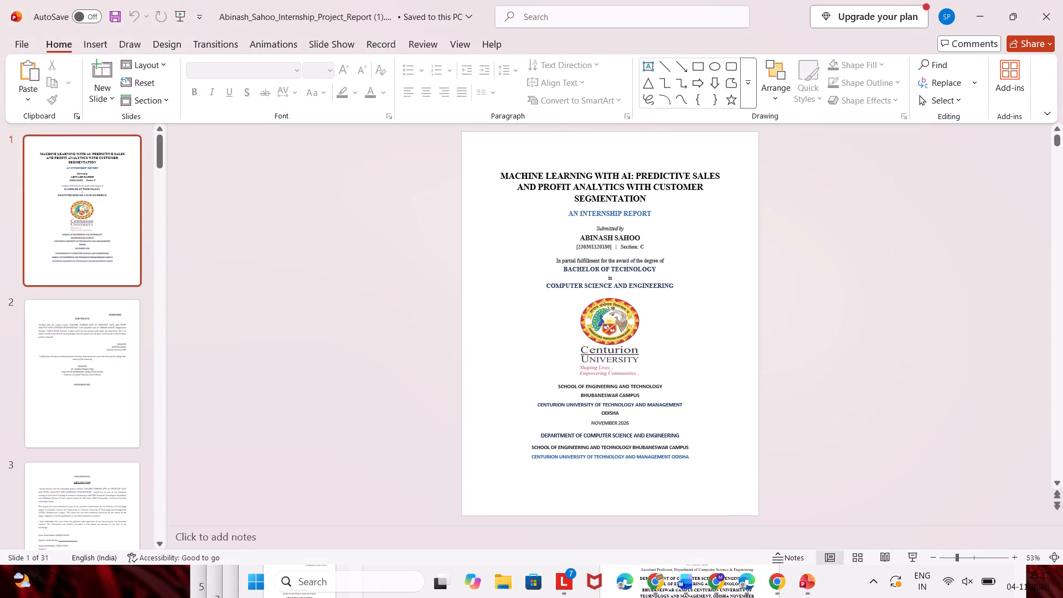
Move the title and submission text block slightly higher on the cover slide, keeping it horizontally centred.
left_click(560, 188)
left_click_drag(548, 168, 550, 156)
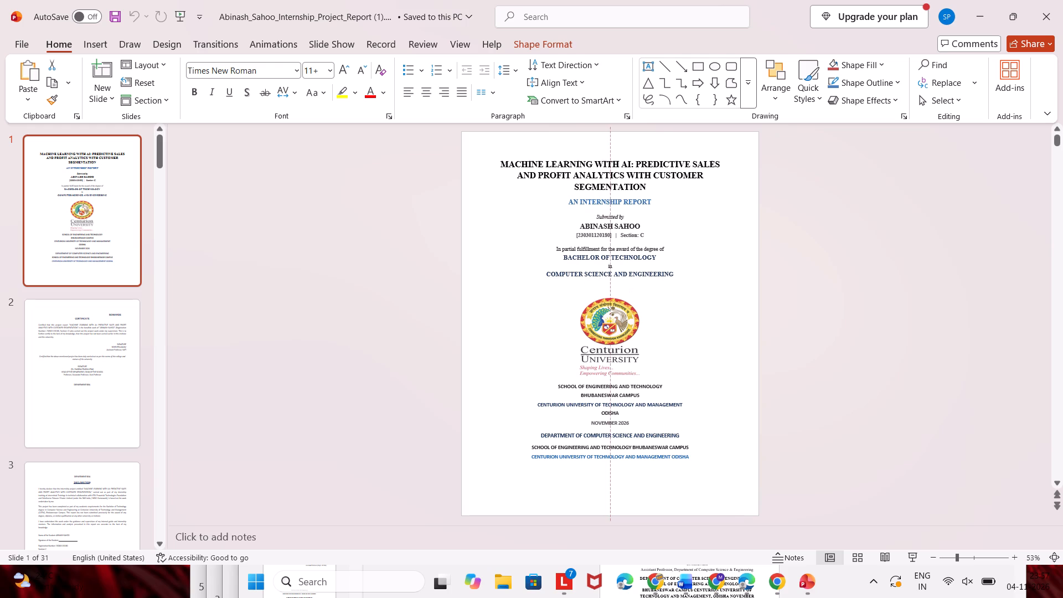
left_click_drag(550, 156, 549, 154)
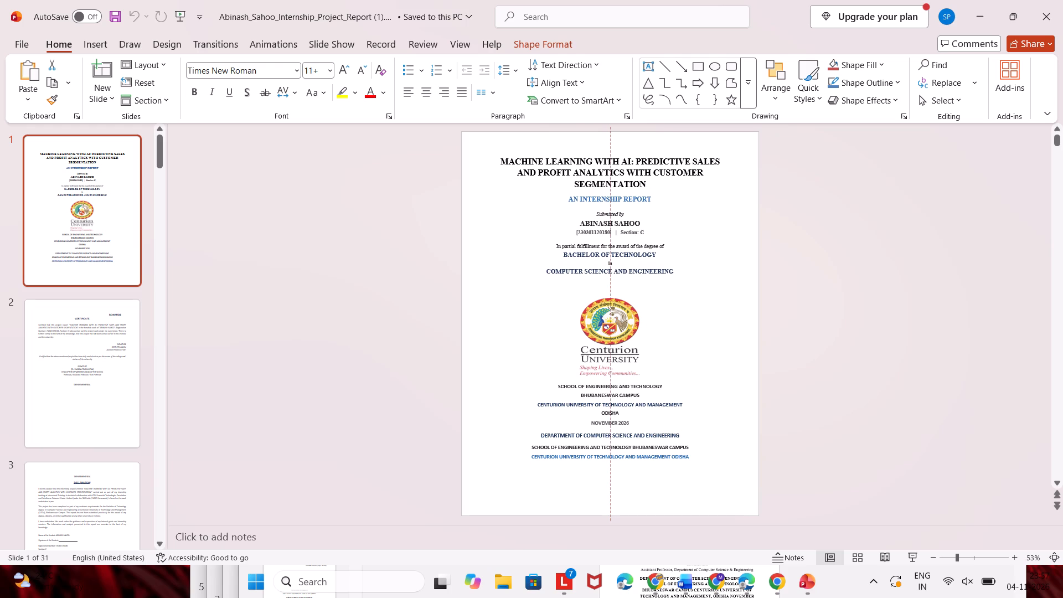
left_click_drag(549, 154, 549, 154)
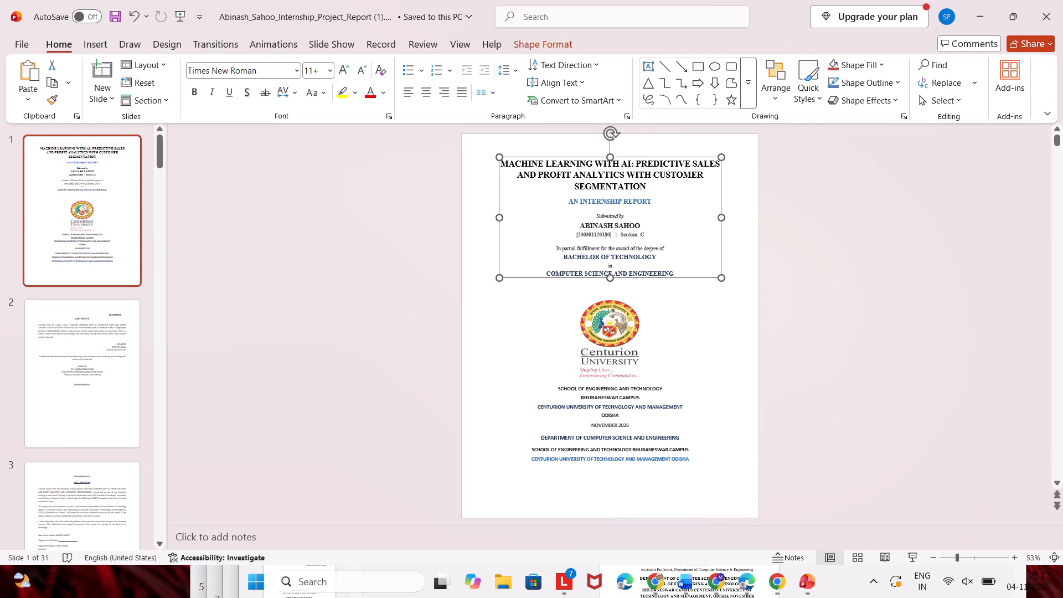
left_click(647, 193)
left_click(651, 185)
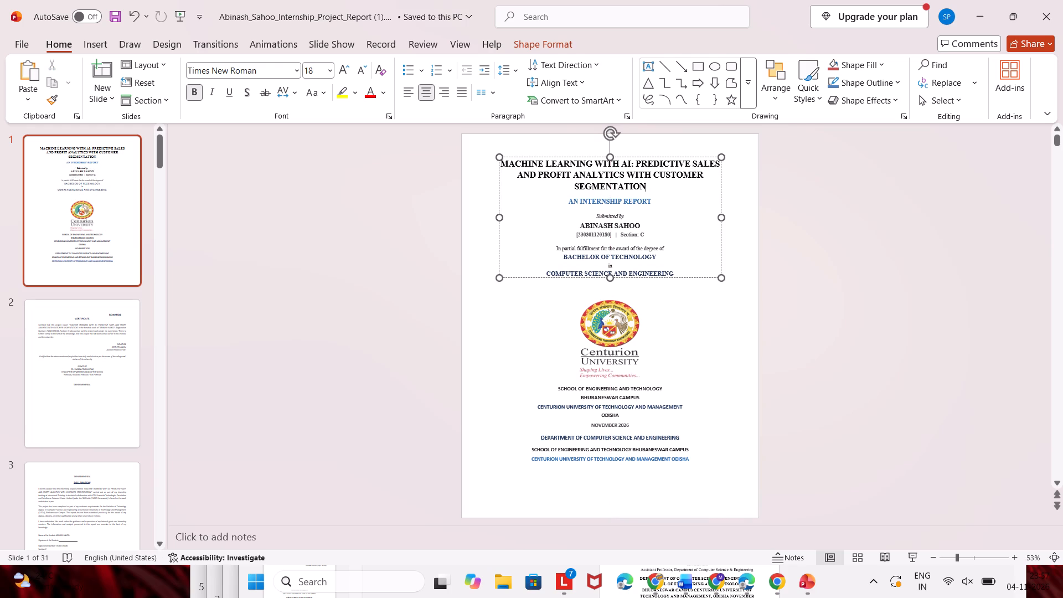
Move the Centurion University logo up to just below the Computer Science and Engineering line on the cover slide.
left_click(596, 317)
right_click_drag(596, 317, 595, 299)
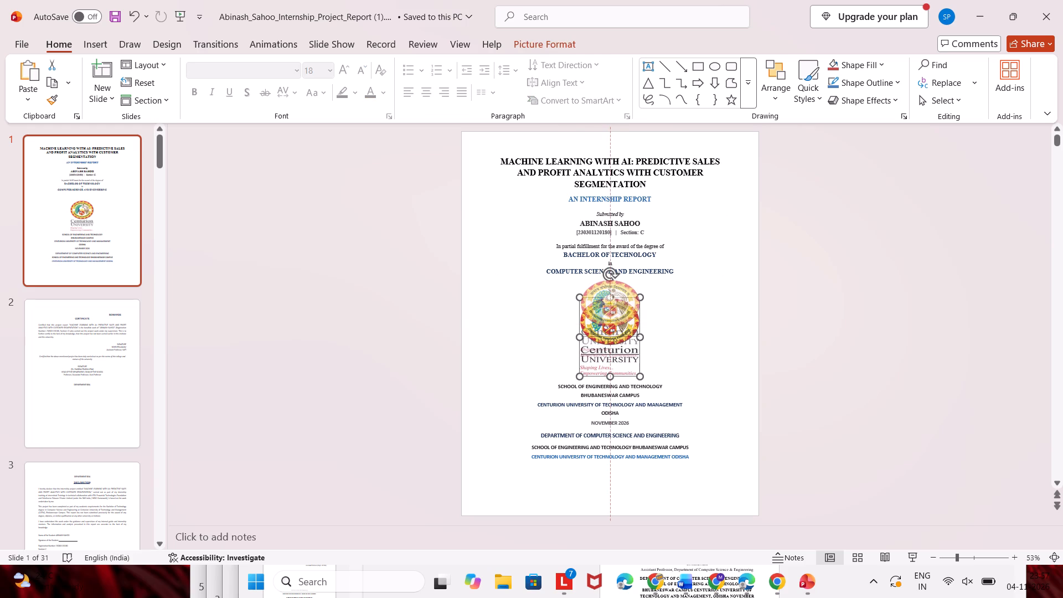
right_click_drag(595, 299, 595, 302)
left_click(611, 309)
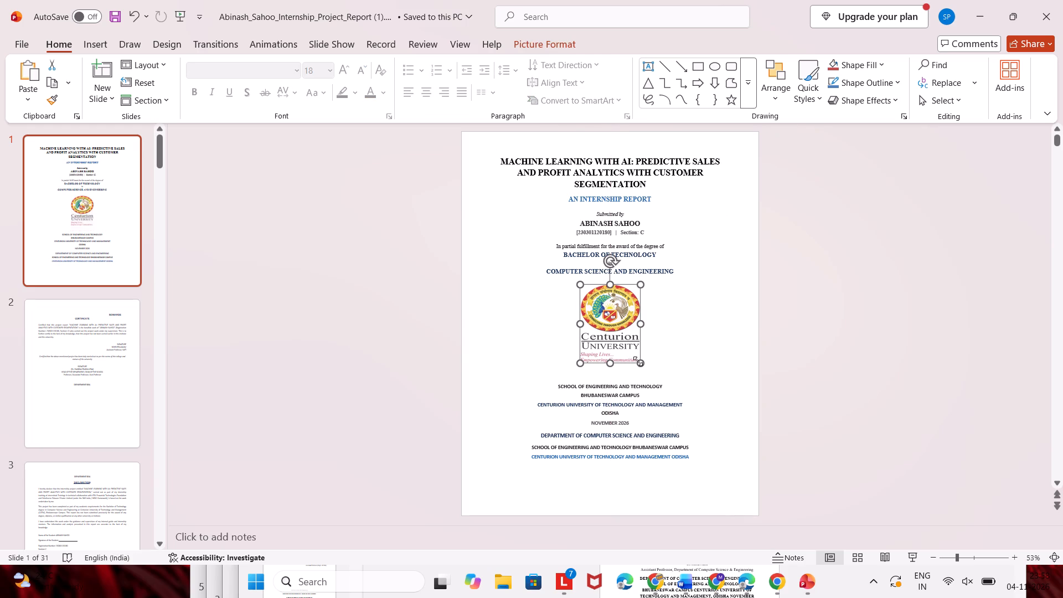
Move the School of Engineering and Technology text block up closer to the logo, keeping it centred.
left_click(625, 391)
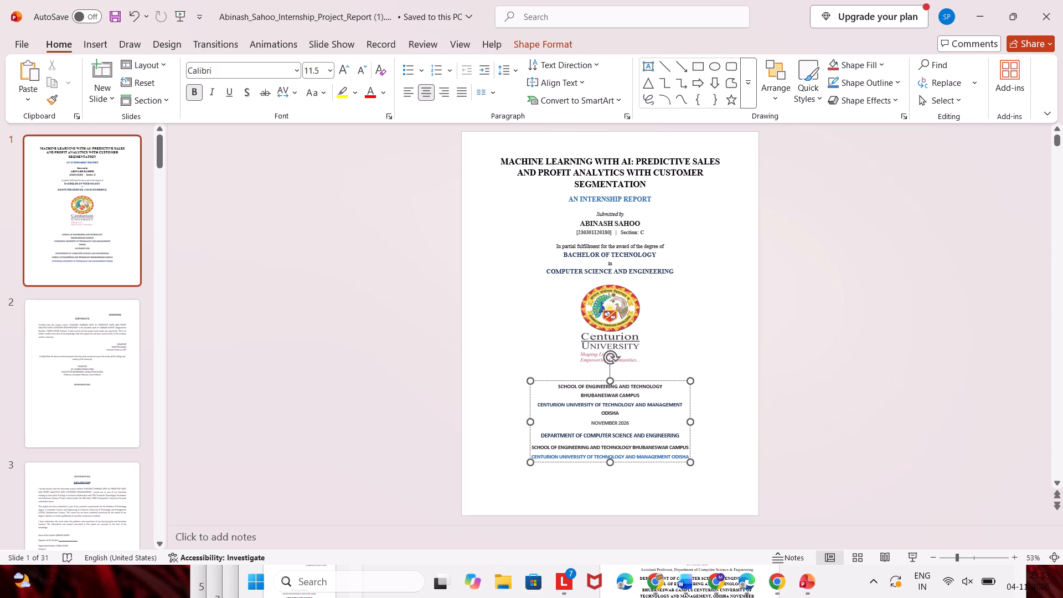
right_click_drag(623, 380, 622, 371)
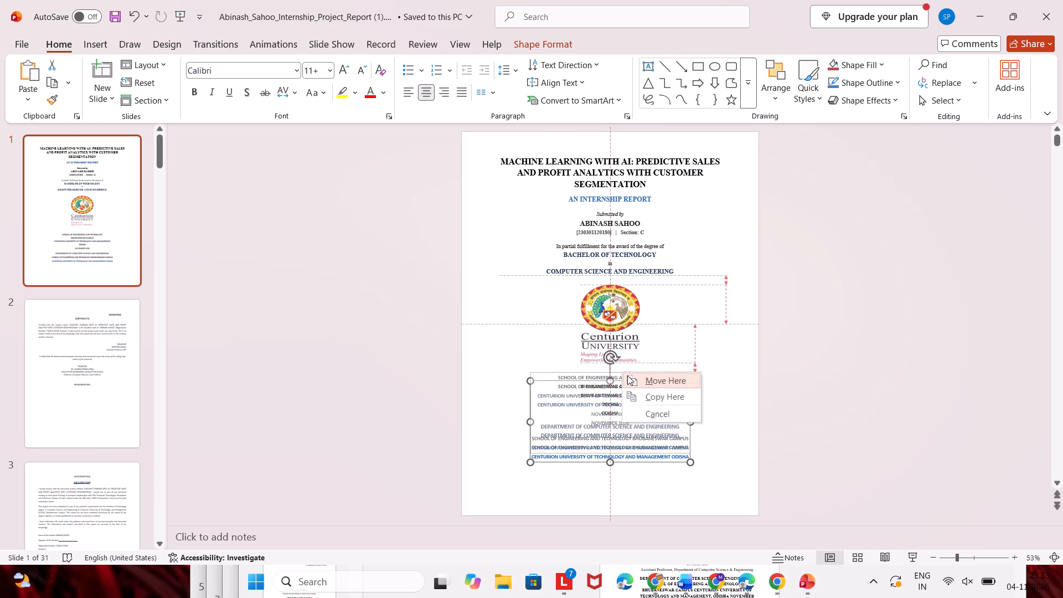
left_click(631, 377)
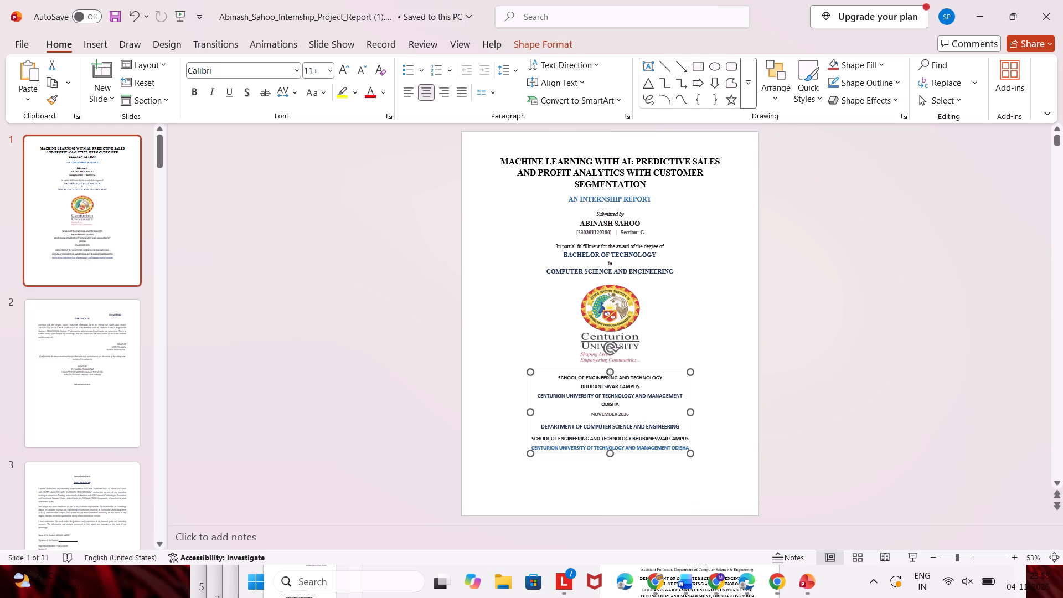
left_click(553, 372)
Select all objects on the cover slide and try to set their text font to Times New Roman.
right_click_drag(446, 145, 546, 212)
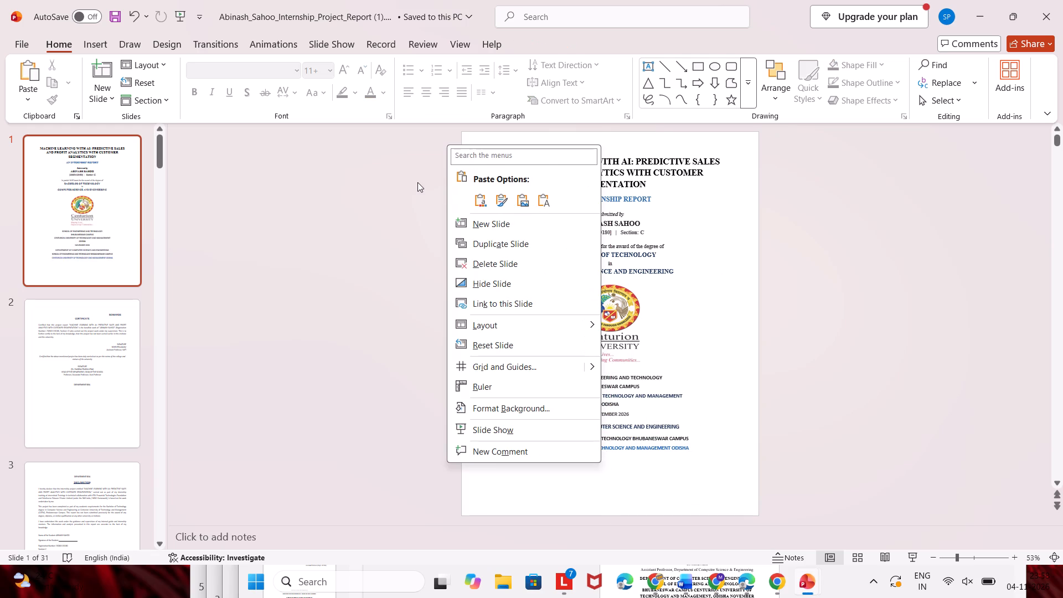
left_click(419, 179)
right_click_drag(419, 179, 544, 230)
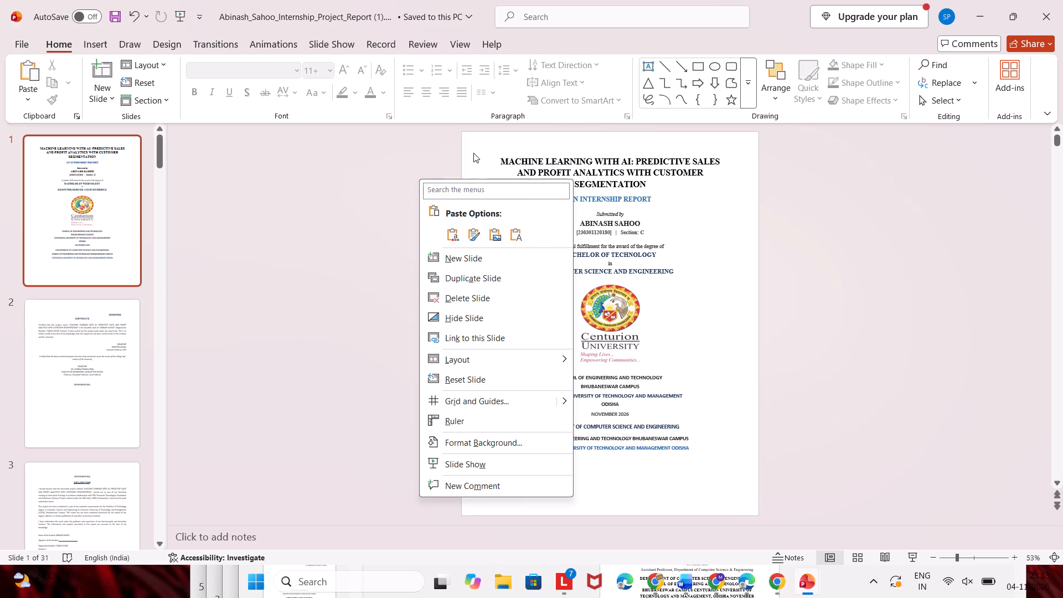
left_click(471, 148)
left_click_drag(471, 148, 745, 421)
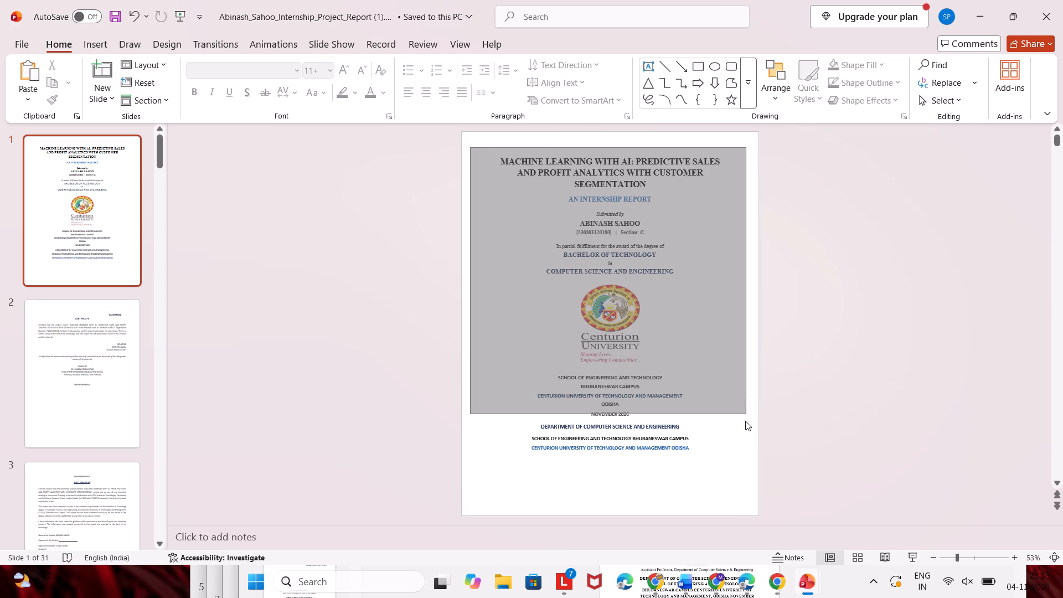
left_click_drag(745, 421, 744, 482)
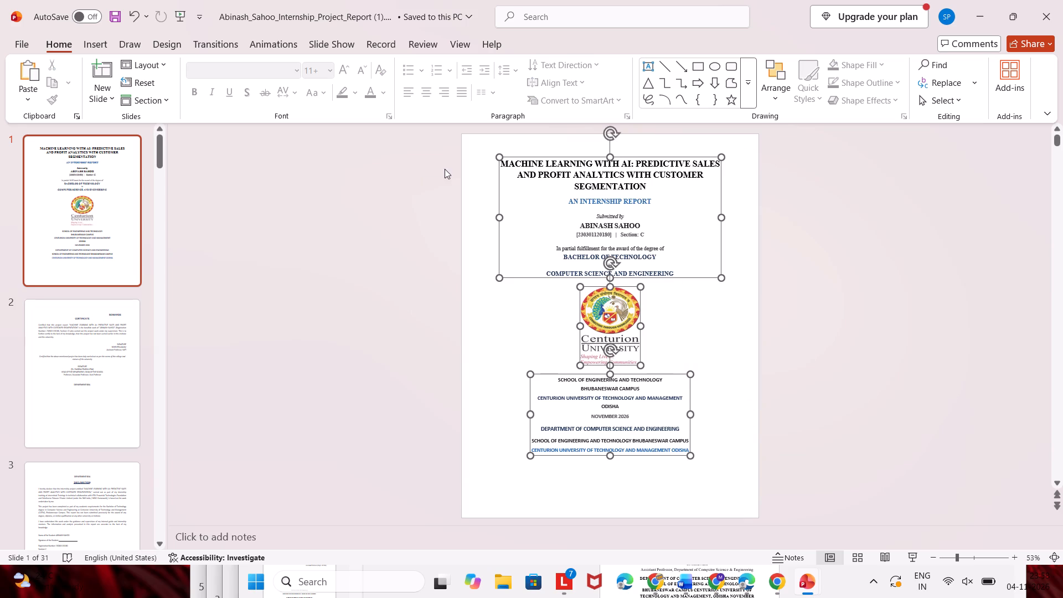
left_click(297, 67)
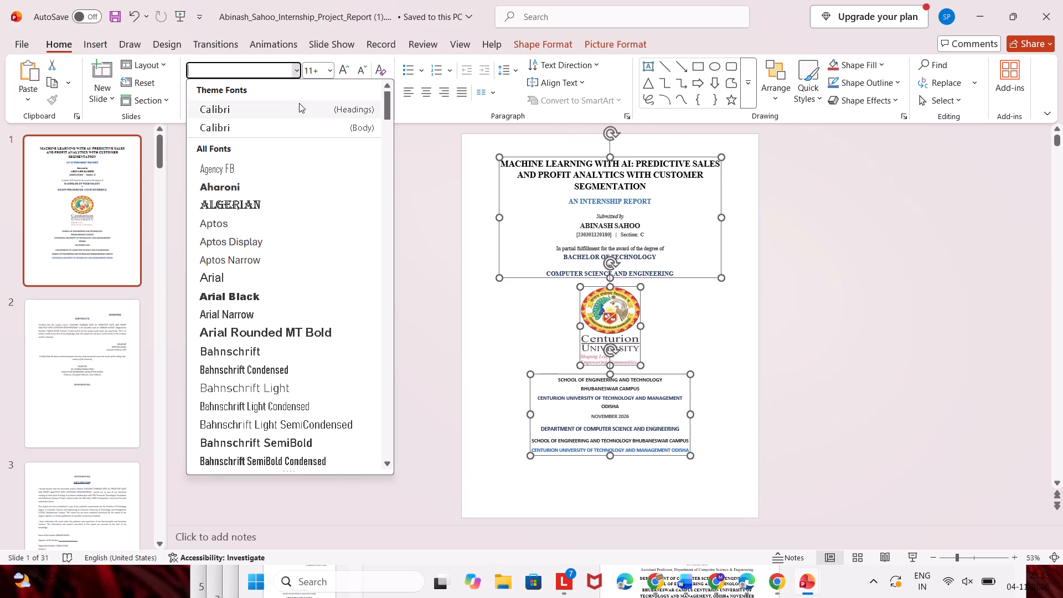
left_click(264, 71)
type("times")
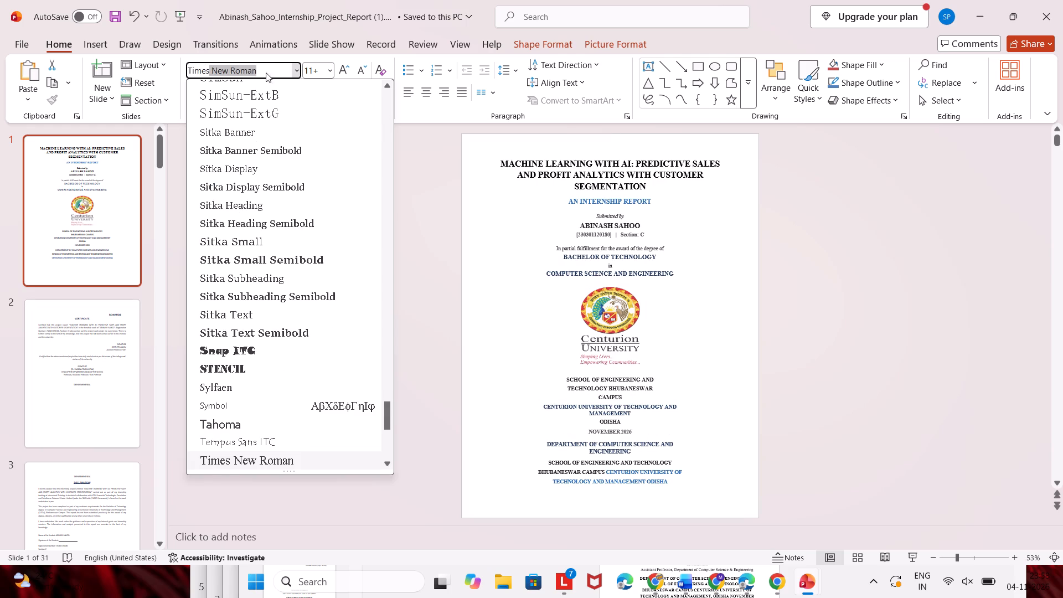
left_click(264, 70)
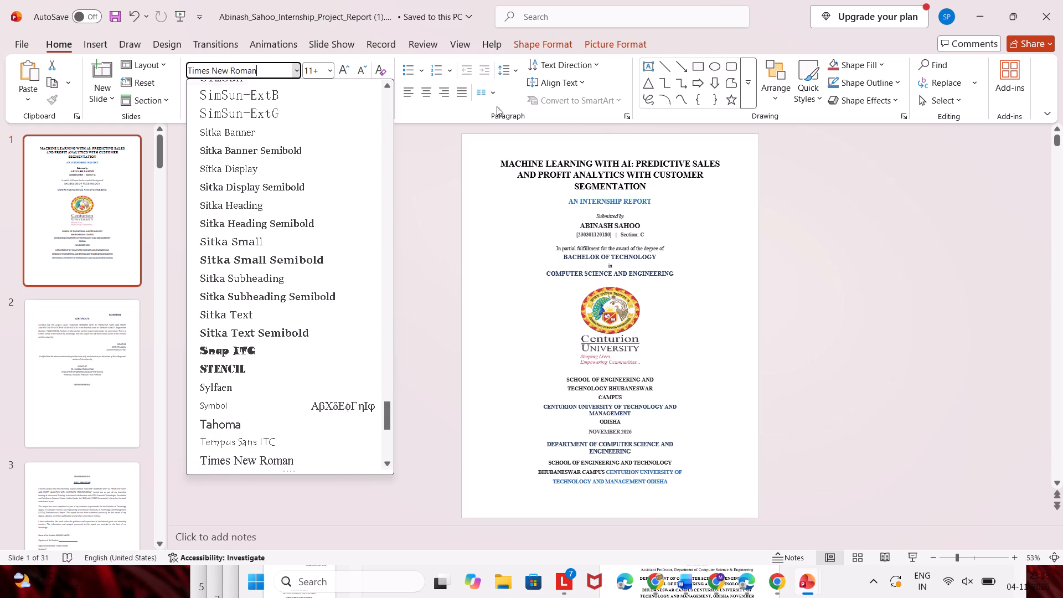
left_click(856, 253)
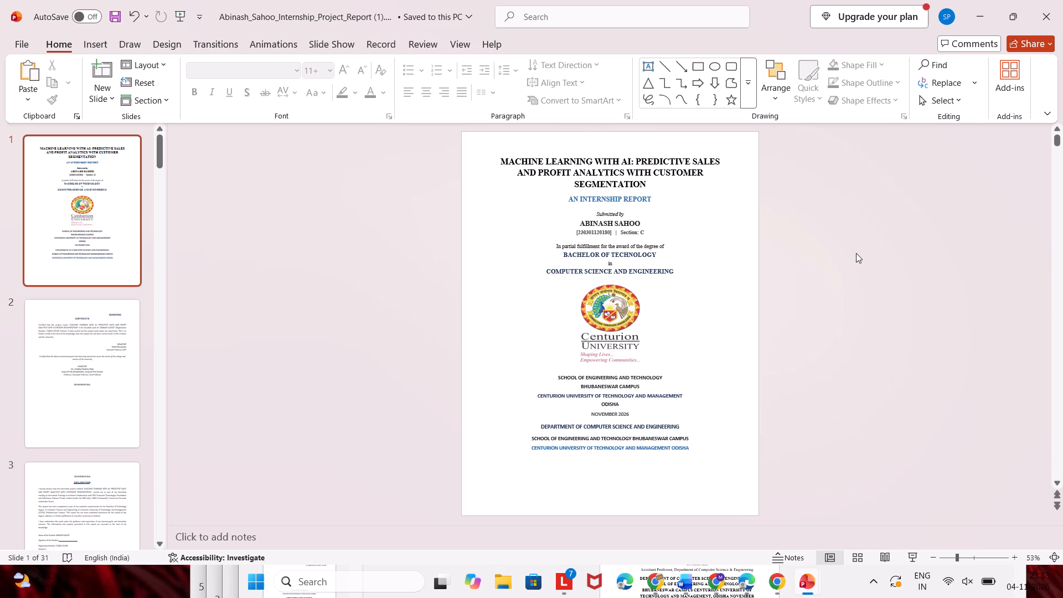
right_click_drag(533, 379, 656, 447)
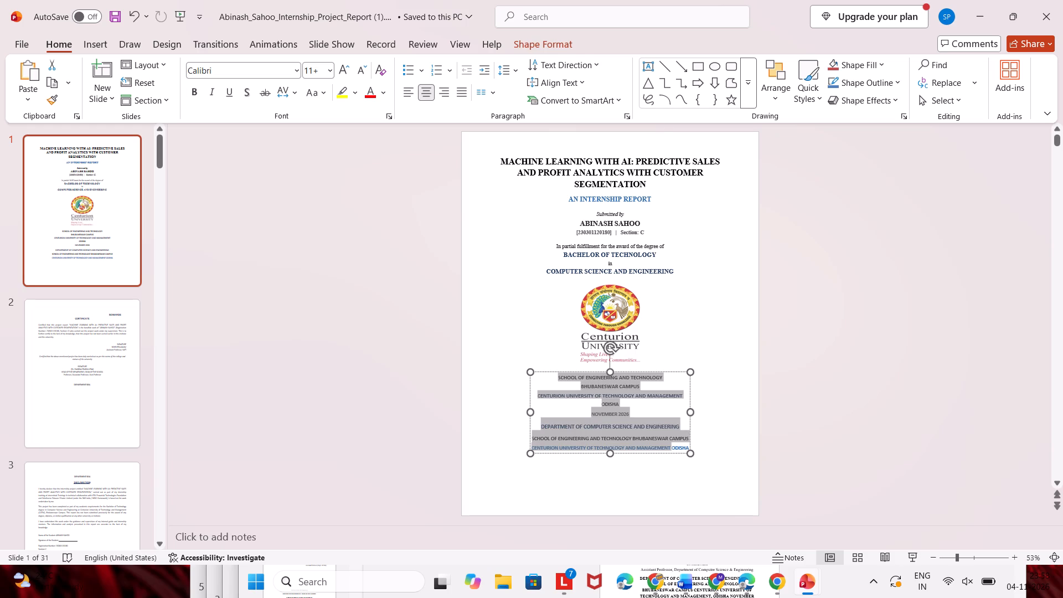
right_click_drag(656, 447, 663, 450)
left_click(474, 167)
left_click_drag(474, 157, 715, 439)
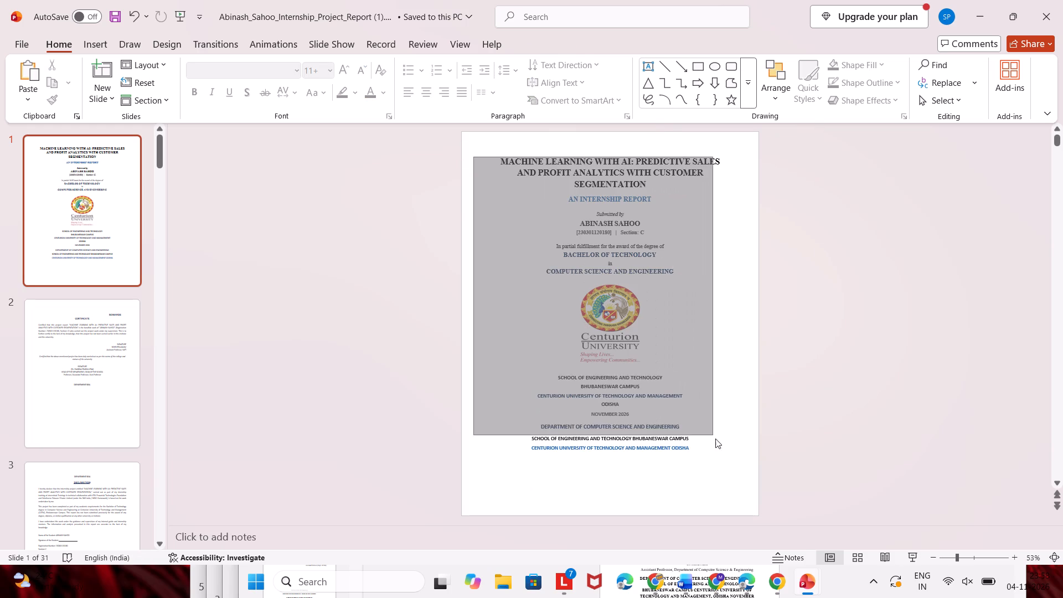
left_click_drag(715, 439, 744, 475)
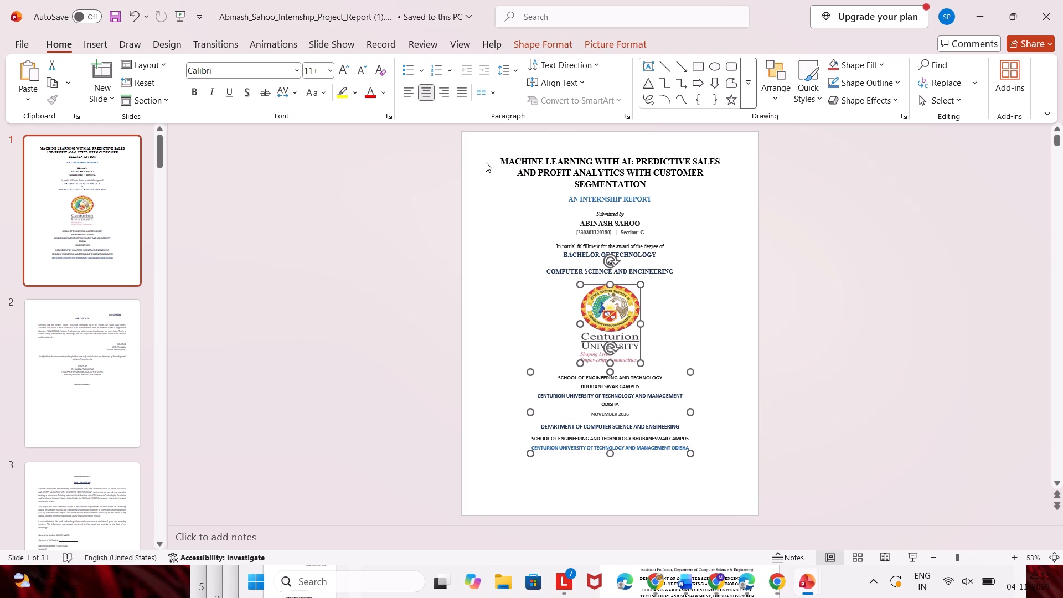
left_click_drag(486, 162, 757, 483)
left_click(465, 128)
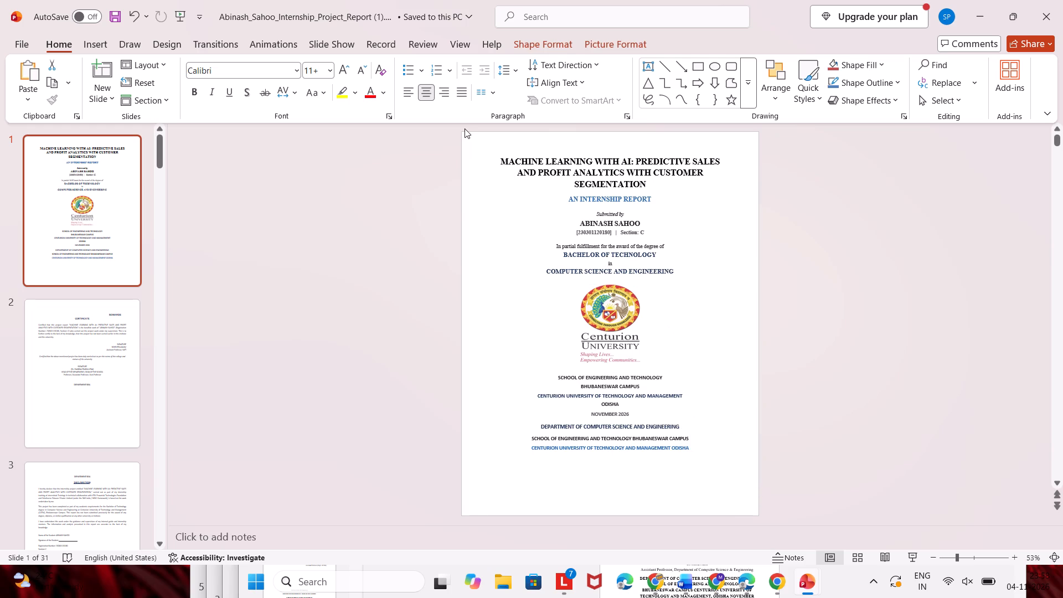
Select both text blocks and the logo on the cover slide and set their font to Times New Roman.
left_click_drag(472, 140, 703, 390)
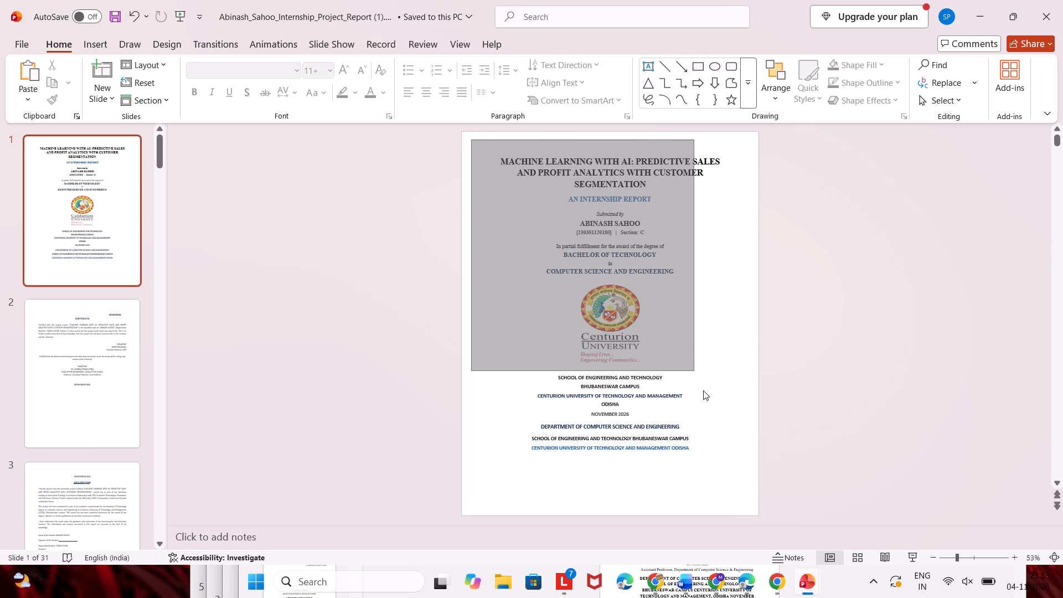
left_click_drag(703, 390, 746, 483)
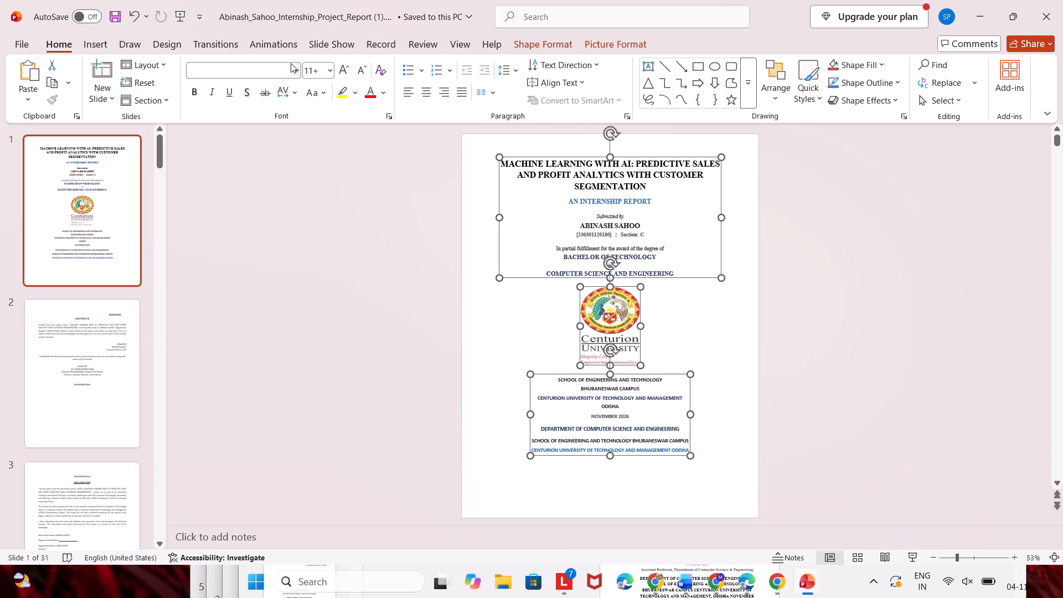
left_click(291, 63)
left_click(295, 69)
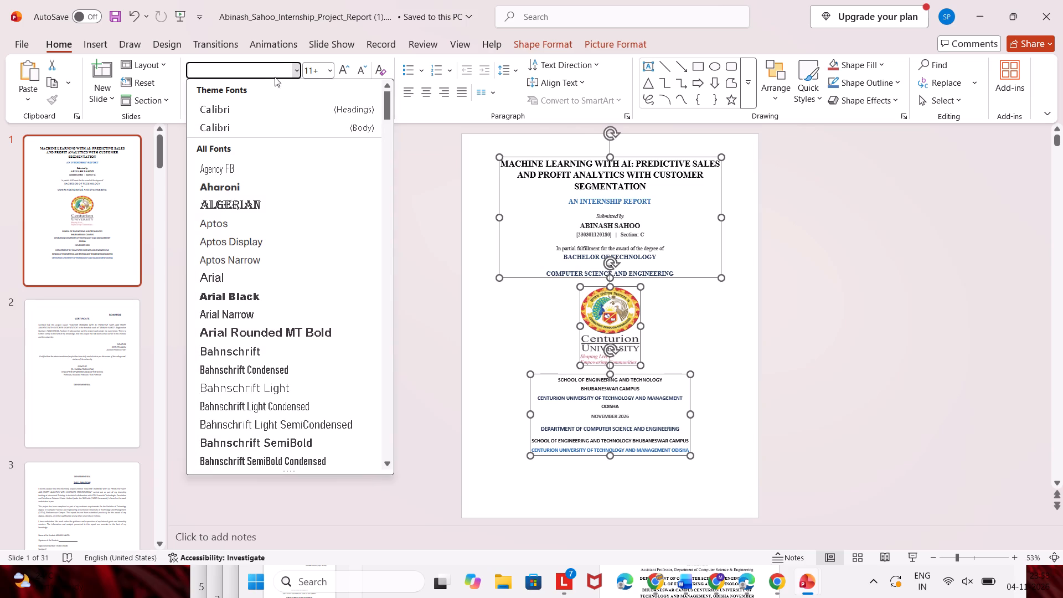
left_click(268, 71)
type("ti")
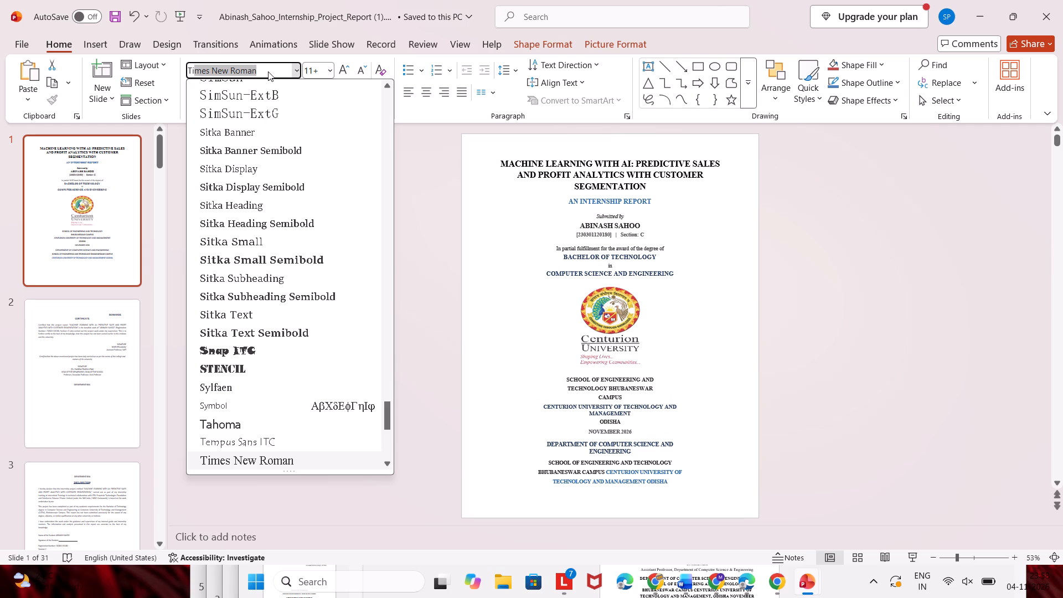
type("mes")
key("space")
left_click(272, 71)
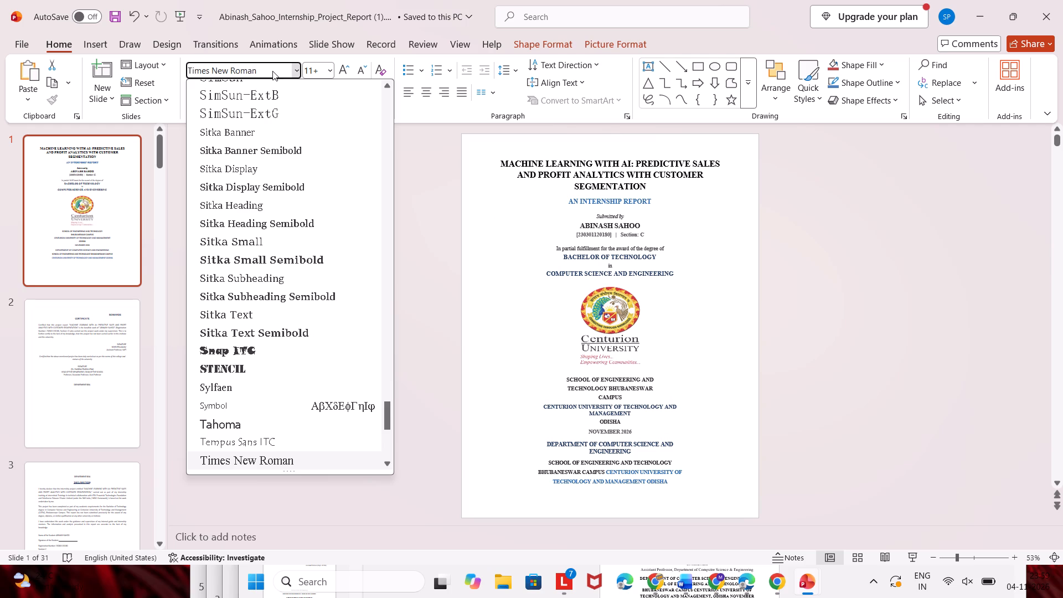
key("Return")
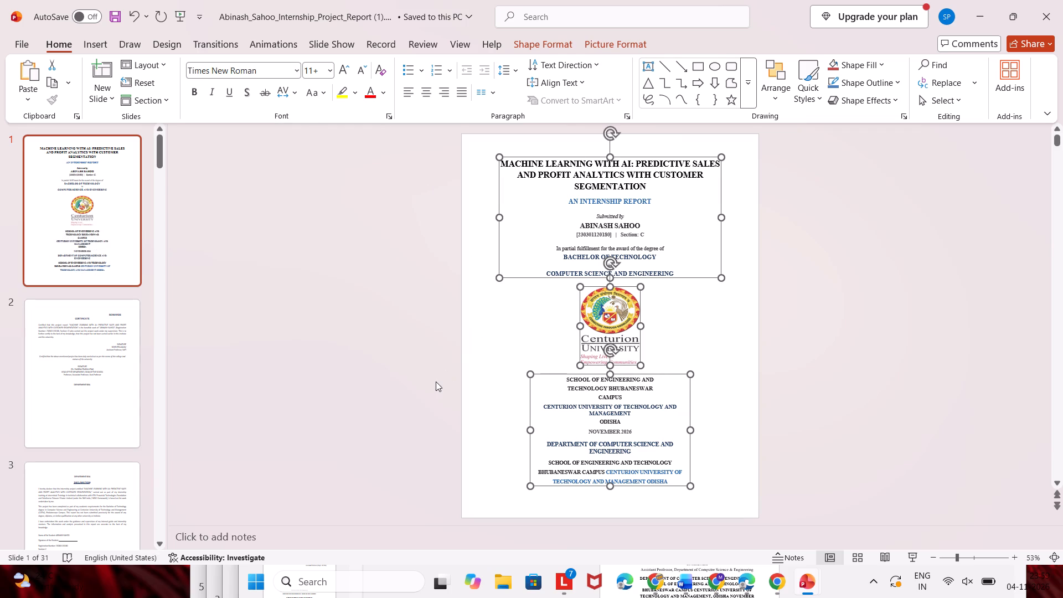
left_click(436, 382)
left_click(842, 333)
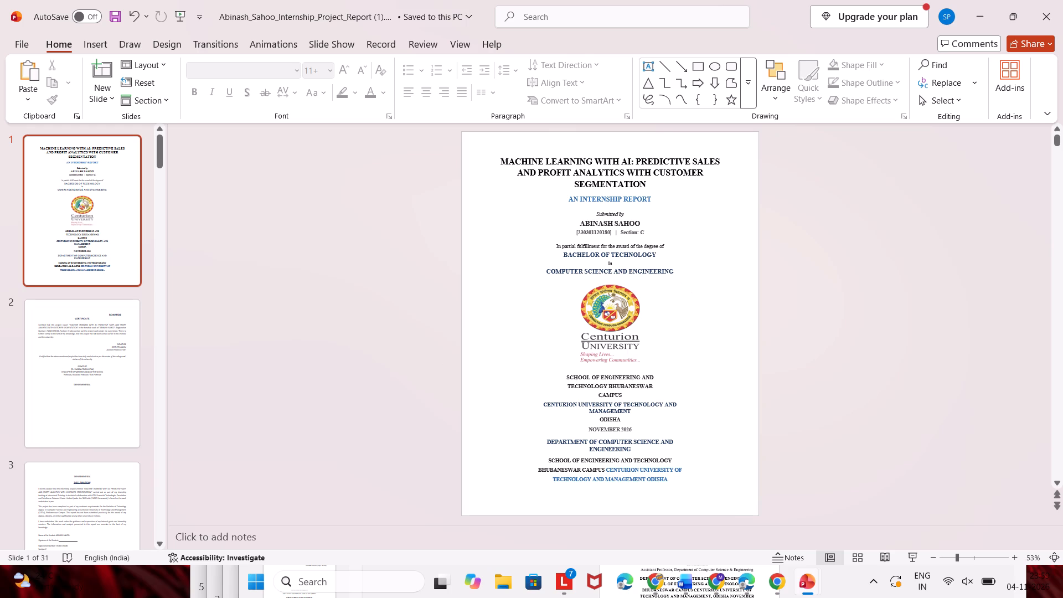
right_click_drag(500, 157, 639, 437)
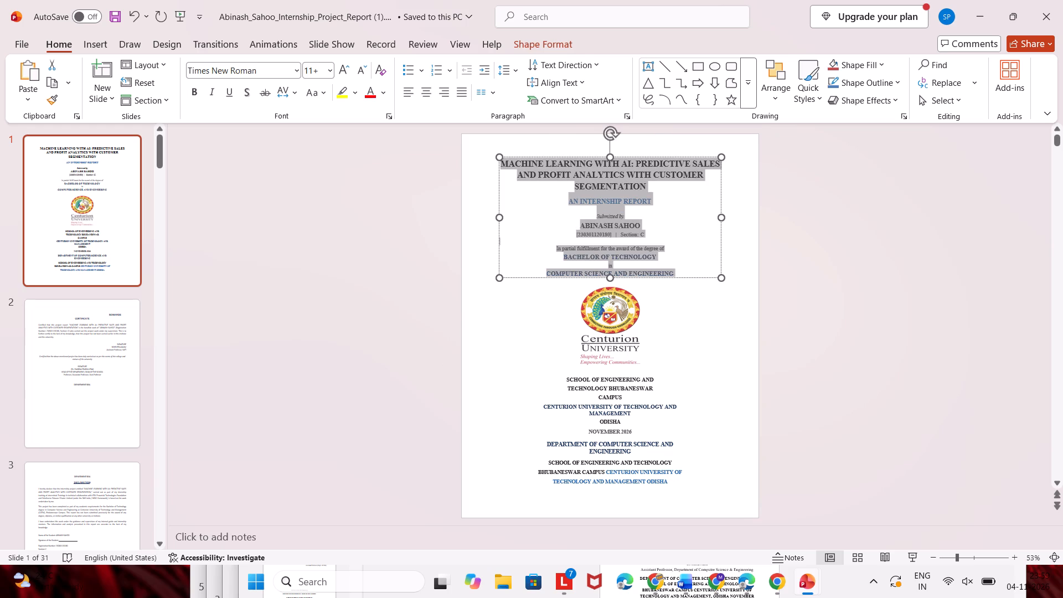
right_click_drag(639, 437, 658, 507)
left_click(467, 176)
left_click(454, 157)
Change the font colour of all text on the cover slide to black.
left_click_drag(445, 147, 546, 215)
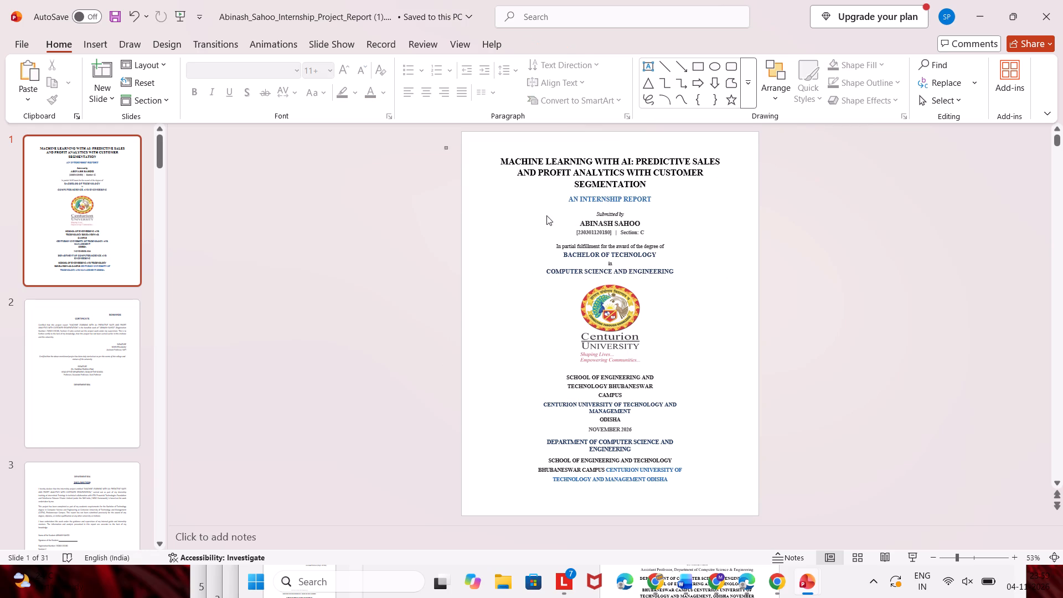
left_click_drag(546, 215, 800, 540)
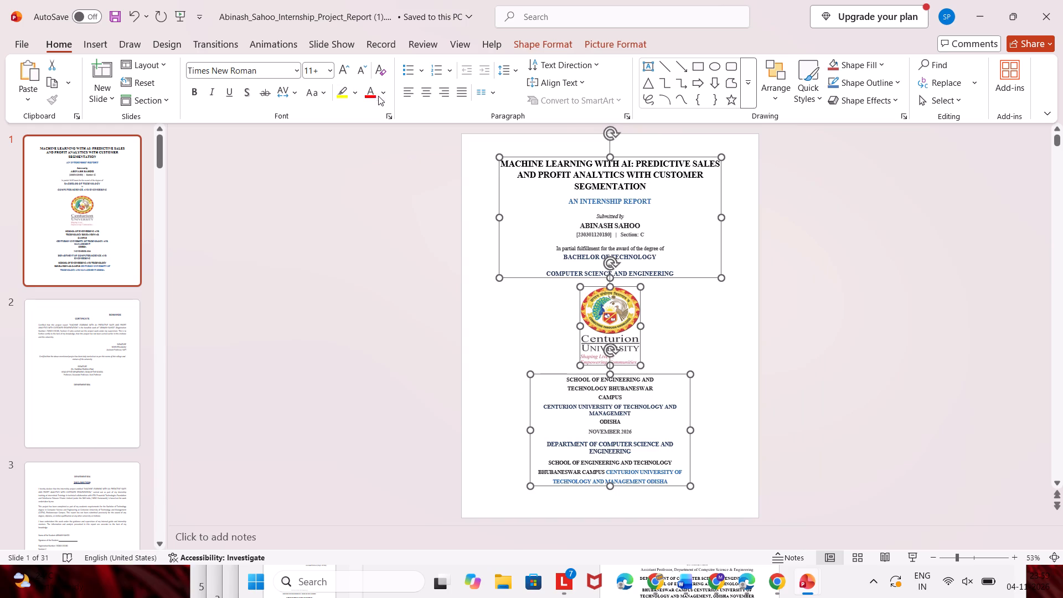
left_click(381, 96)
left_click(384, 160)
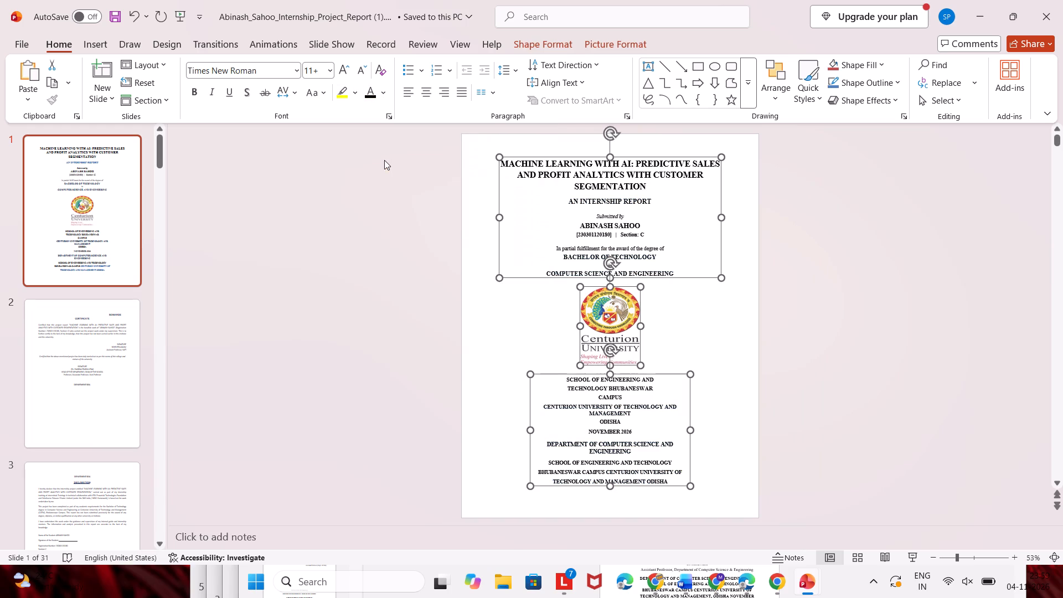
left_click(382, 298)
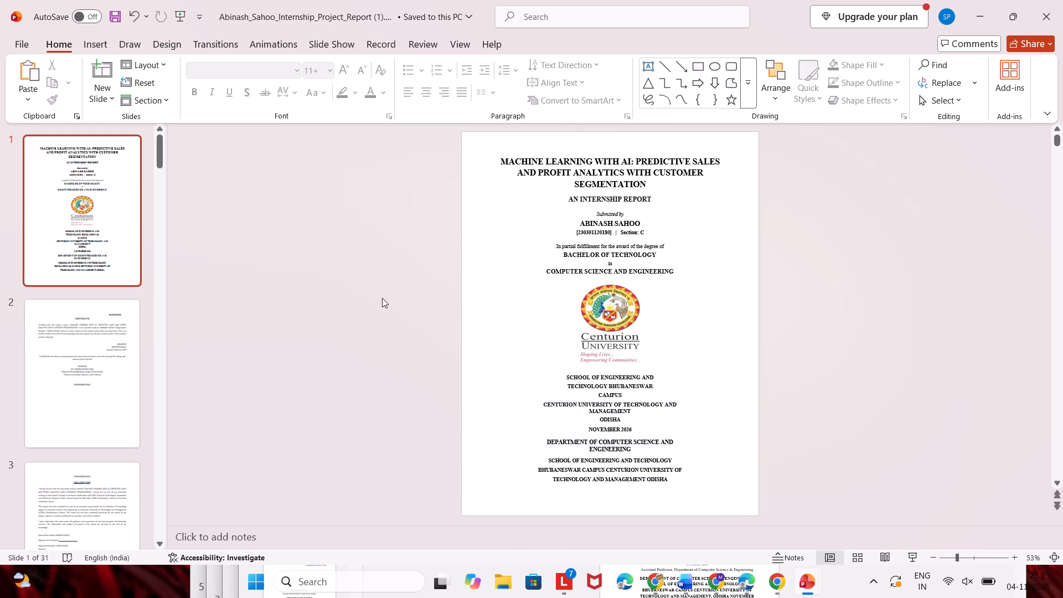
Clear the certificate content from slide 2, deleting the body text and the CERTIFICATE and BONAFIDE headings.
left_click(96, 357)
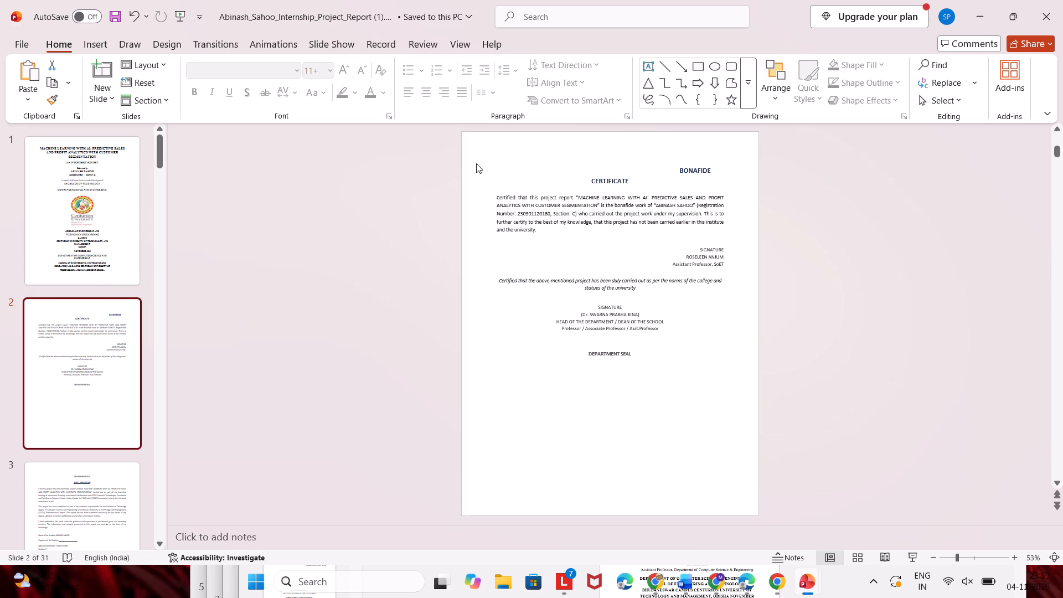
left_click(585, 182)
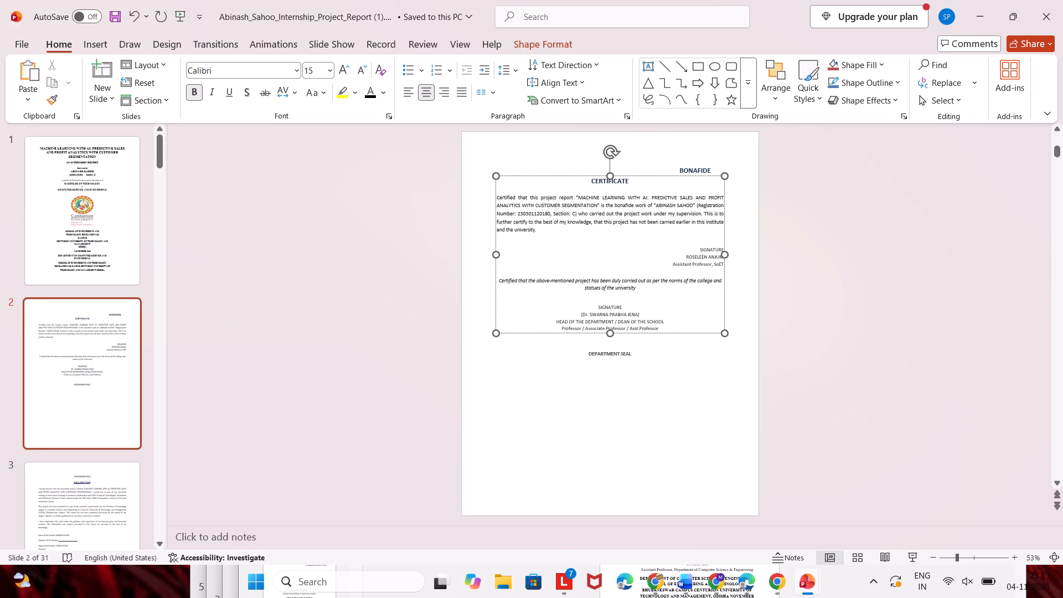
left_click(489, 154)
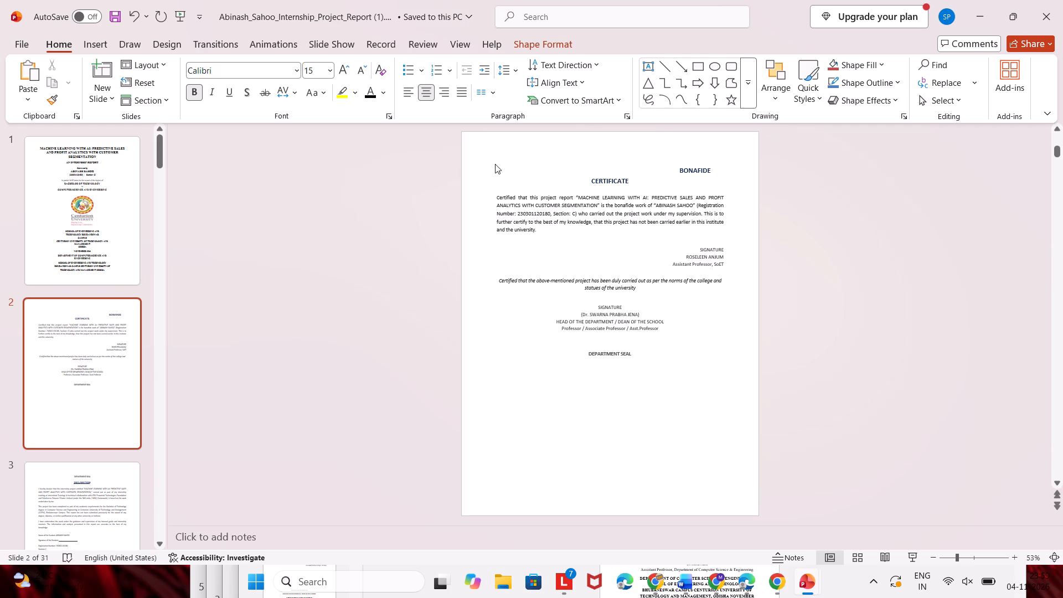
left_click_drag(509, 188, 684, 405)
key("BackSpace")
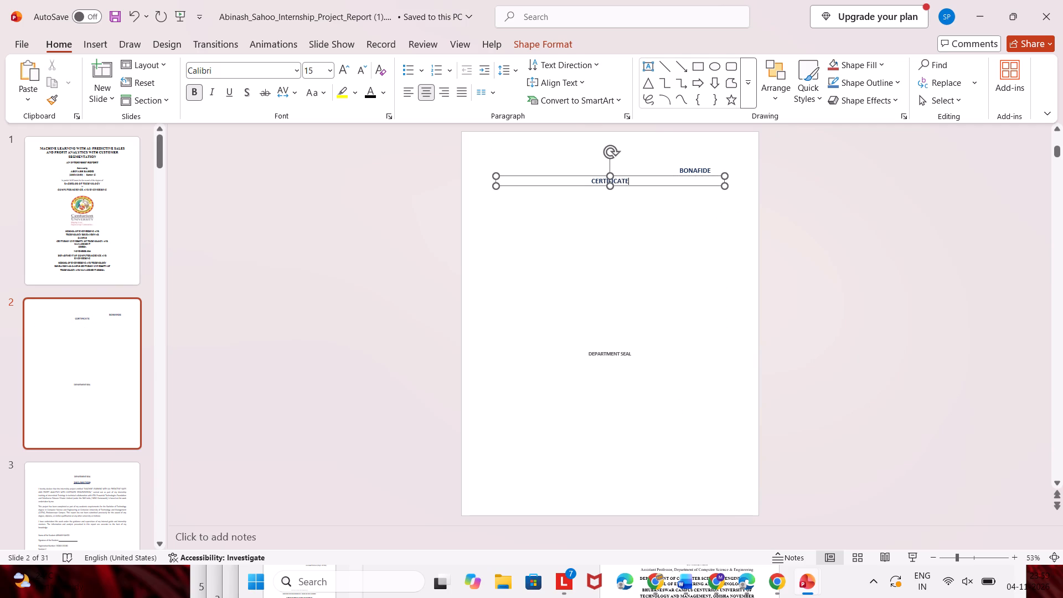
left_click(696, 187)
key("BackSpace")
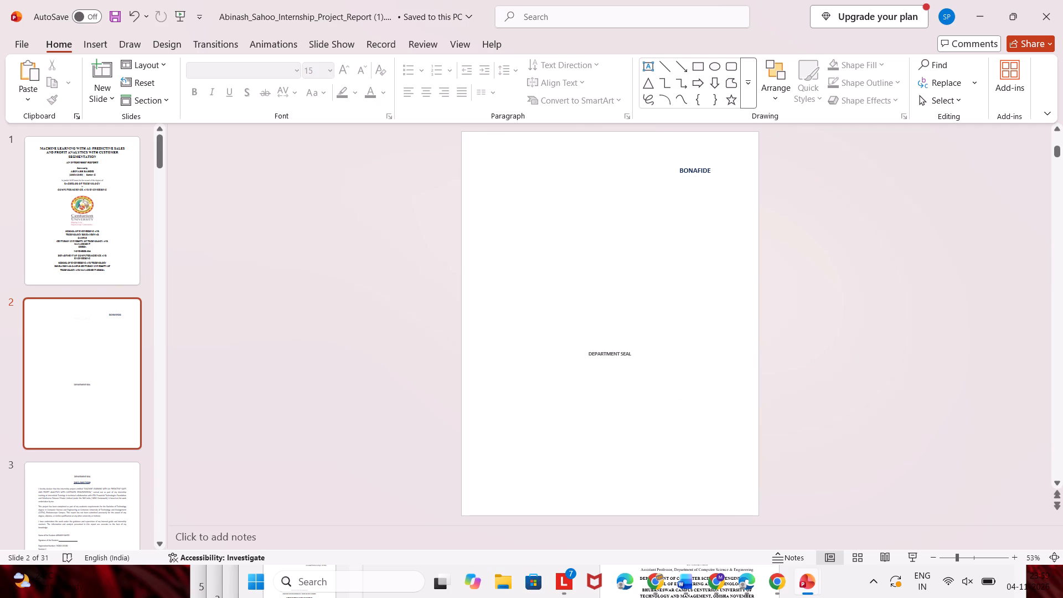
left_click(704, 169)
left_click(703, 164)
key("BackSpace")
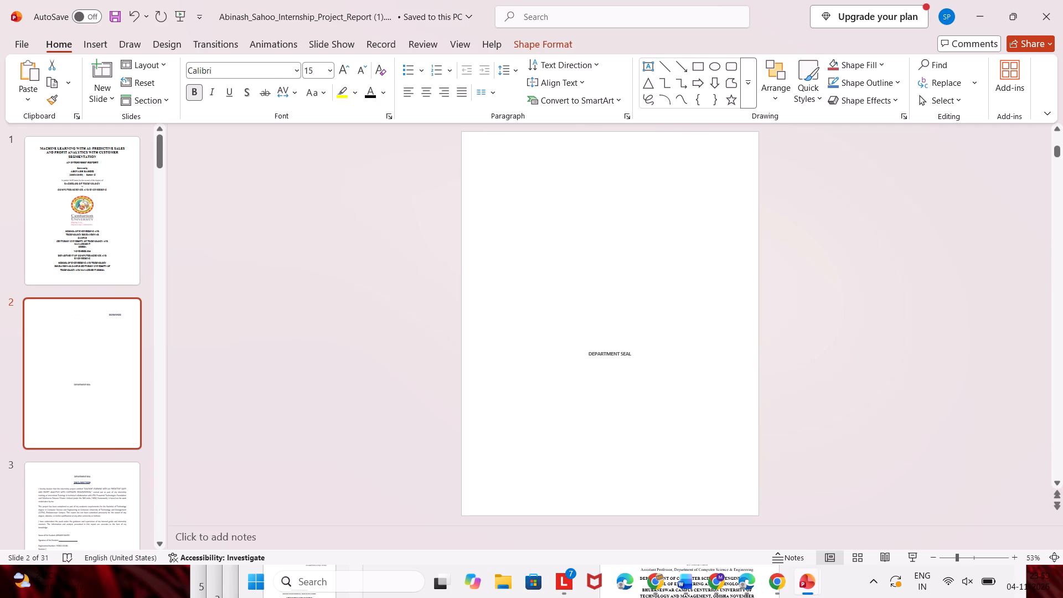
left_click_drag(703, 164, 616, 386)
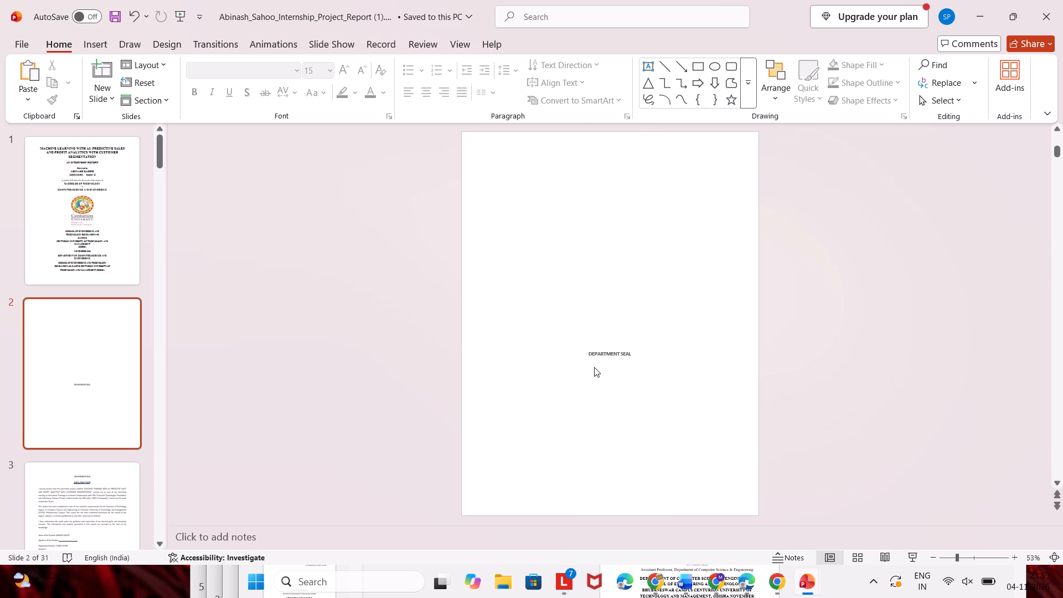
Delete the DEPARTMENT SEAL text from slide 2.
left_click(605, 351)
left_click(602, 348)
key("BackSpace")
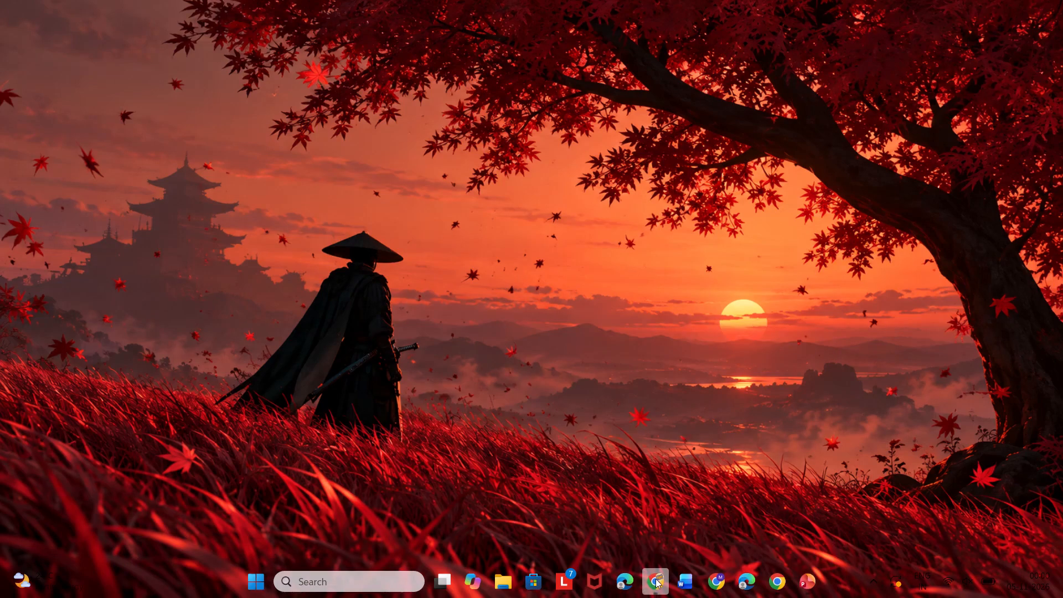
Switch to Google Chrome and bring up its profile chooser.
left_click(776, 597)
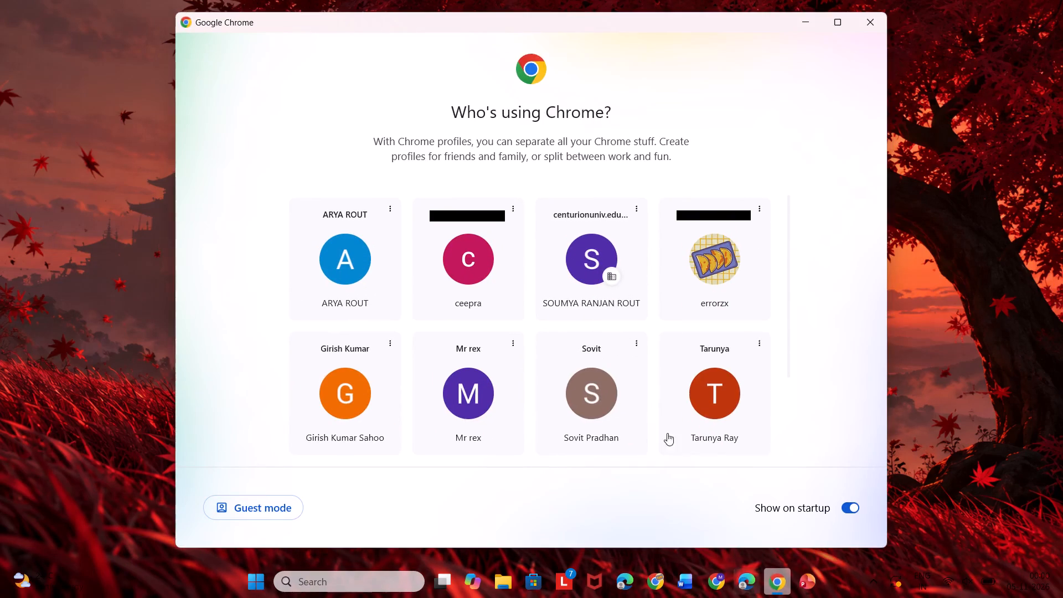
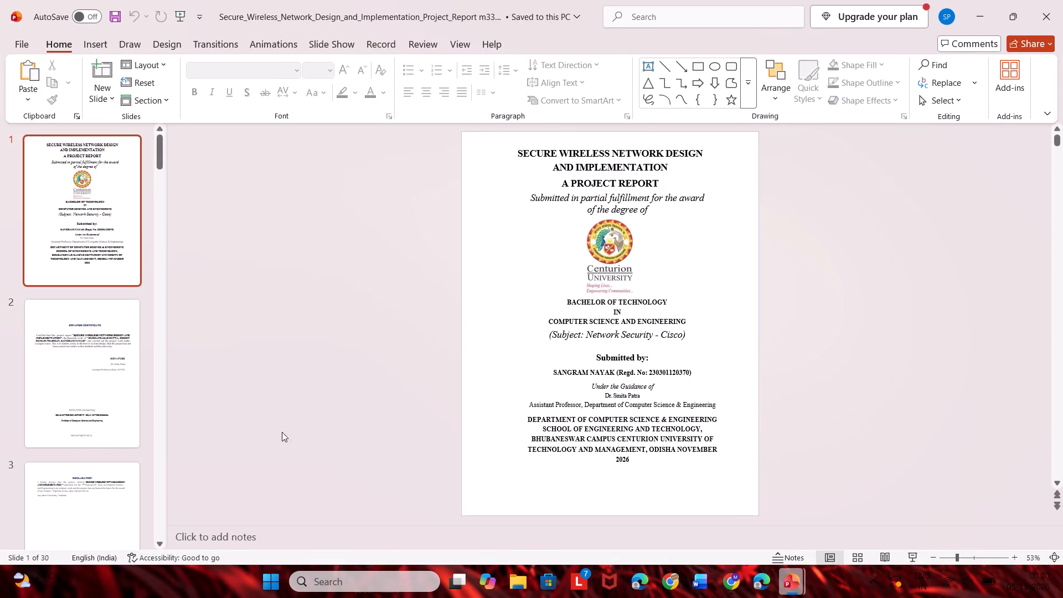
Switch to the Secure_Wireless_Network_Design_and_Implementation_Project_Report m33 presentation and show the Bonafide Certificate on slide 2.
left_click(157, 112)
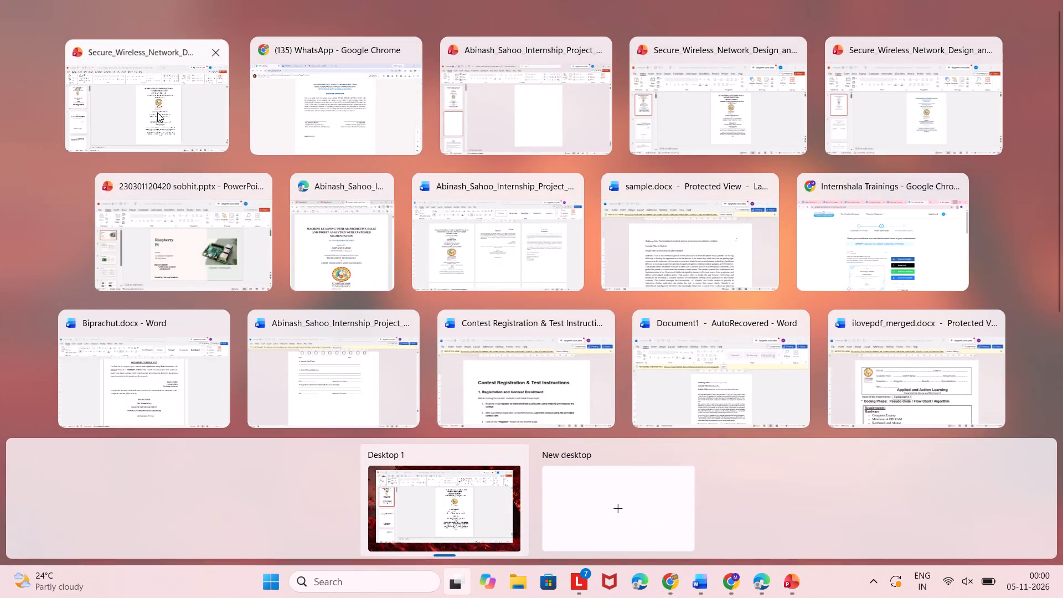
left_click(86, 349)
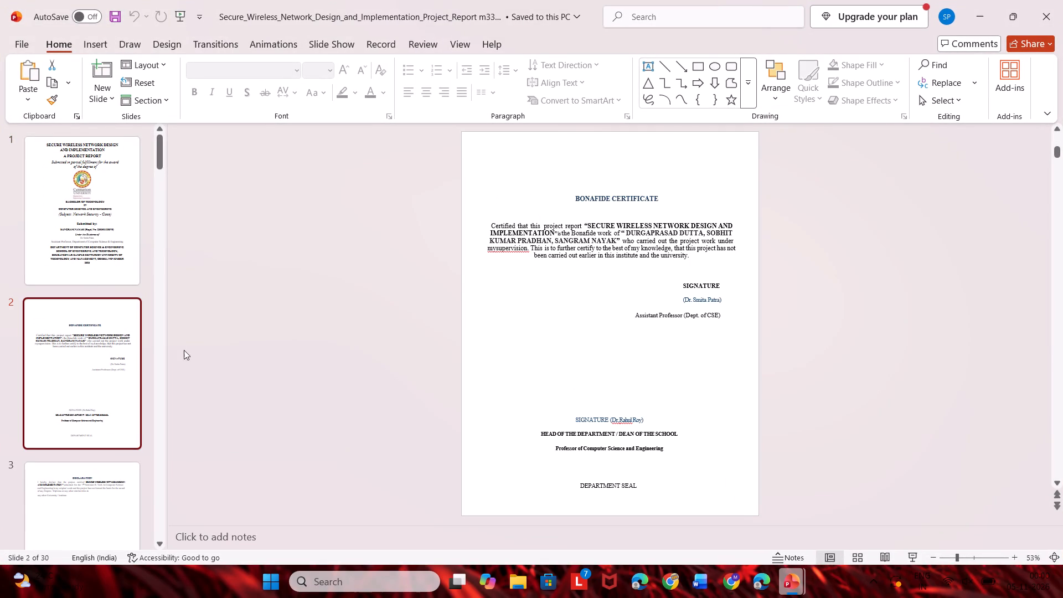
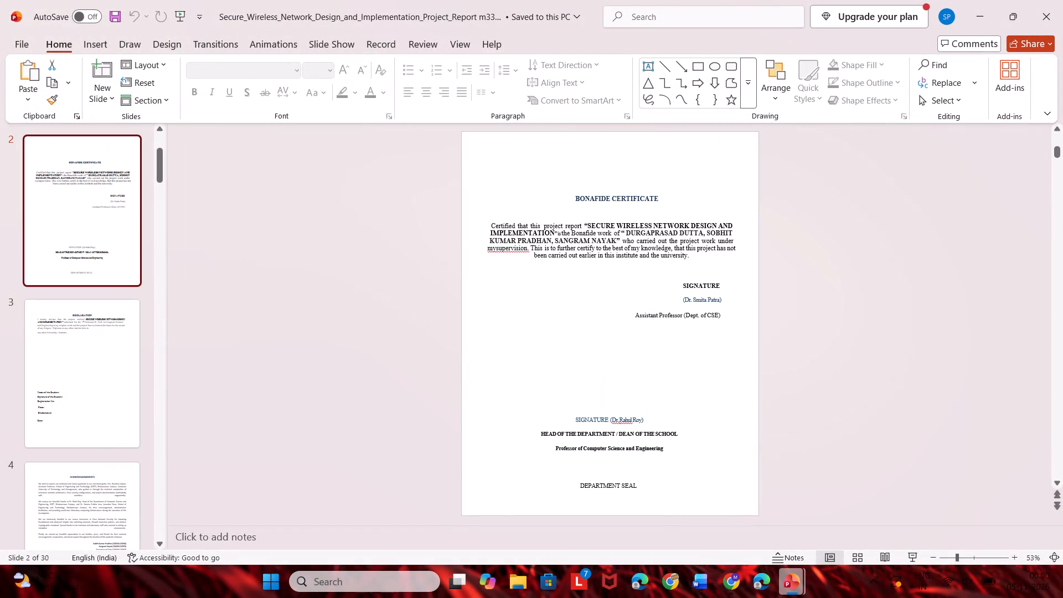
Copy the BONAFIDE CERTIFICATE heading from slide 2 of the wireless network report and switch to the internship project report presentation.
right_click_drag(579, 198, 631, 213)
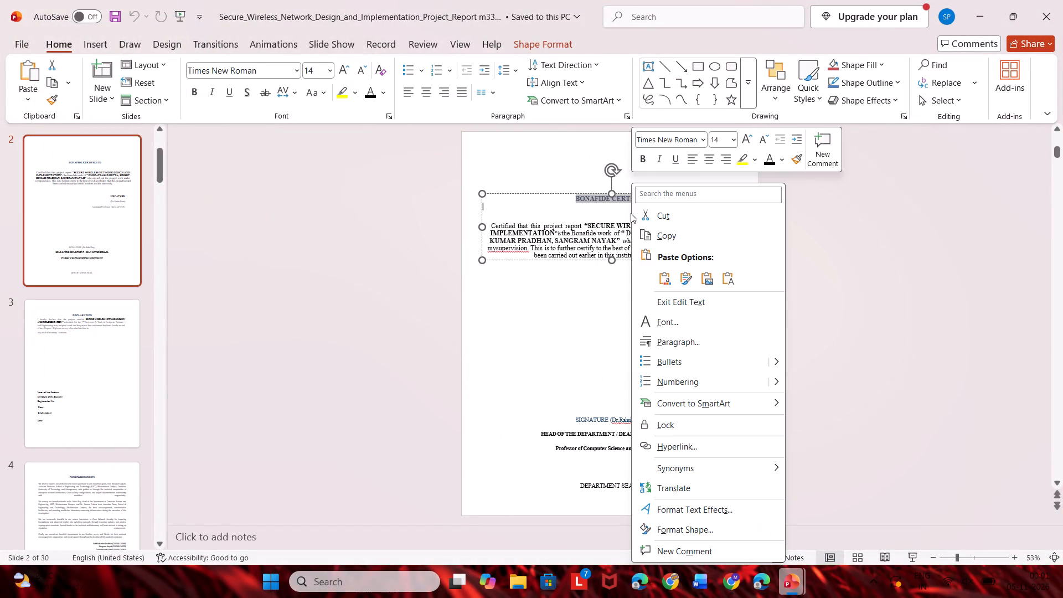
key("ctrl+c")
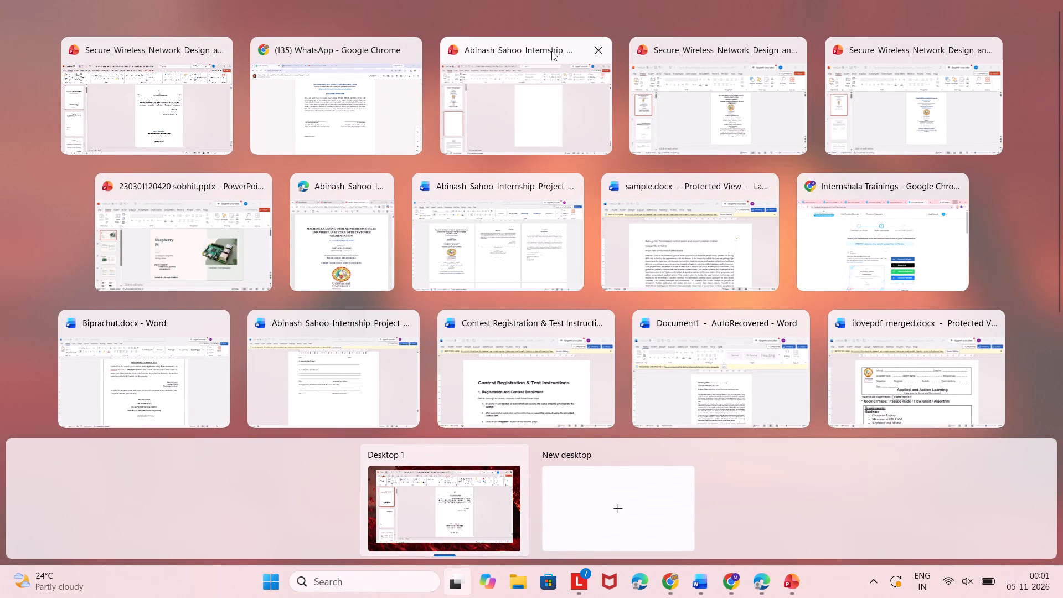
left_click(492, 86)
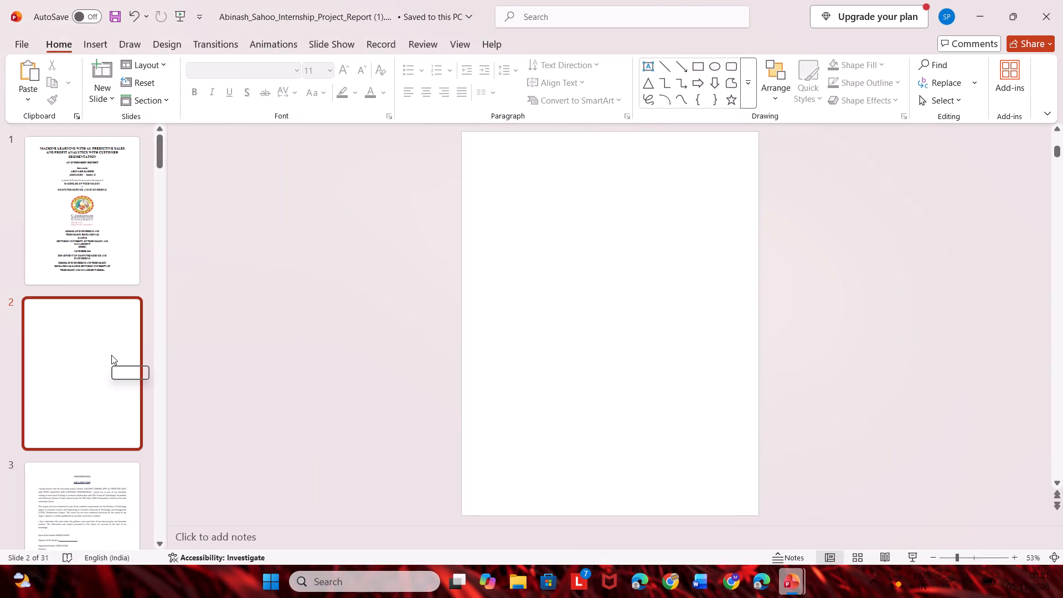
Undo the deletions on slide 2 to restore the certificate headings and body text, keeping the black font colour on the cover slide.
key("ctrl+z")
key("ctrl+z")
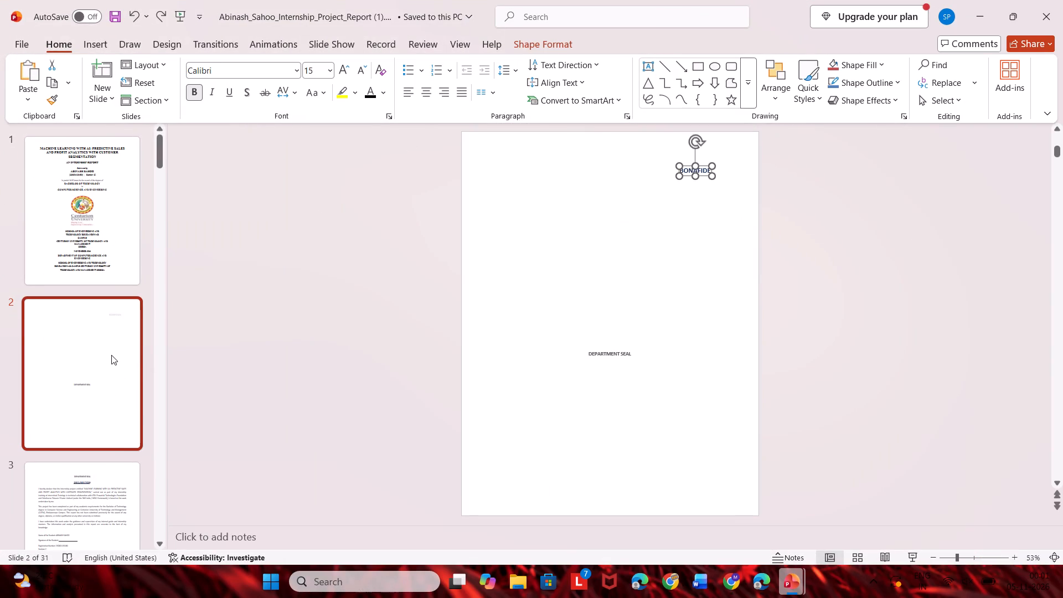
key("ctrl+z")
left_click(111, 355, "ctrl")
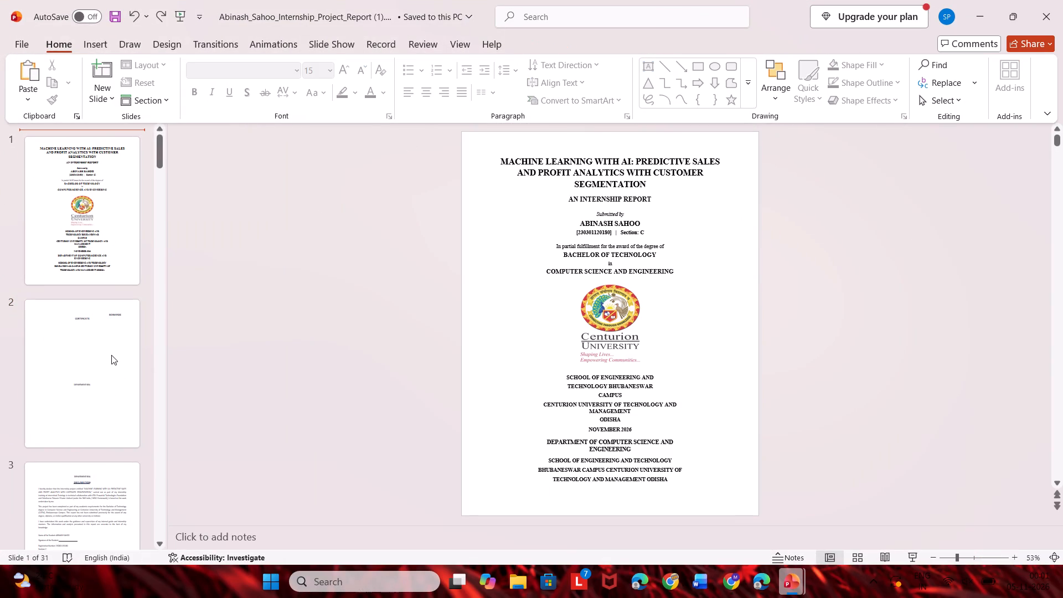
key("ctrl+z")
key("ctrl+z")
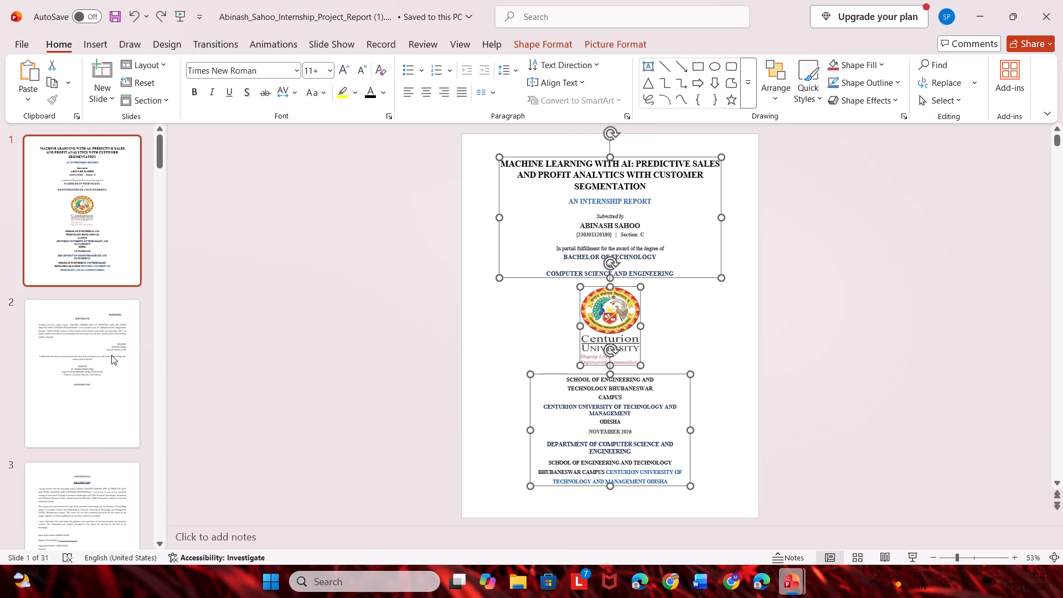
left_click(111, 355)
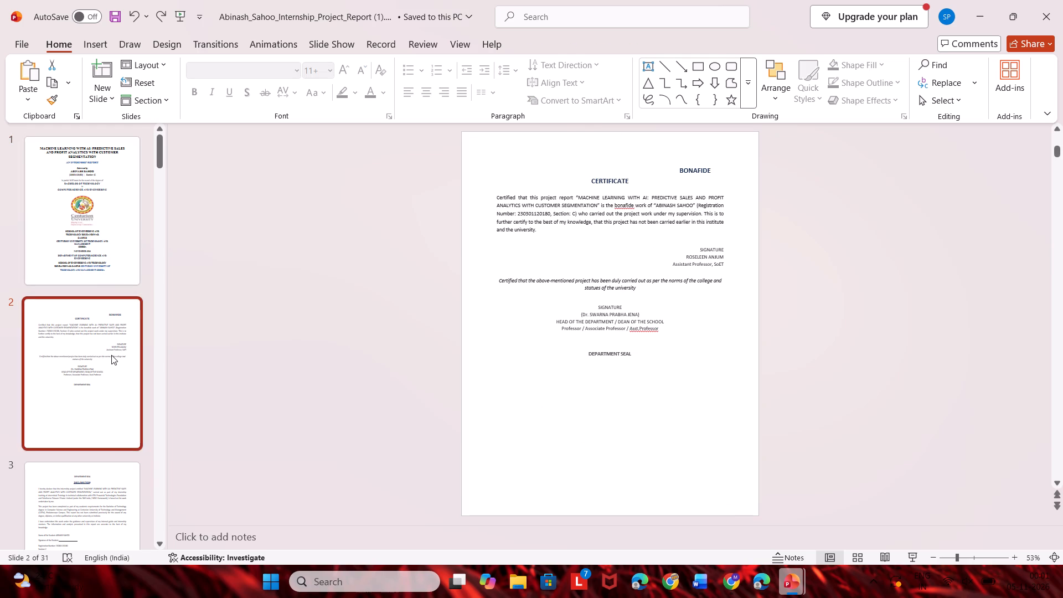
key("ctrl+y")
key("ctrl+y")
left_click(111, 355, "ctrl")
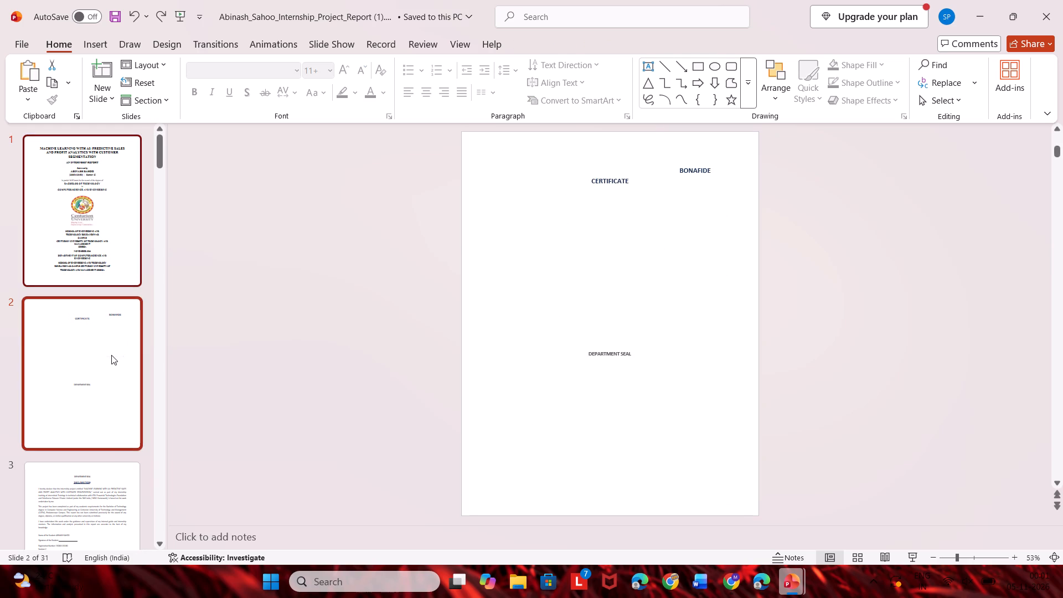
left_click(111, 355)
left_click(40, 240)
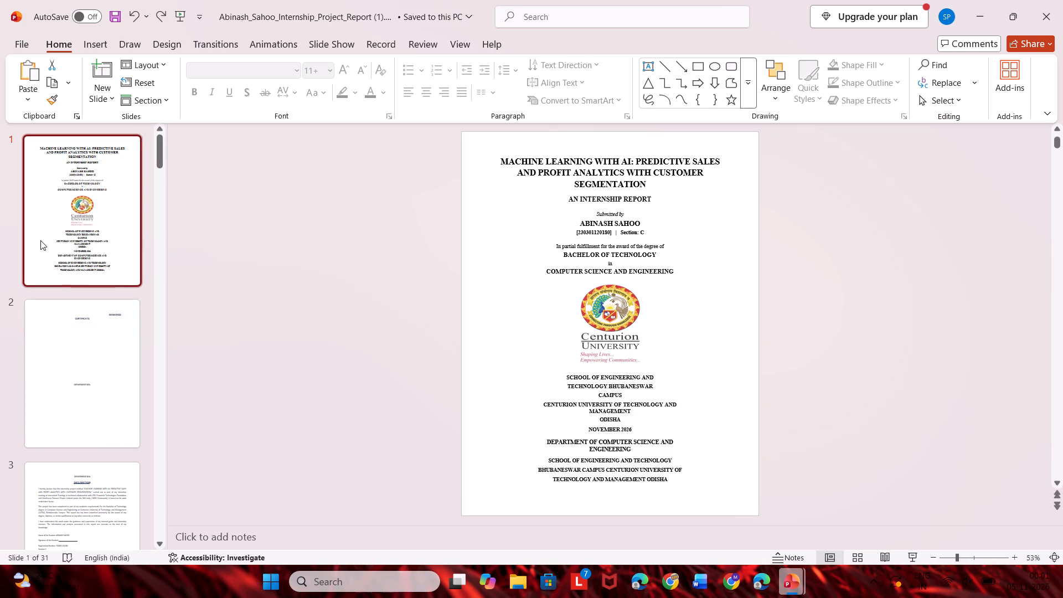
left_click(105, 411)
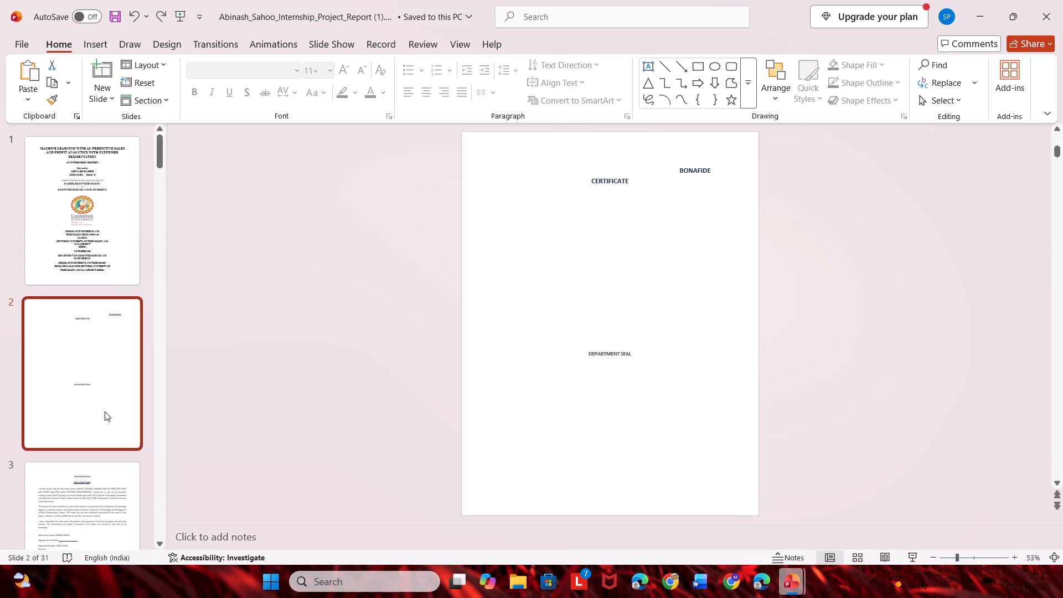
key("ctrl+z")
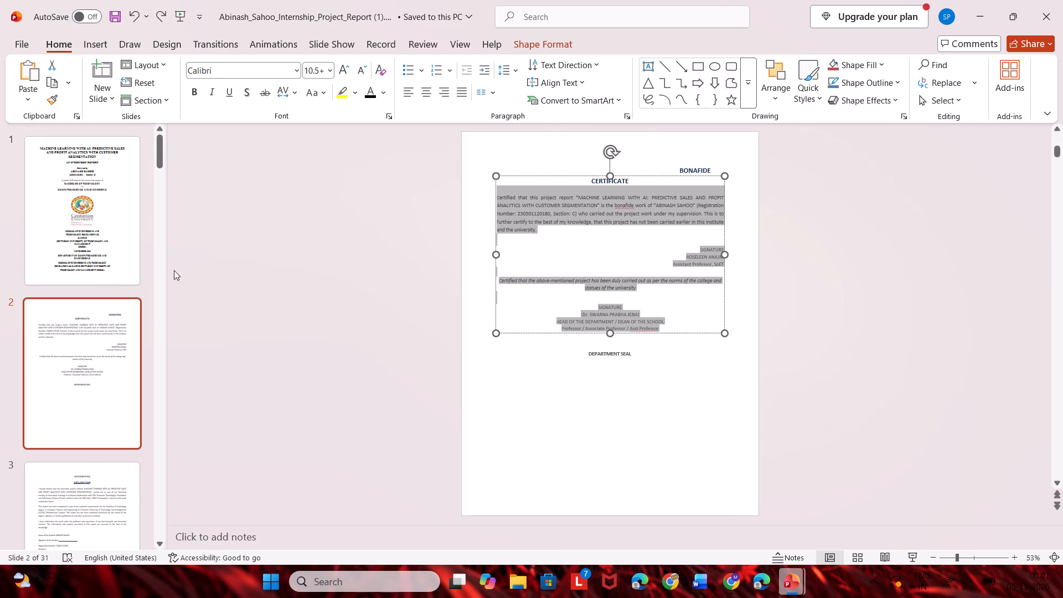
left_click(482, 461)
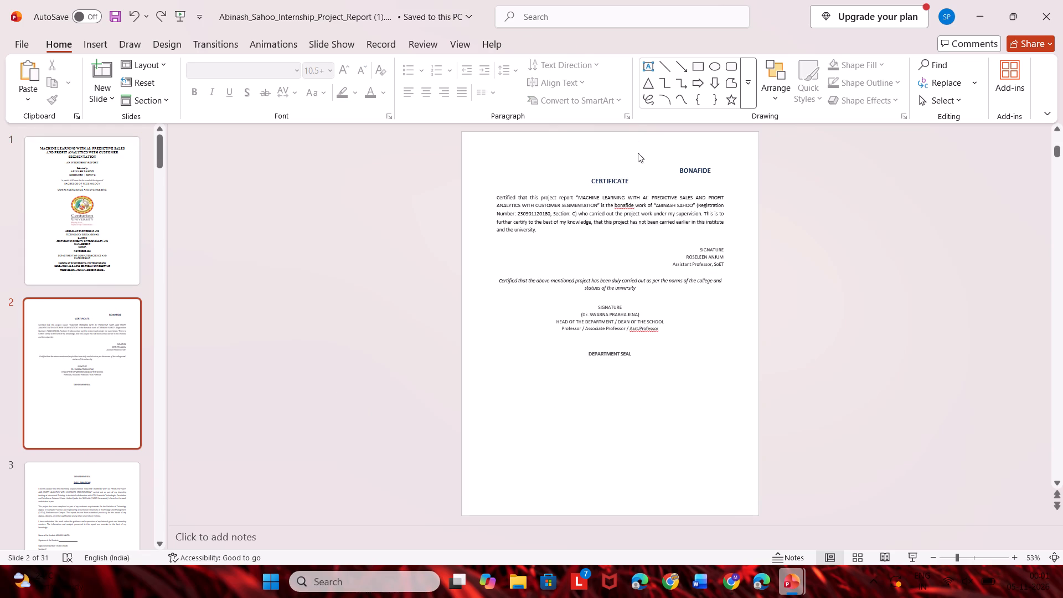
Delete the separate CERTIFICATE heading line above the body text on slide 2.
left_click(637, 175)
left_click_drag(629, 181, 606, 180)
key("BackSpace")
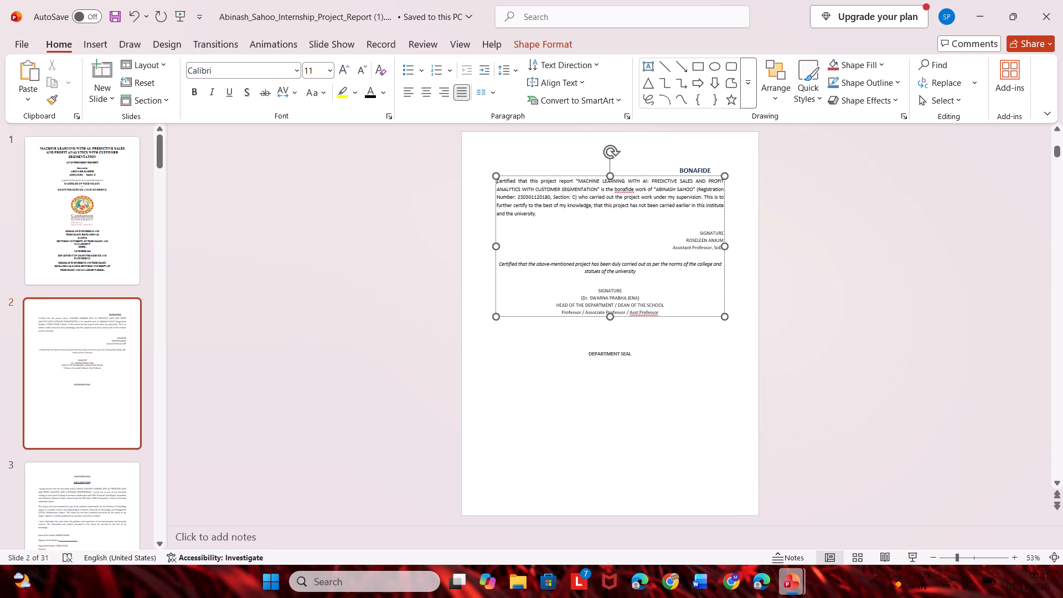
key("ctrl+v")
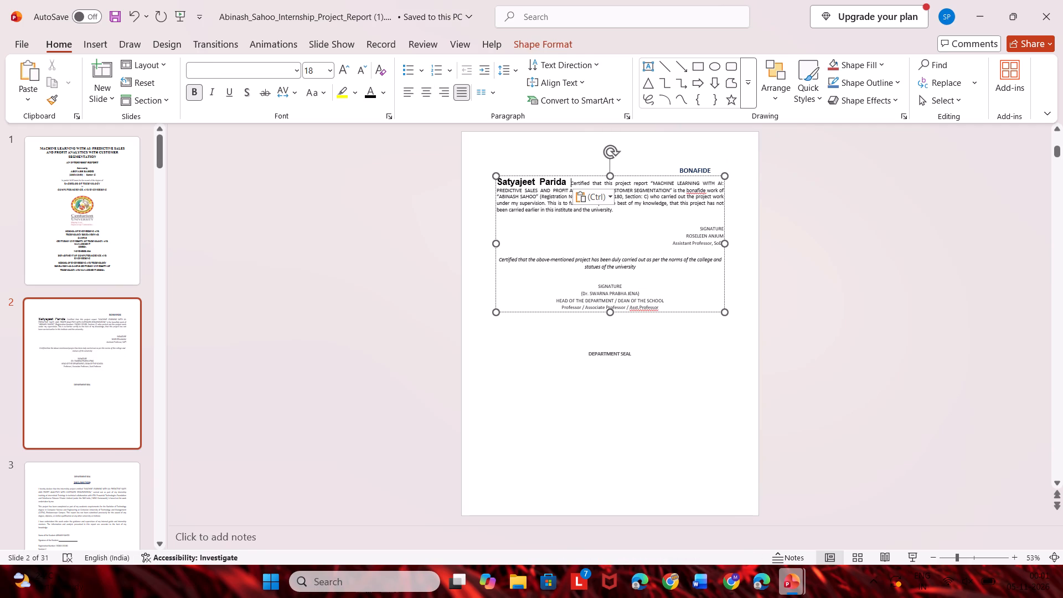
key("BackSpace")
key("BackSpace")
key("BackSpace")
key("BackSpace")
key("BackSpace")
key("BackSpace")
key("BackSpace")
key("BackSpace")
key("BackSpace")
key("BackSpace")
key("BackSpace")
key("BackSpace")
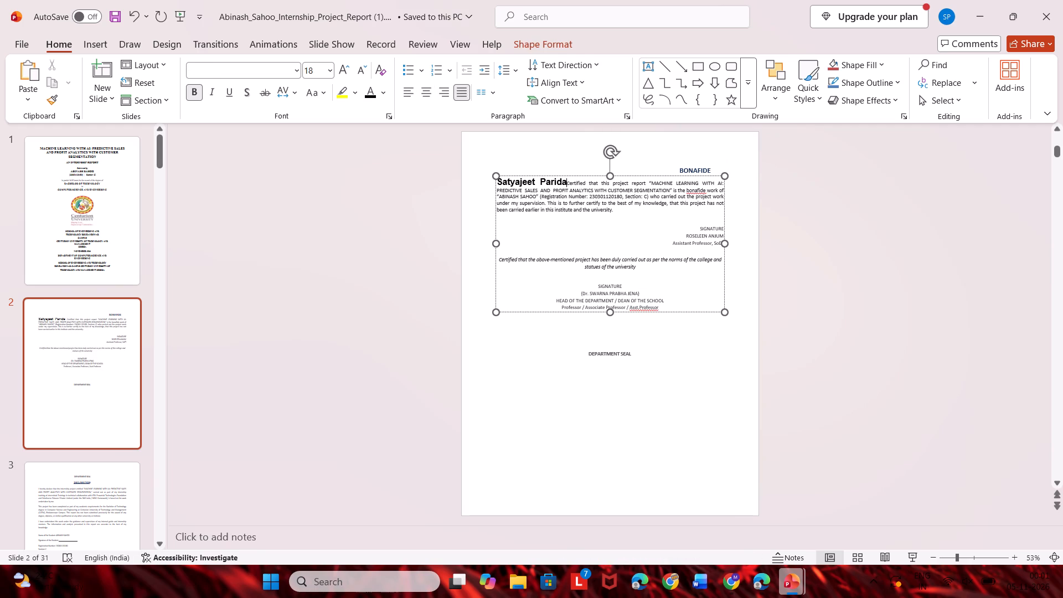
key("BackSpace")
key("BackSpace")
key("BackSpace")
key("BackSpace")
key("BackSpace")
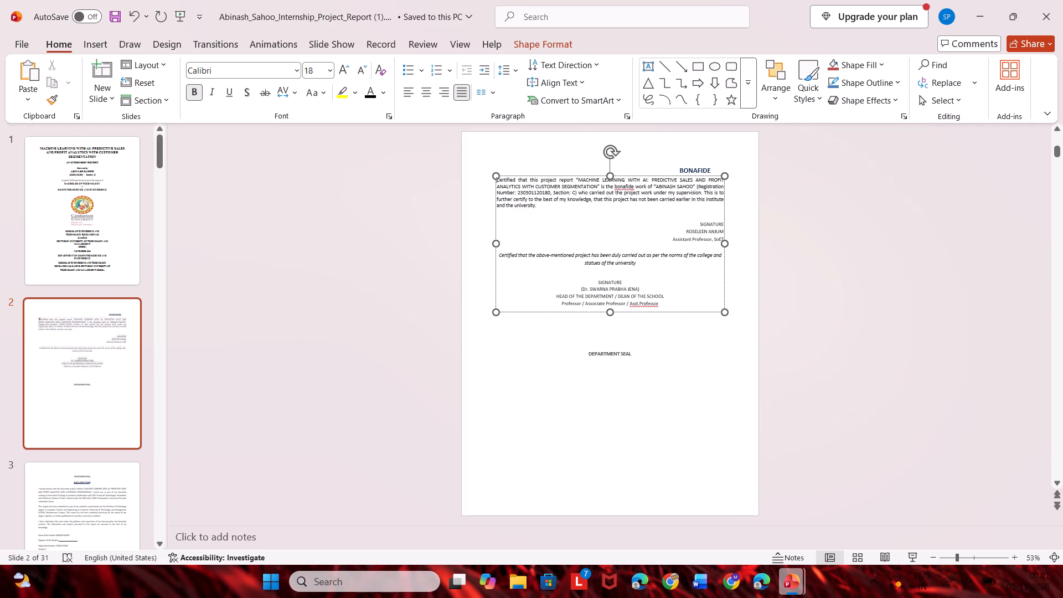
Extend the BONAFIDE heading on slide 2 to read BONAFIDE CERTIFICATE and widen its text box to fit one line.
left_click(707, 170)
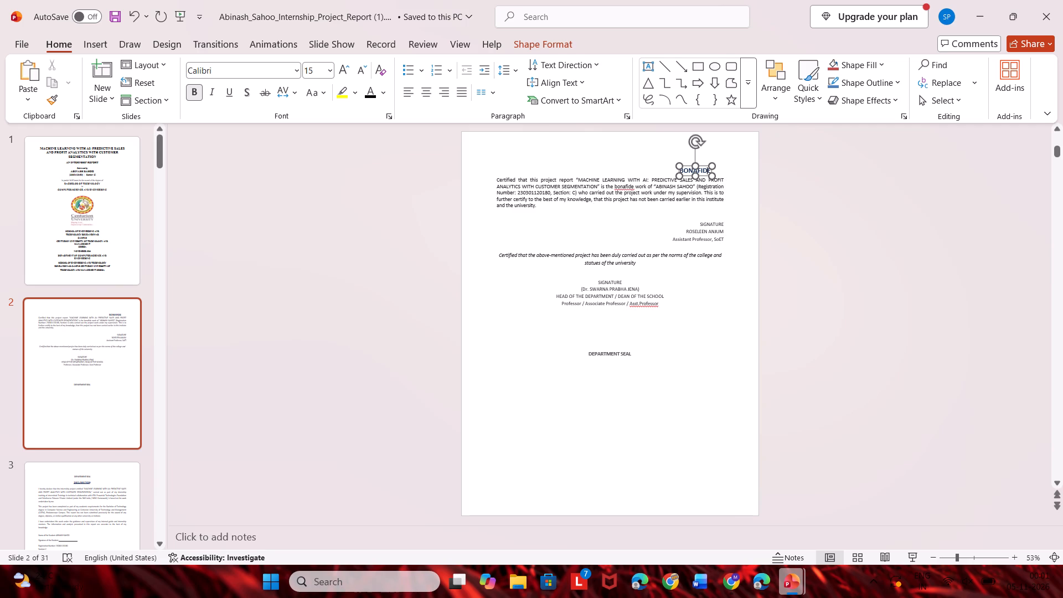
key("Right")
key("space")
type("certif")
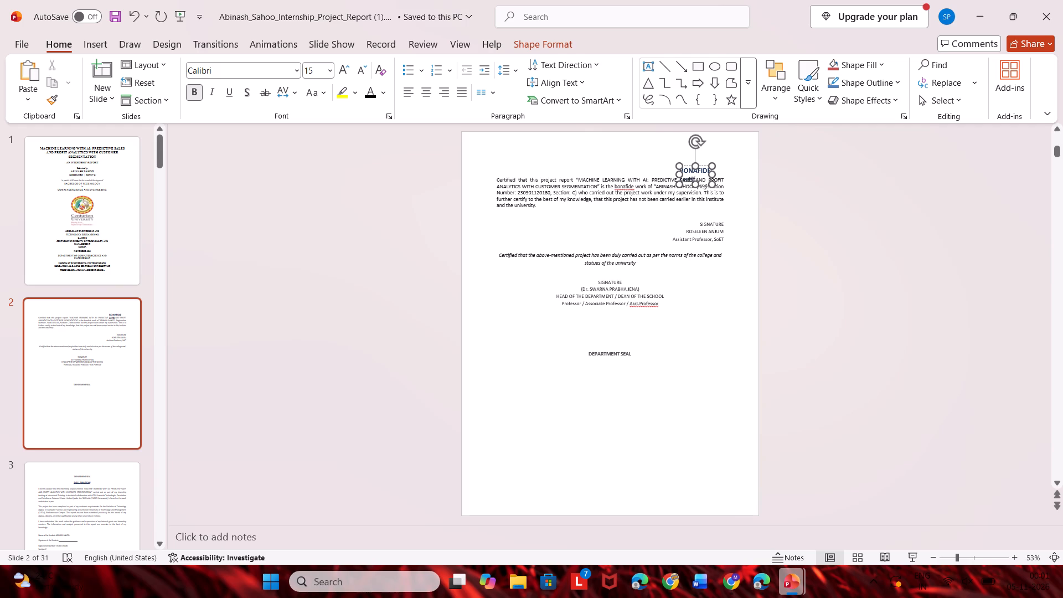
key("BackSpace")
key("BackSpace")
key("BackSpace")
key("BackSpace")
key("BackSpace")
key("BackSpace")
type("CERTIFICATE")
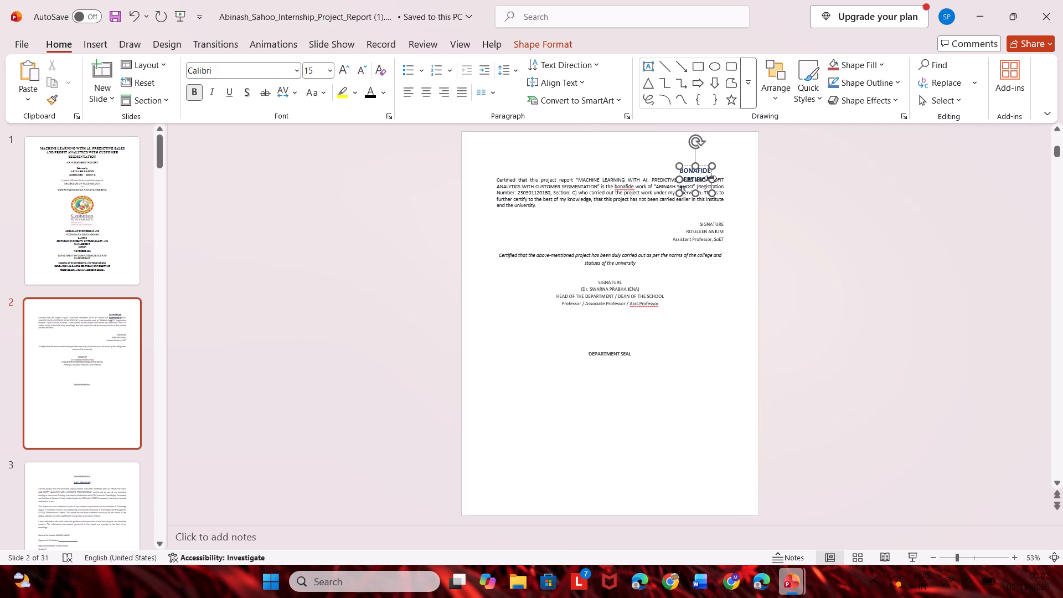
left_click_drag(710, 178, 752, 187)
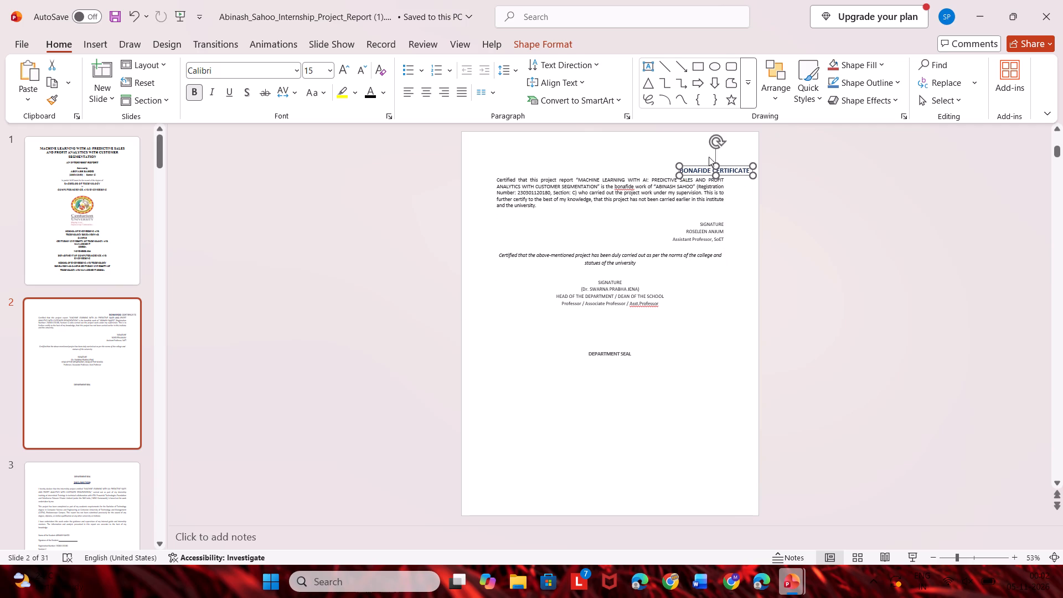
Move the BONAFIDE CERTIFICATE heading so it sits centred just above the certificate body text.
left_click_drag(704, 165, 674, 157)
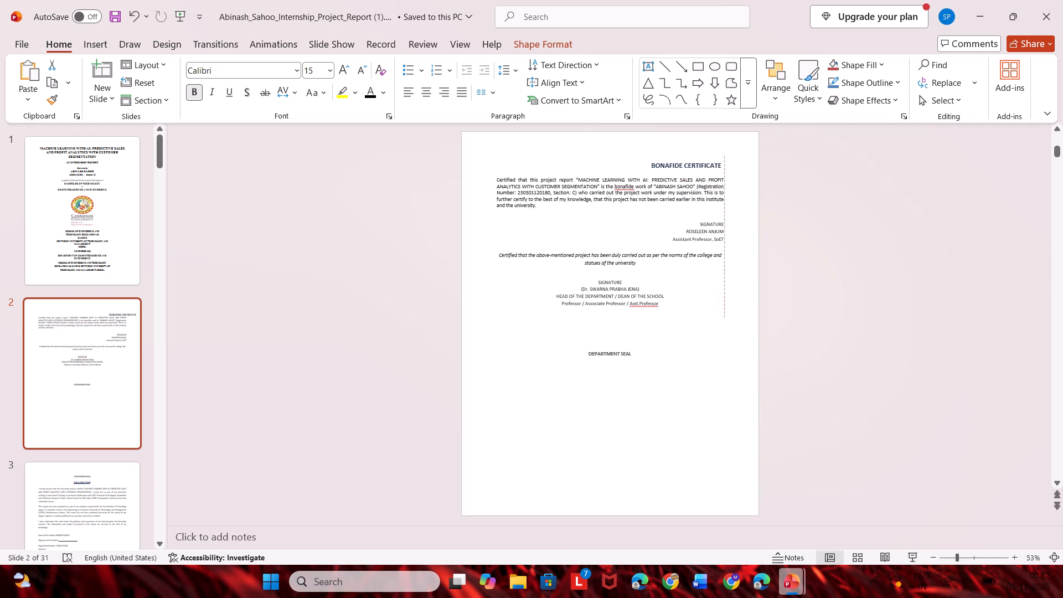
left_click_drag(674, 157, 603, 163)
left_click_drag(603, 163, 602, 160)
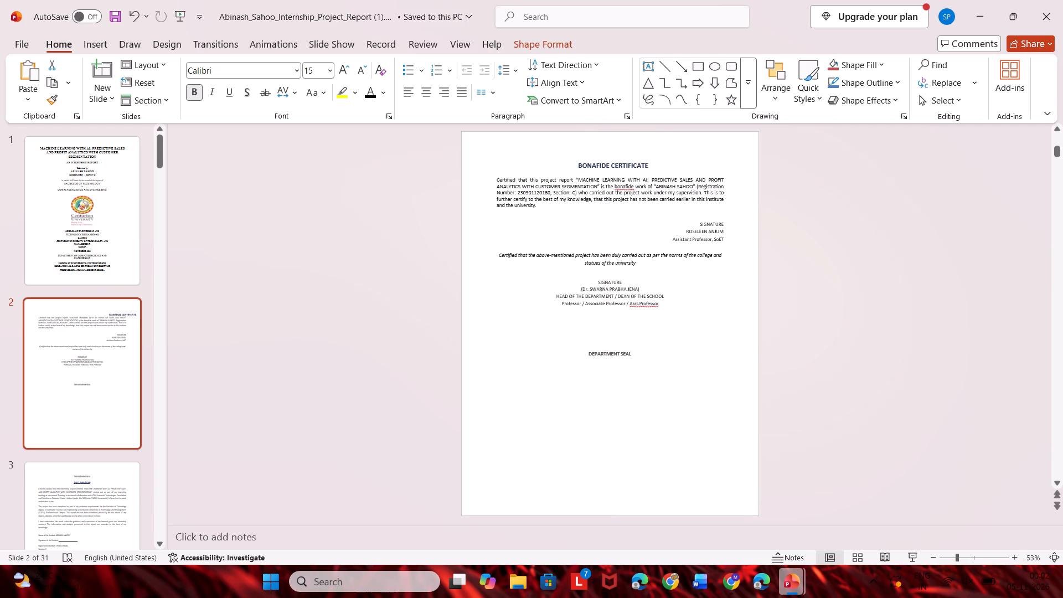
left_click_drag(602, 160, 602, 159)
left_click(520, 162)
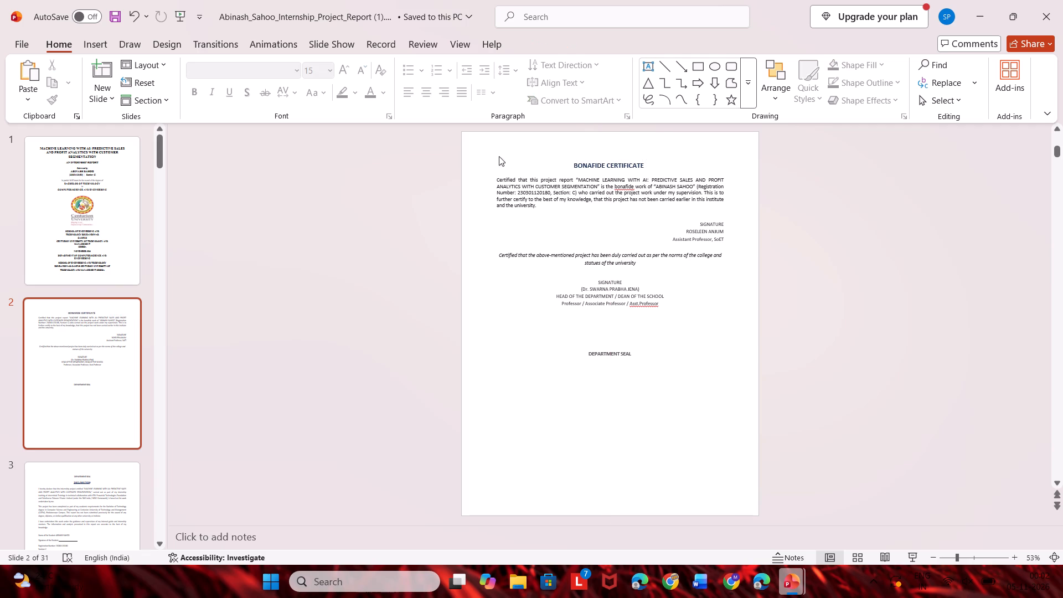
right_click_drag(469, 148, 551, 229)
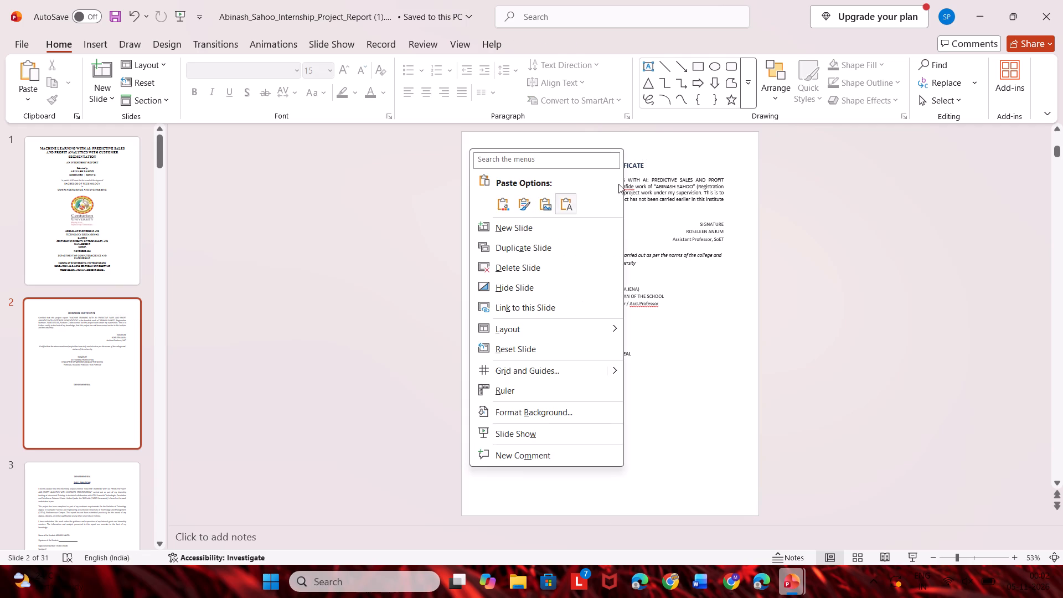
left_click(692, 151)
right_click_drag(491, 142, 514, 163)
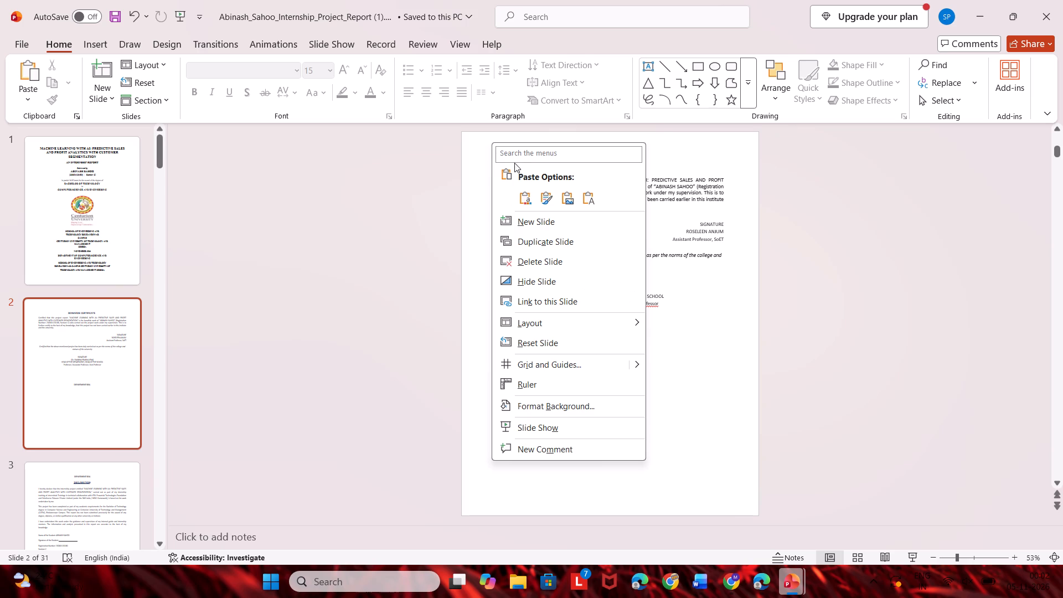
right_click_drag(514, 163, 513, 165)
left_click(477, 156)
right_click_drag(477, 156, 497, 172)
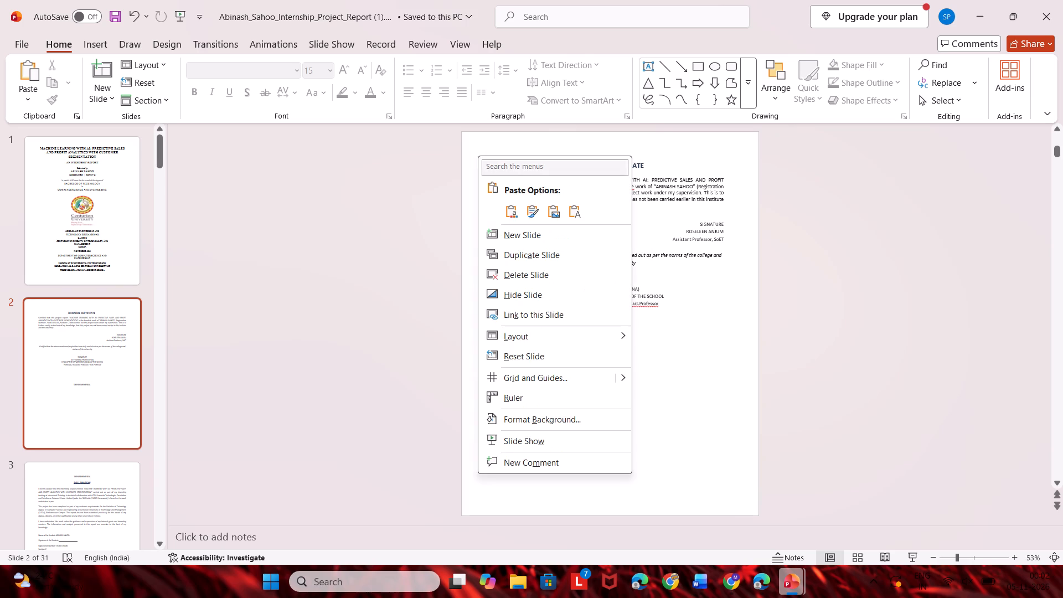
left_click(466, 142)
Select the heading, body text and DEPARTMENT SEAL on slide 2 and set their font to Times New Roman.
left_click_drag(466, 142, 632, 383)
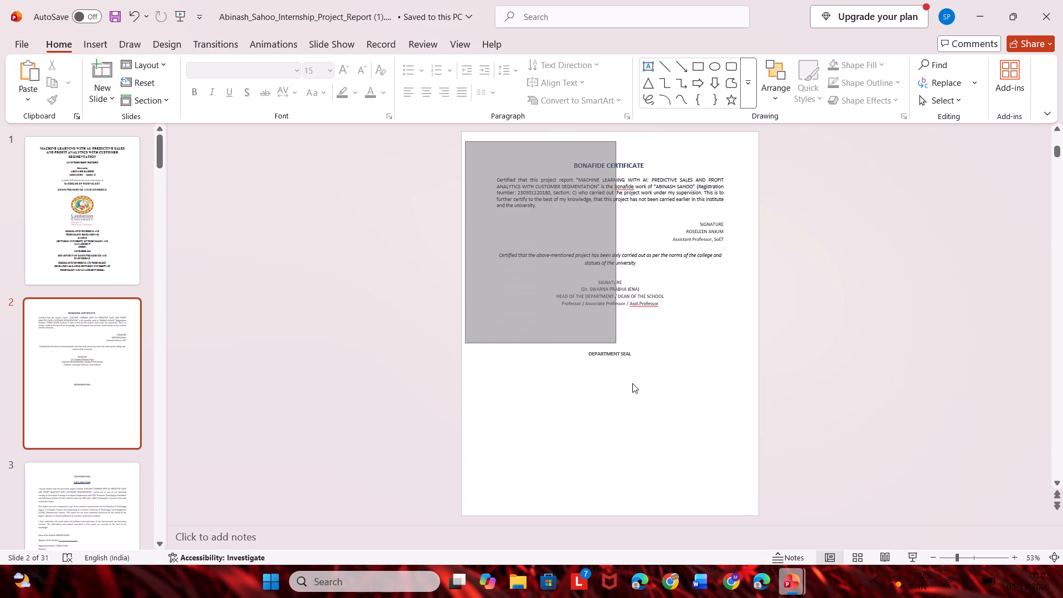
left_click_drag(632, 383, 748, 485)
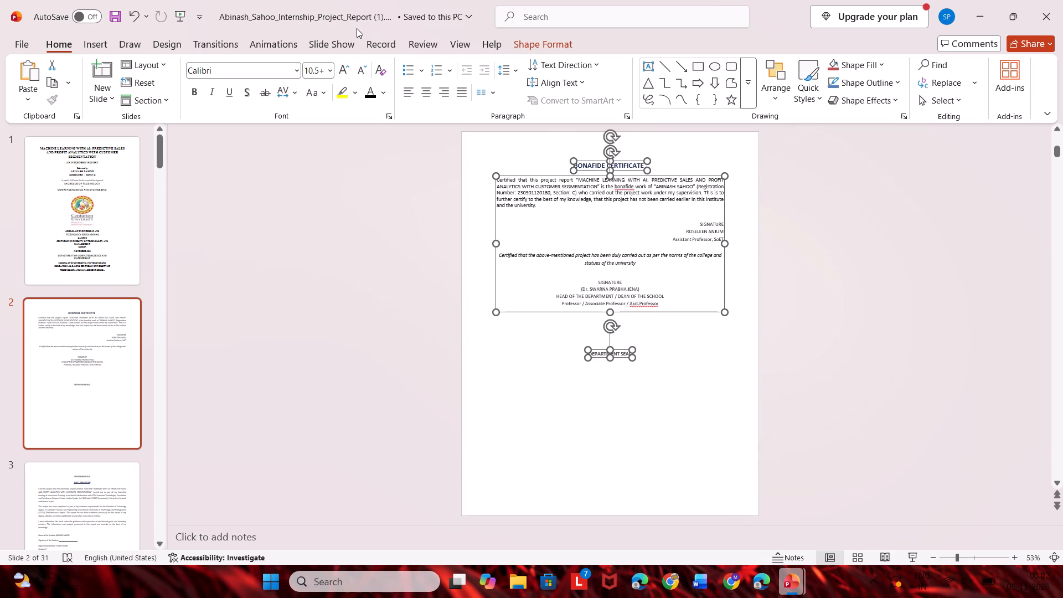
left_click(300, 70)
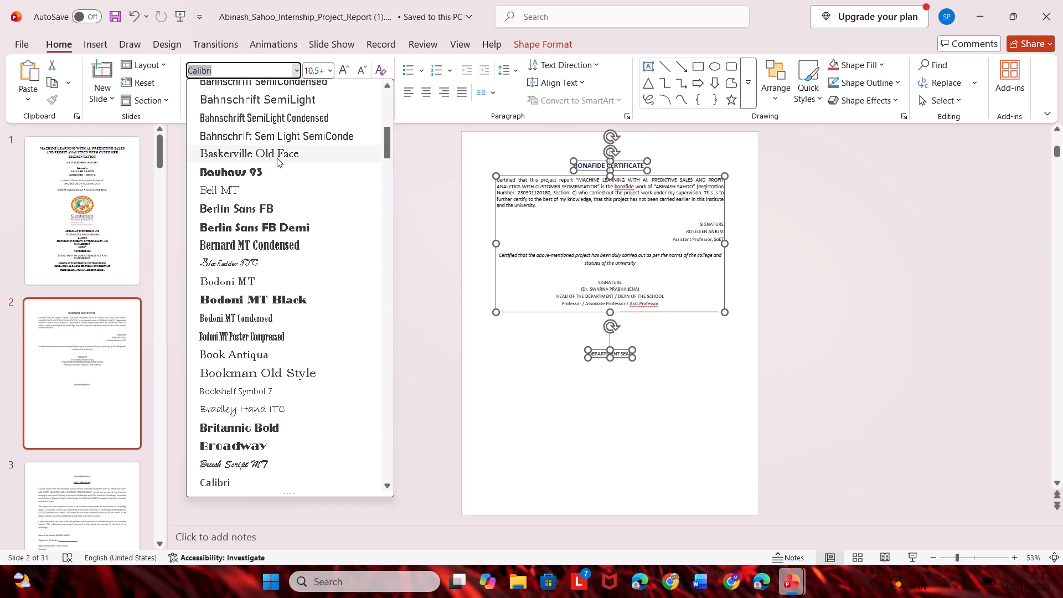
scroll(277, 158, "up", 11)
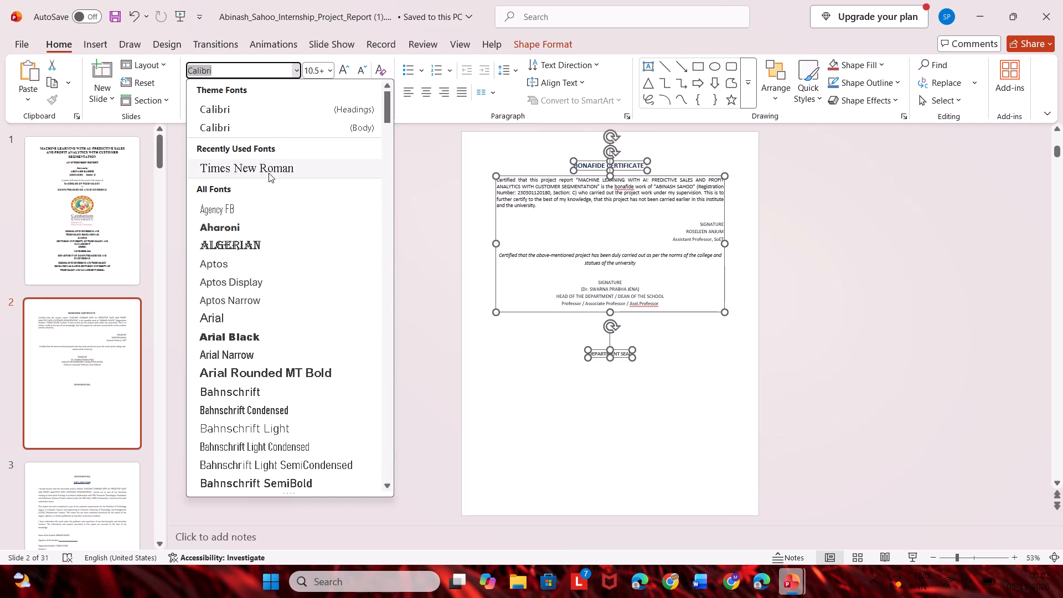
left_click(269, 172)
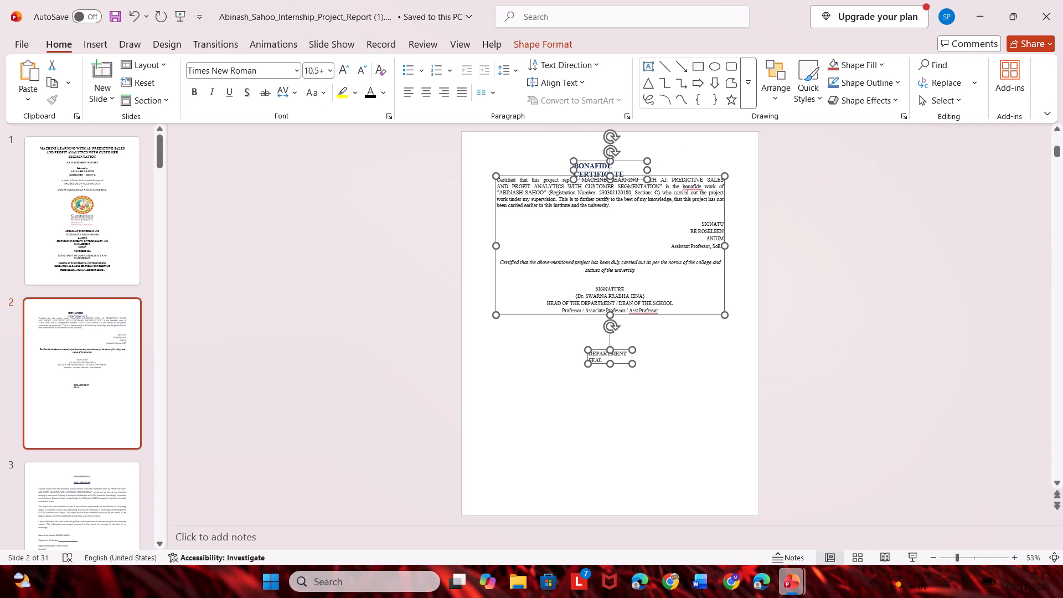
Widen and reposition the three text boxes on slide 2 so the heading and seal fit one line and the body stays within the slide.
left_click_drag(646, 171, 681, 170)
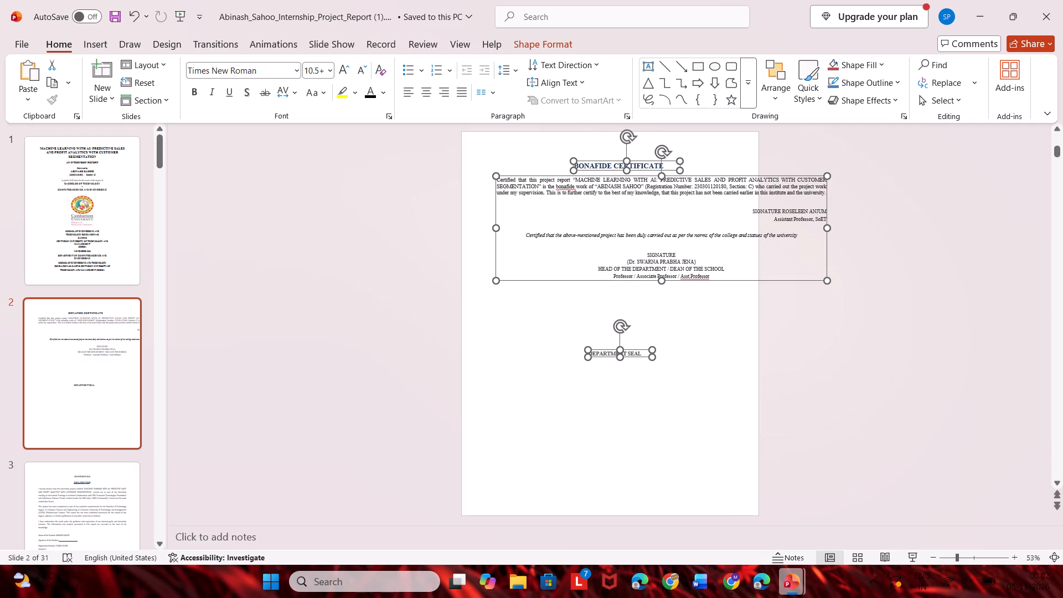
left_click_drag(565, 174, 537, 176)
left_click_drag(800, 230, 756, 240)
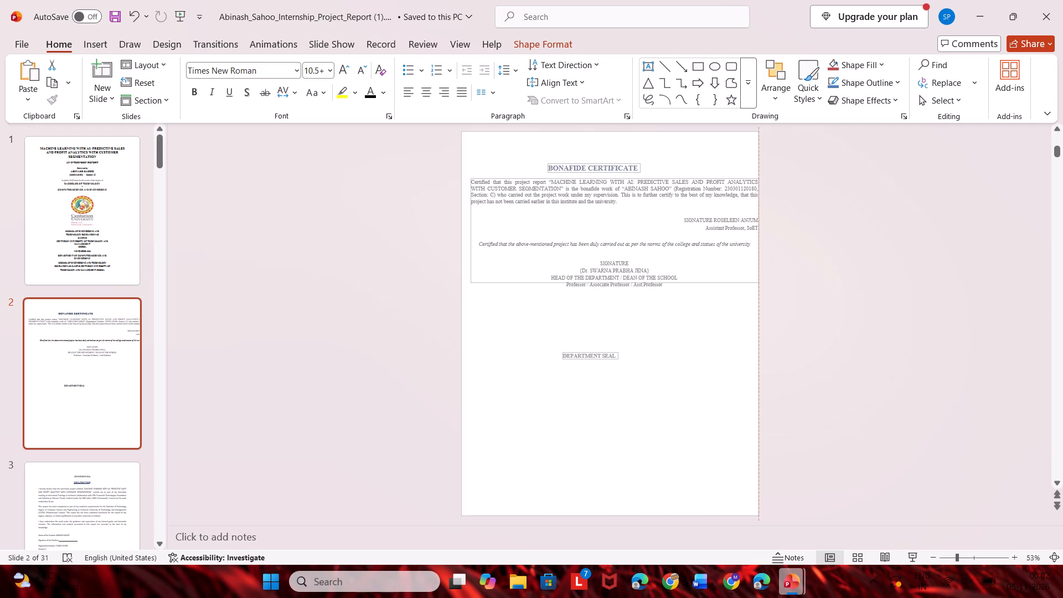
left_click_drag(756, 240, 753, 242)
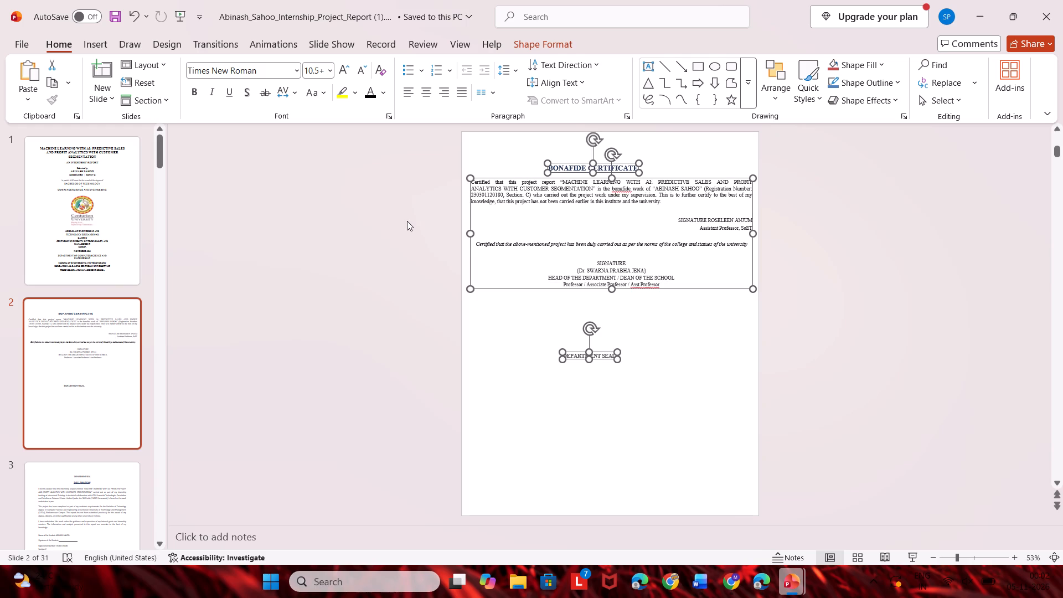
left_click(407, 221)
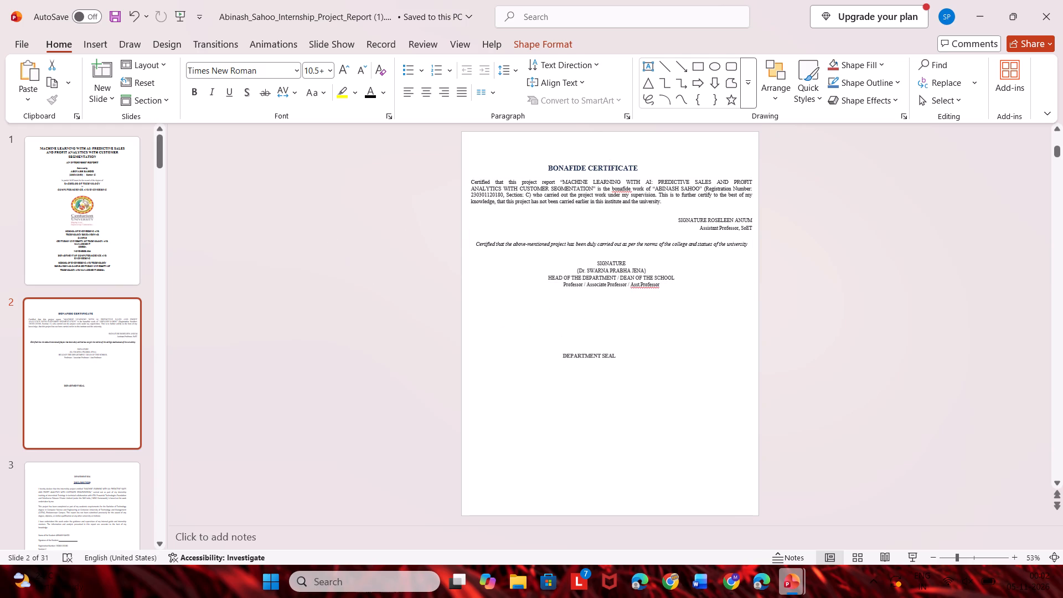
Move the certificate body text box on slide 2 down to leave a wider gap below the BONAFIDE CERTIFICATE heading.
left_click(674, 208)
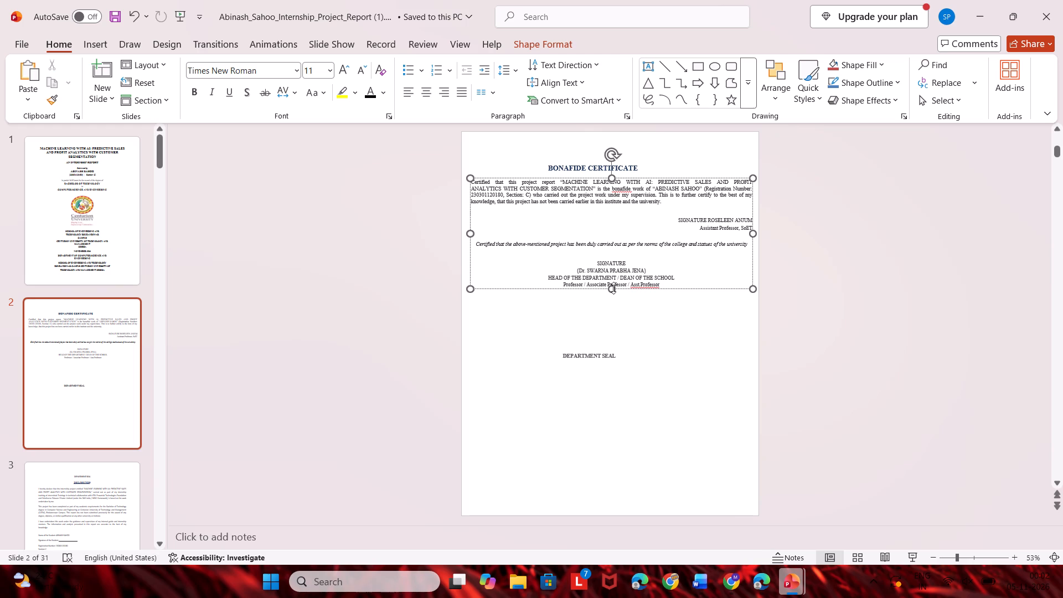
left_click_drag(613, 287, 613, 309)
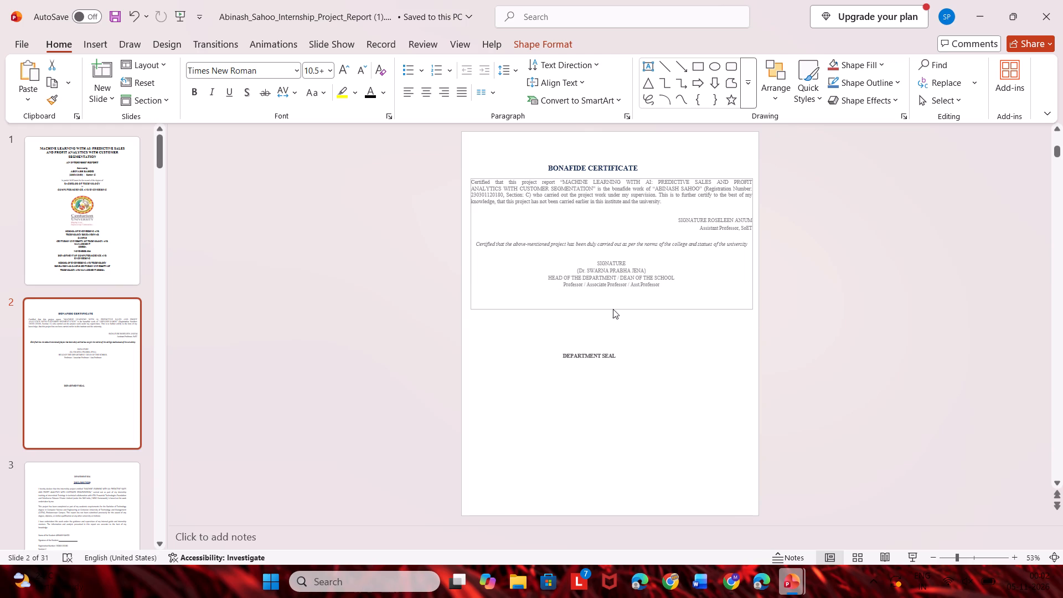
left_click_drag(543, 287, 543, 299)
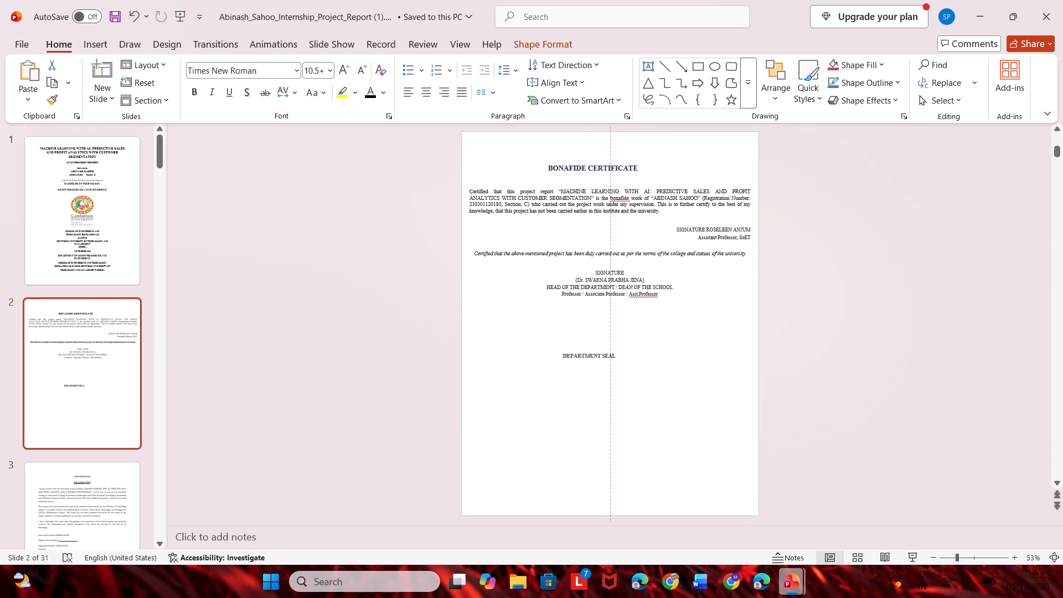
left_click_drag(543, 299, 542, 301)
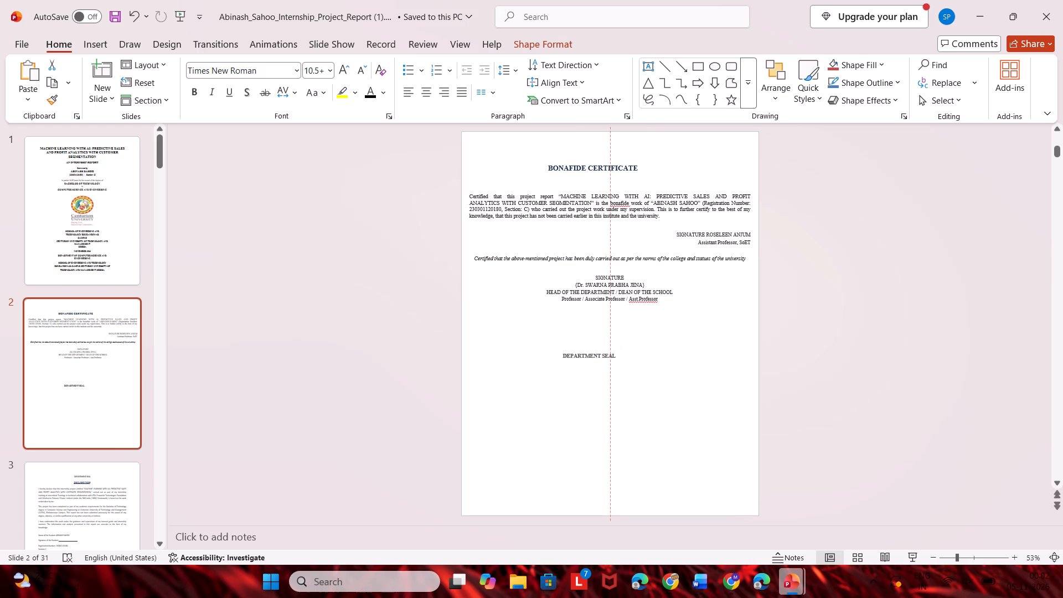
Set all the text on the DECLARATION slide (slide 3) to Times New Roman.
left_click(96, 486)
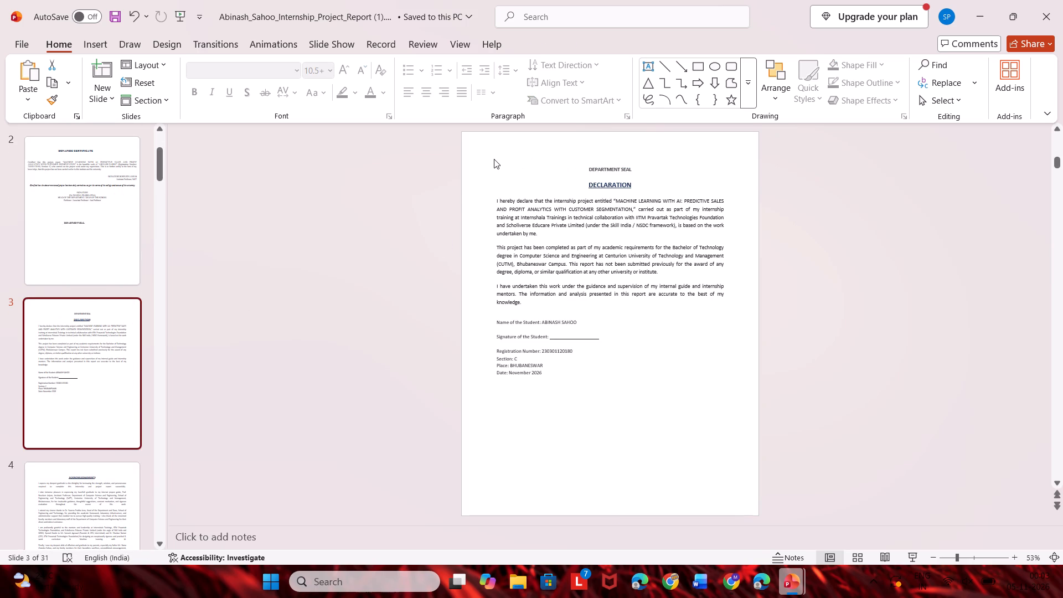
left_click_drag(473, 158, 679, 457)
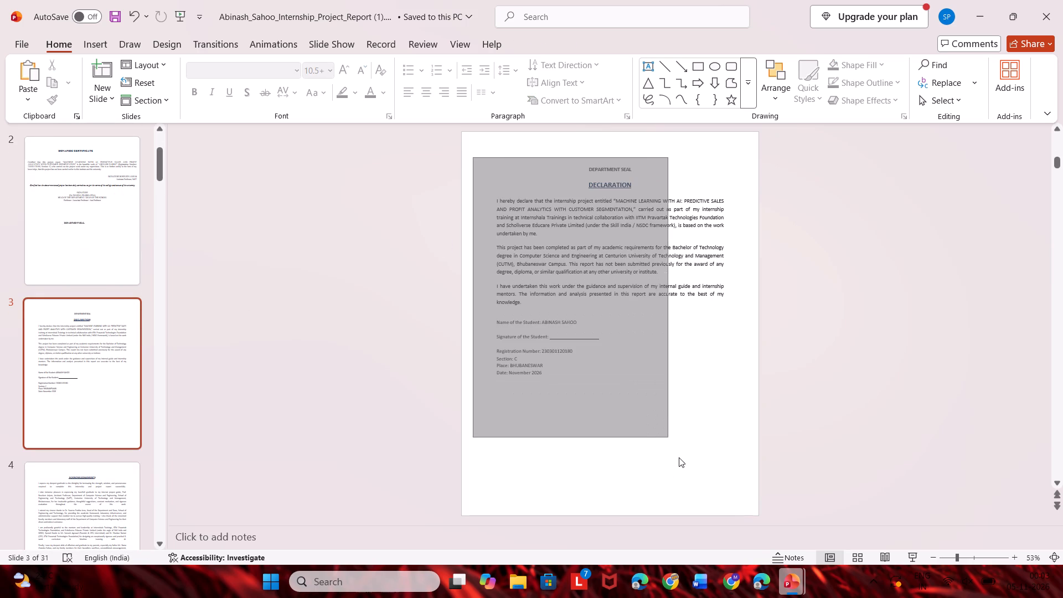
left_click_drag(679, 457, 737, 466)
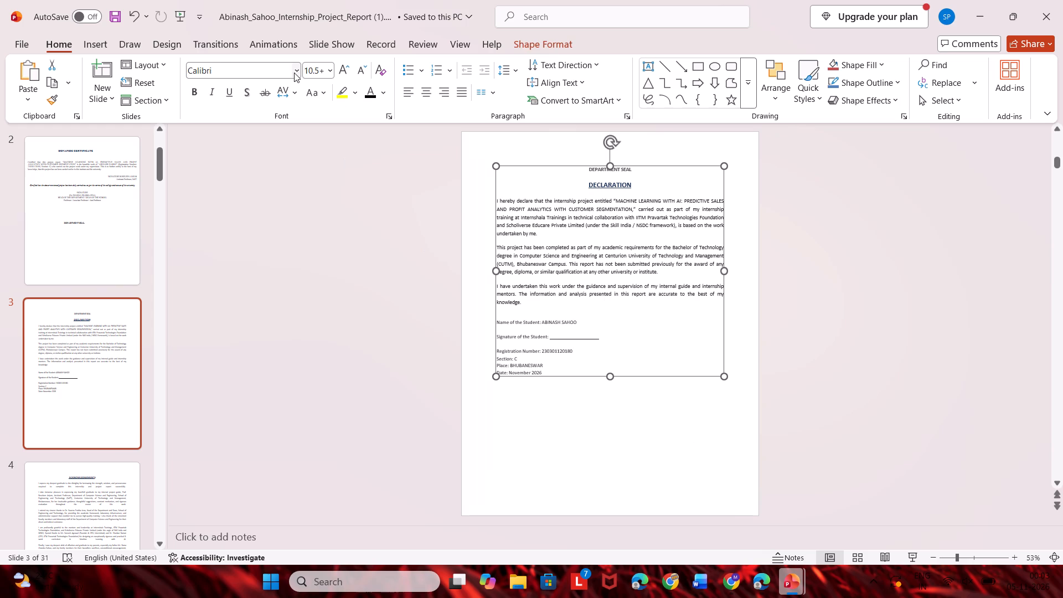
left_click(294, 69)
scroll(262, 193, "up", 20)
scroll(262, 193, "up", 9)
scroll(262, 193, "down", 4)
scroll(262, 193, "up", 20)
scroll(262, 193, "up", 20)
scroll(262, 193, "up", 20)
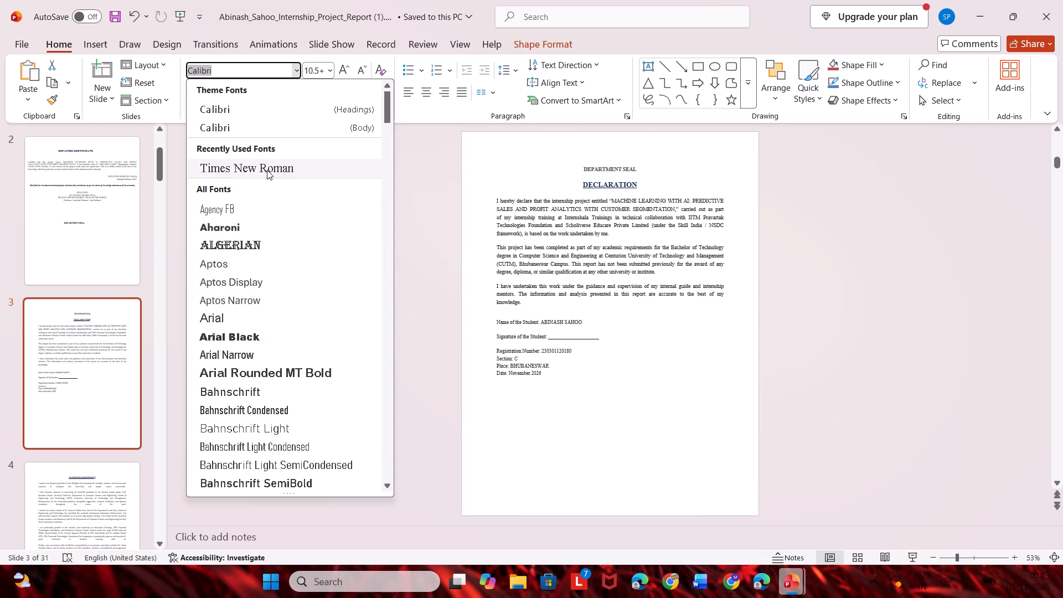
left_click(267, 170)
left_click(343, 265)
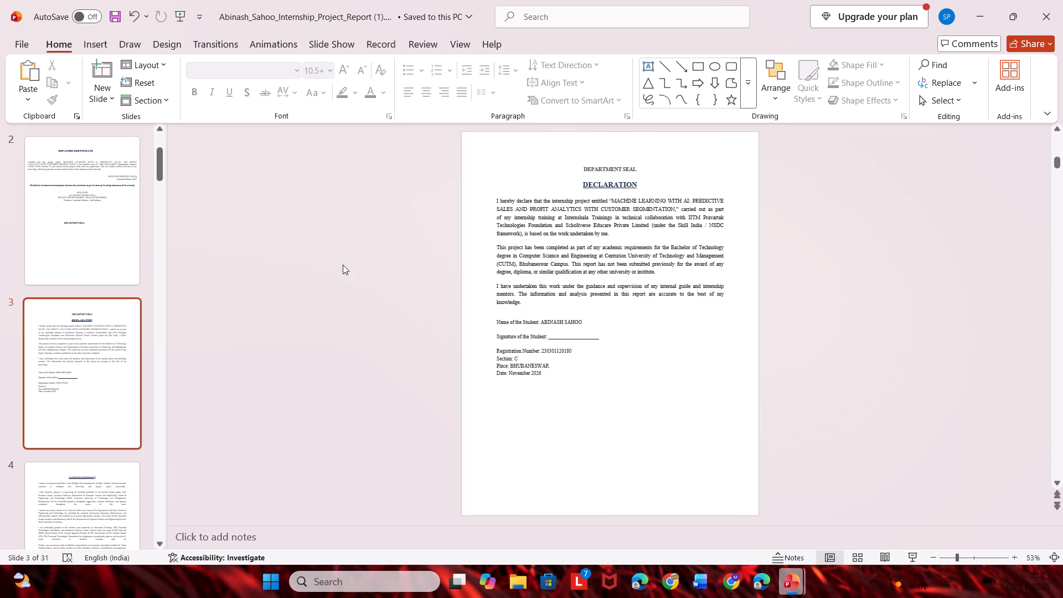
Set all the text on the ACKNOWLEDGEMENTS slide (slide 4) to Times New Roman.
scroll(129, 365, "down", 2)
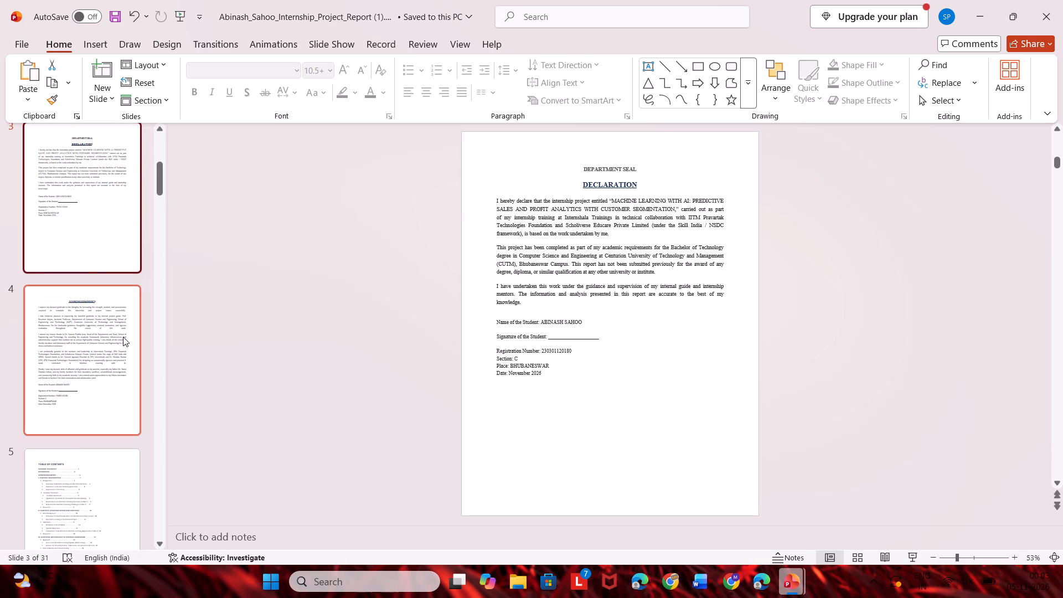
left_click(123, 337)
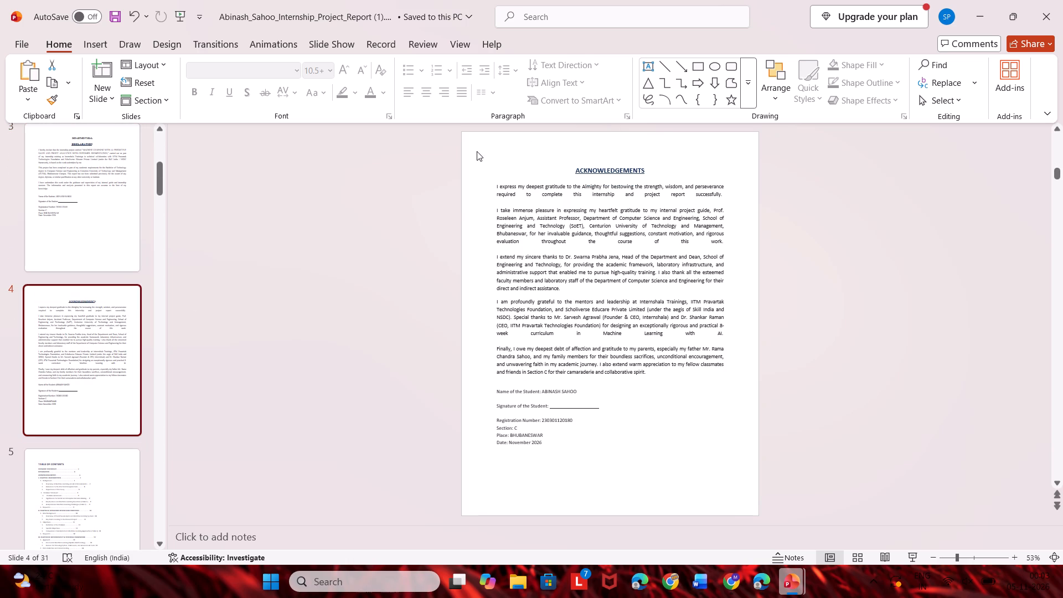
left_click_drag(477, 151, 740, 485)
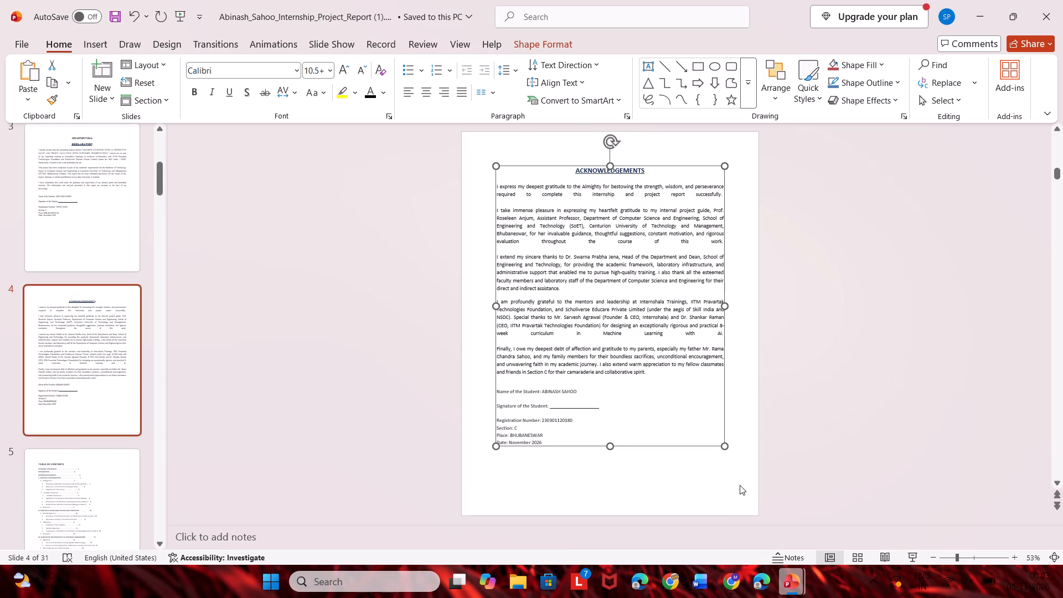
left_click(300, 75)
scroll(288, 158, "up", 8)
scroll(288, 158, "up", 20)
scroll(288, 158, "up", 7)
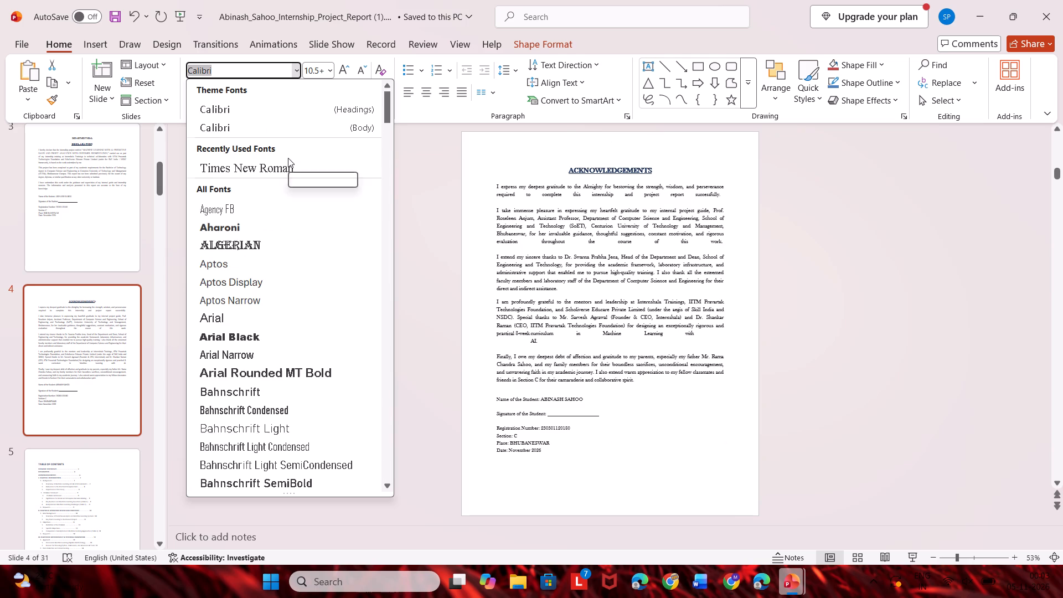
scroll(288, 158, "up", 4)
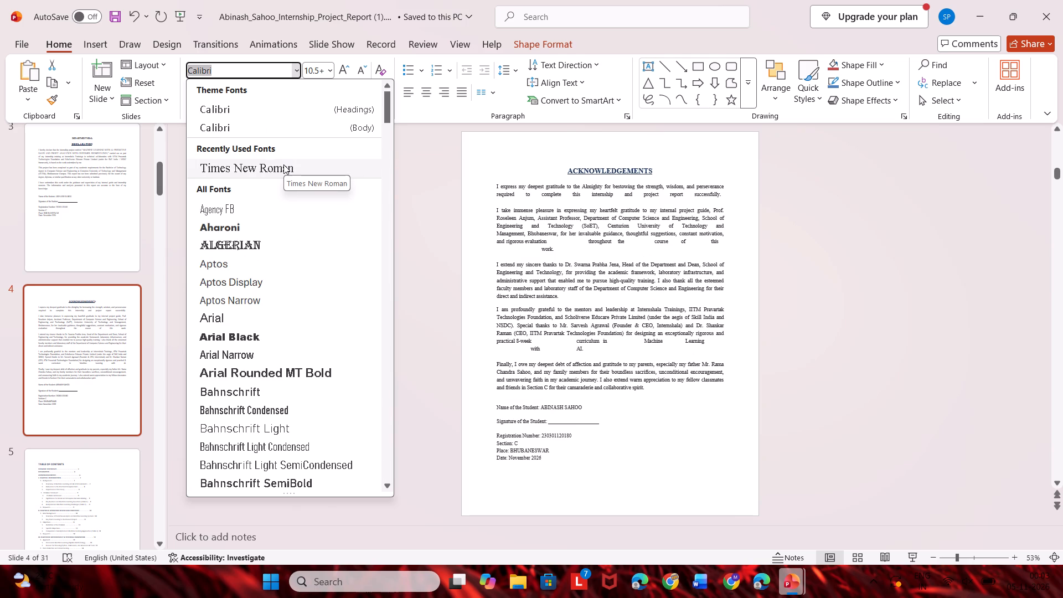
left_click(283, 164)
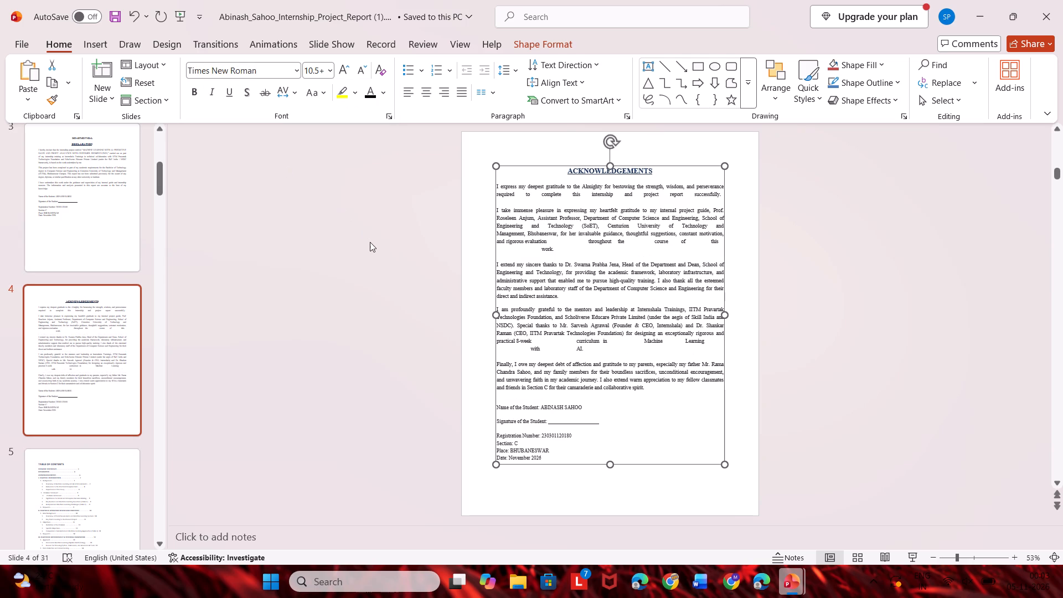
left_click(370, 242)
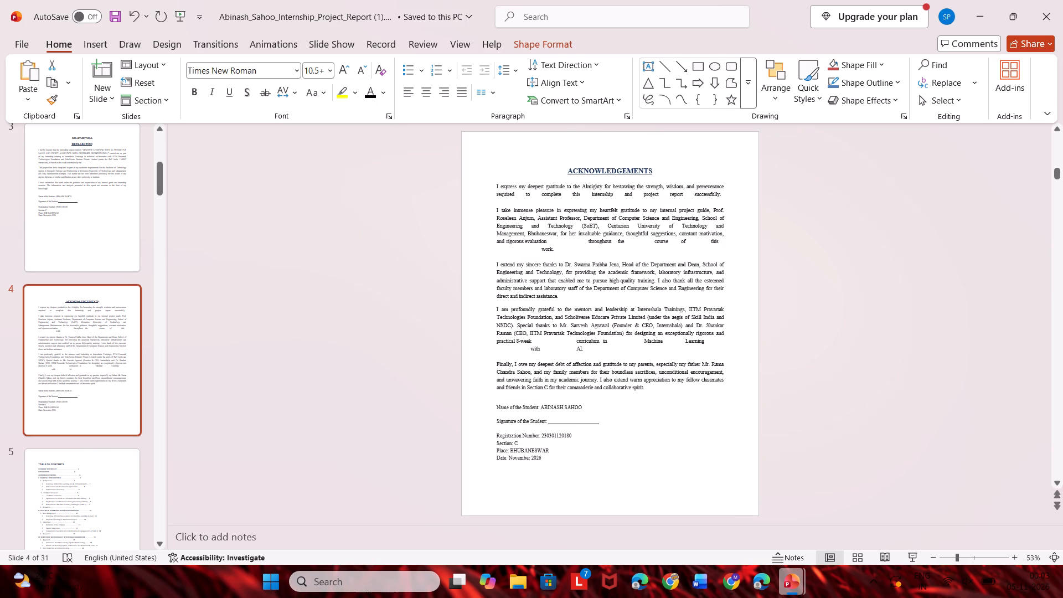
Widen the ACKNOWLEDGEMENTS text box slightly towards the slide's right edge.
left_click(708, 331)
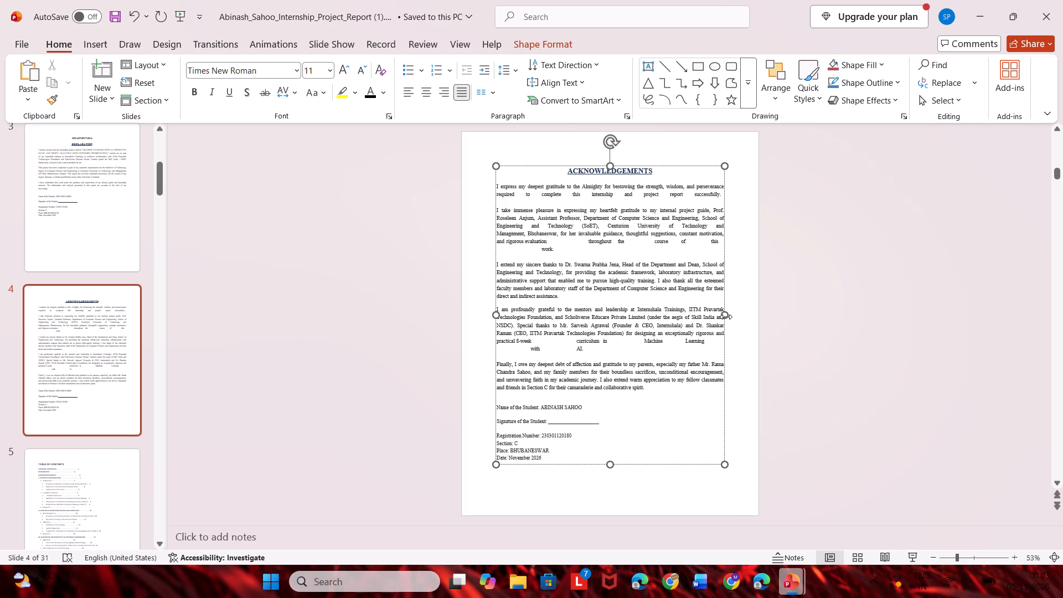
left_click_drag(726, 317, 746, 323)
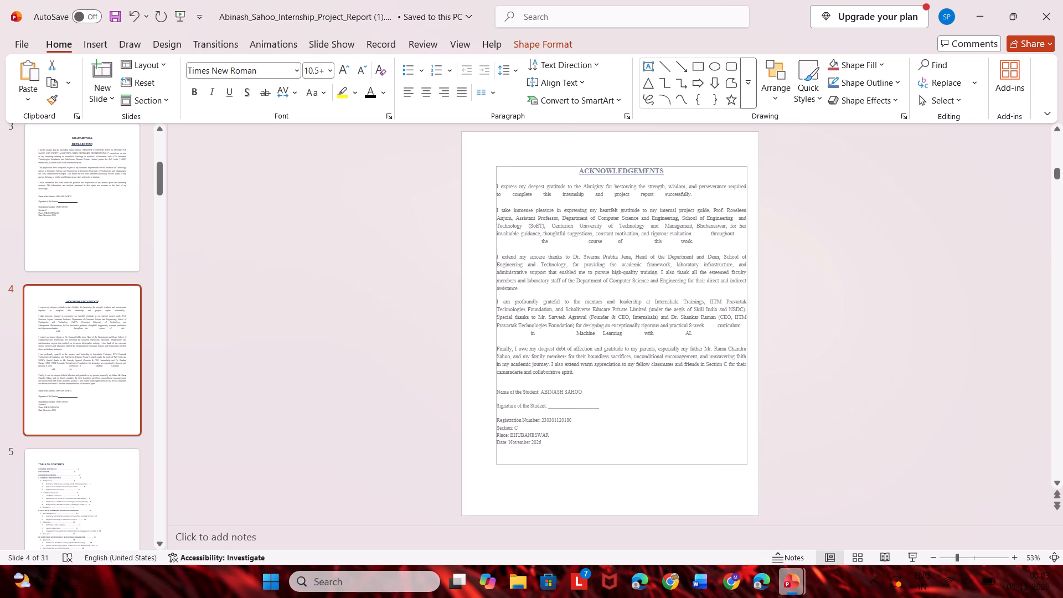
left_click_drag(746, 323, 732, 324)
Close the stretched word gaps from "week" through "curriculum in Machine Learning" in the last line of the fourth acknowledgement paragraph.
left_click(528, 332)
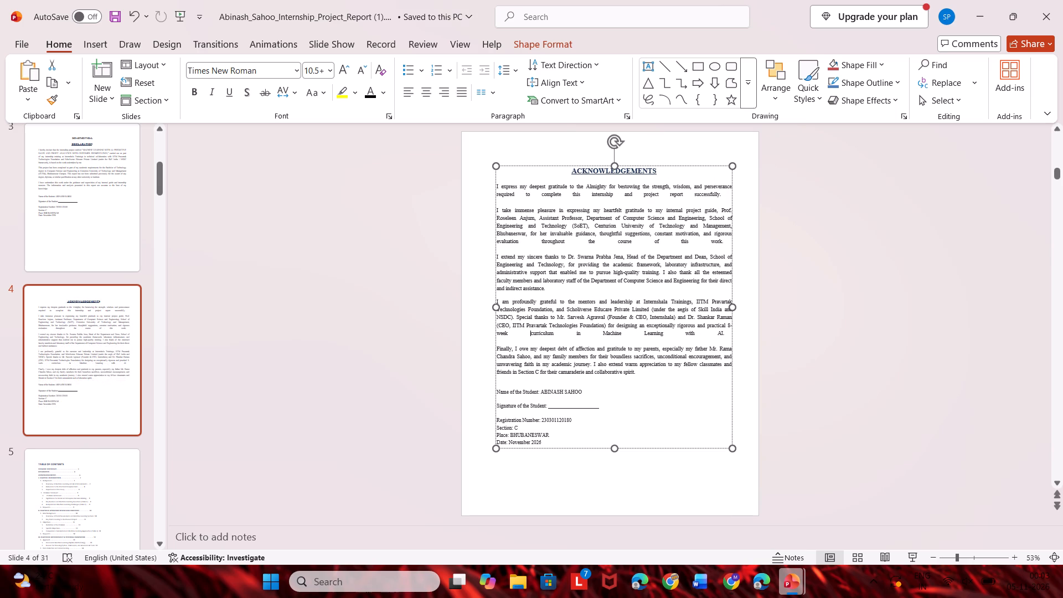
key("BackSpace")
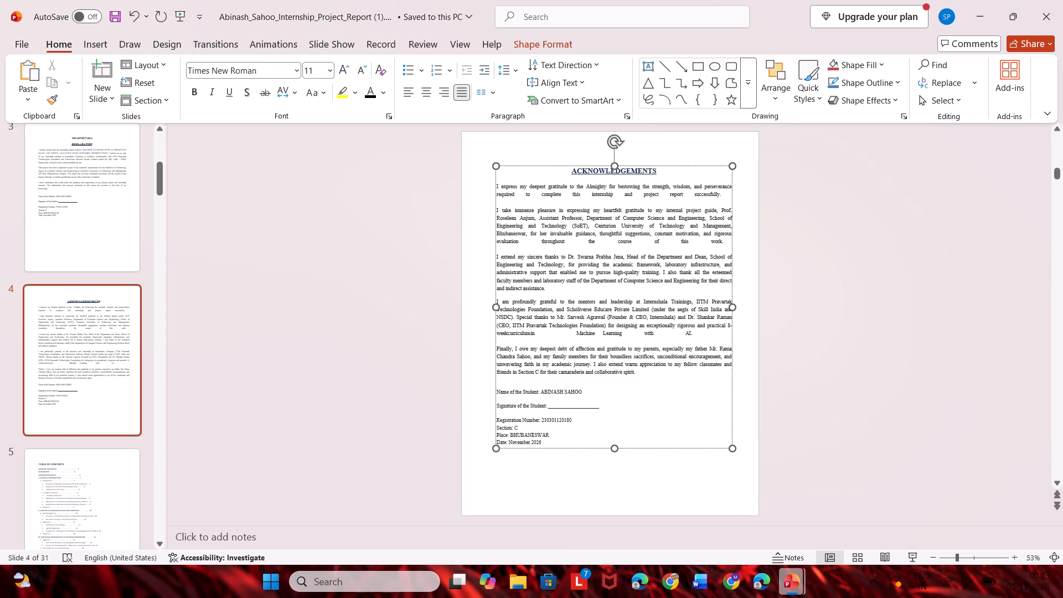
key("space")
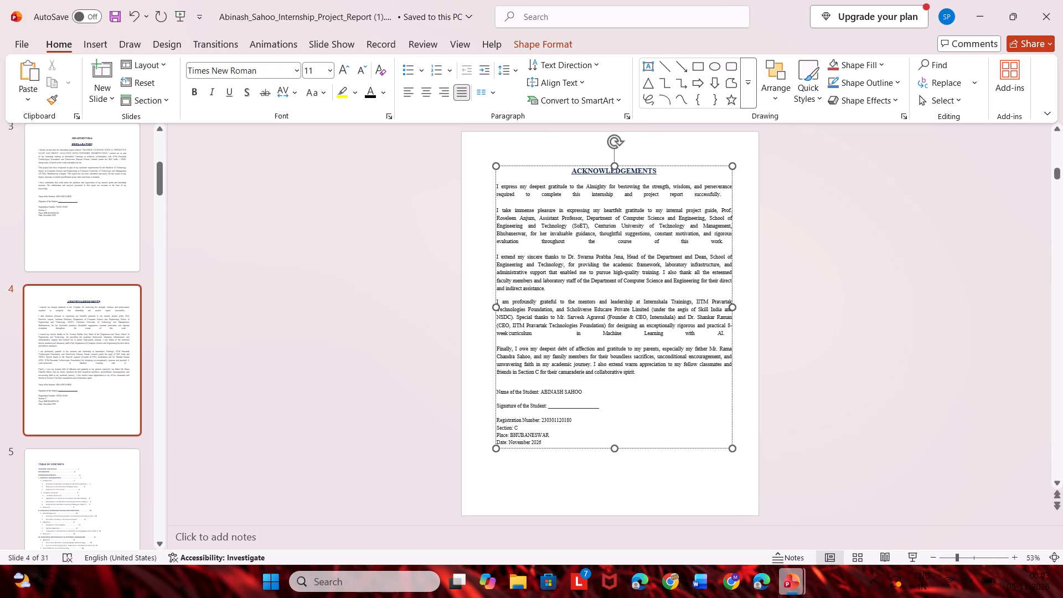
left_click(575, 333)
key("BackSpace")
key("space")
key("BackSpace")
key("space")
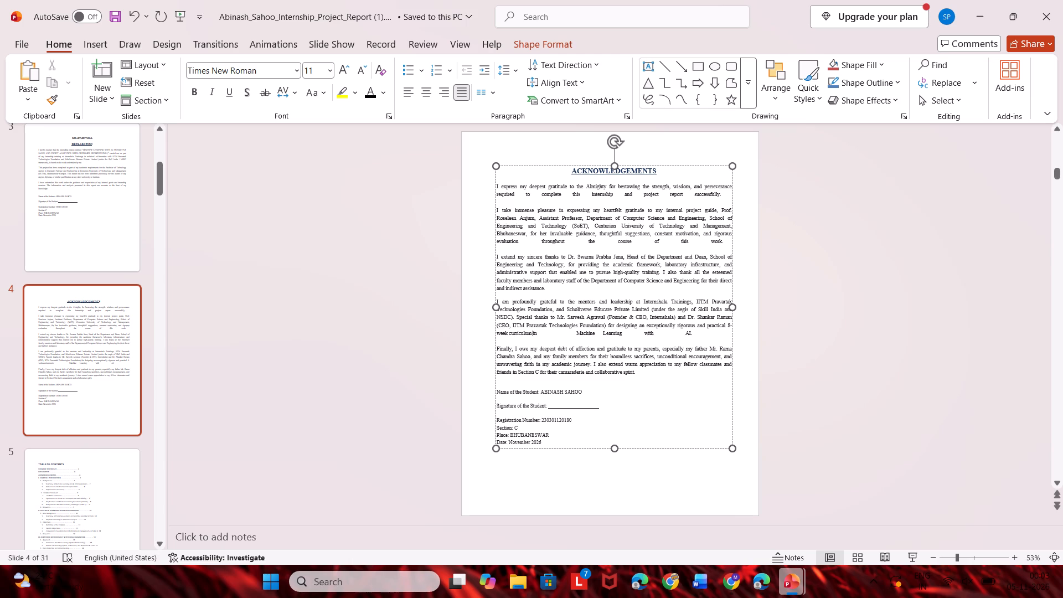
left_click(575, 333)
key("BackSpace")
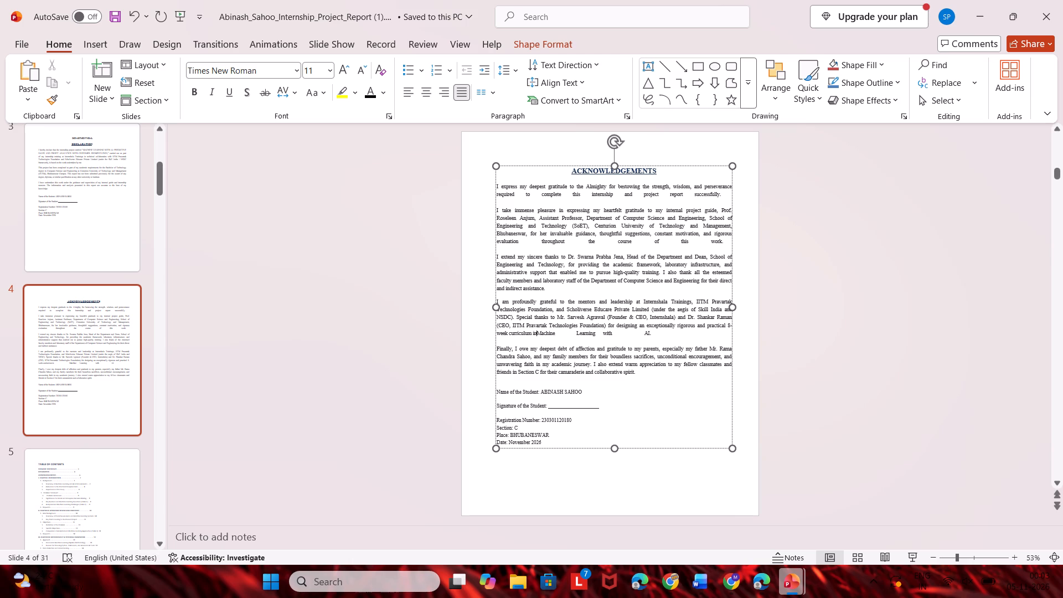
key("space")
left_click(575, 333)
key("BackSpace")
key("space")
Close the wide gap between "with" and "AI" at the end of the fourth acknowledgement paragraph.
key("Right")
key("Right")
key("Right")
key("Right")
key("Right")
key("Right")
key("Right")
key("Right")
key("Right")
key("Right")
key("Right")
key("Right")
key("Right")
key("Right")
key("Right")
key("Right")
key("Right")
key("Right")
key("Right")
key("Right")
key("Right")
key("Right")
left_click(601, 331)
key("BackSpace")
key("space")
Close the stretched word gaps from "evaluation" through "course" in the last line of the second acknowledgement paragraph.
left_click(540, 242)
key("BackSpace")
key("space")
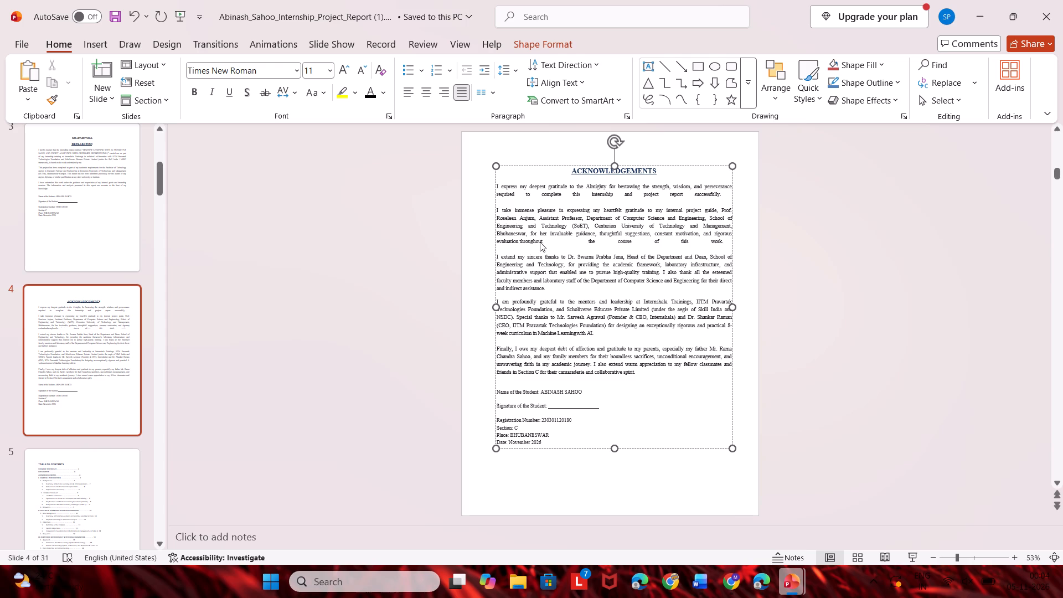
left_click(587, 241)
key("BackSpace")
key("space")
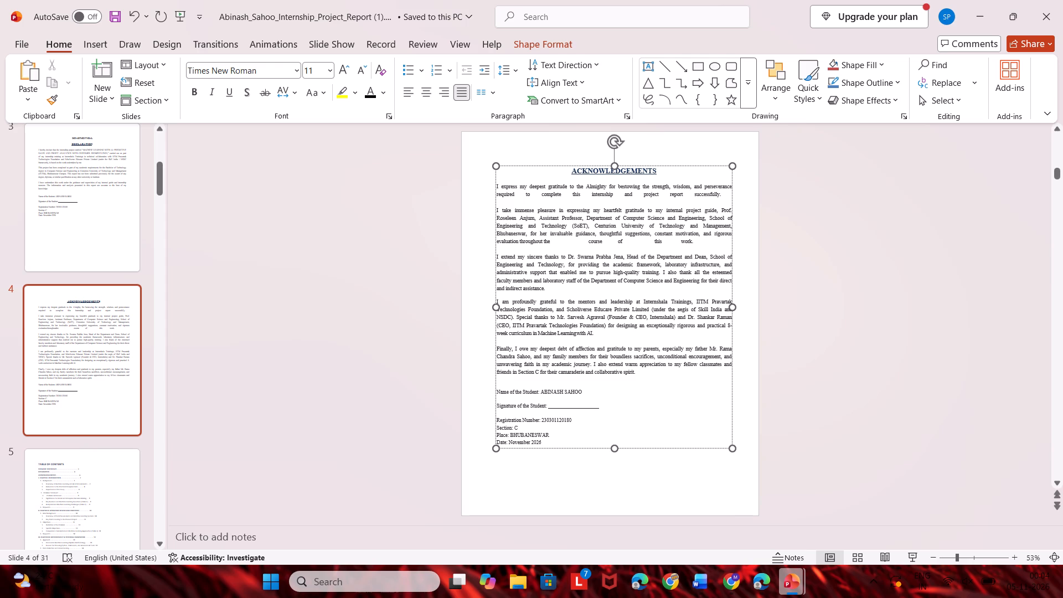
left_click(587, 241)
key("BackSpace")
key("space")
key("BackSpace")
key("backslash")
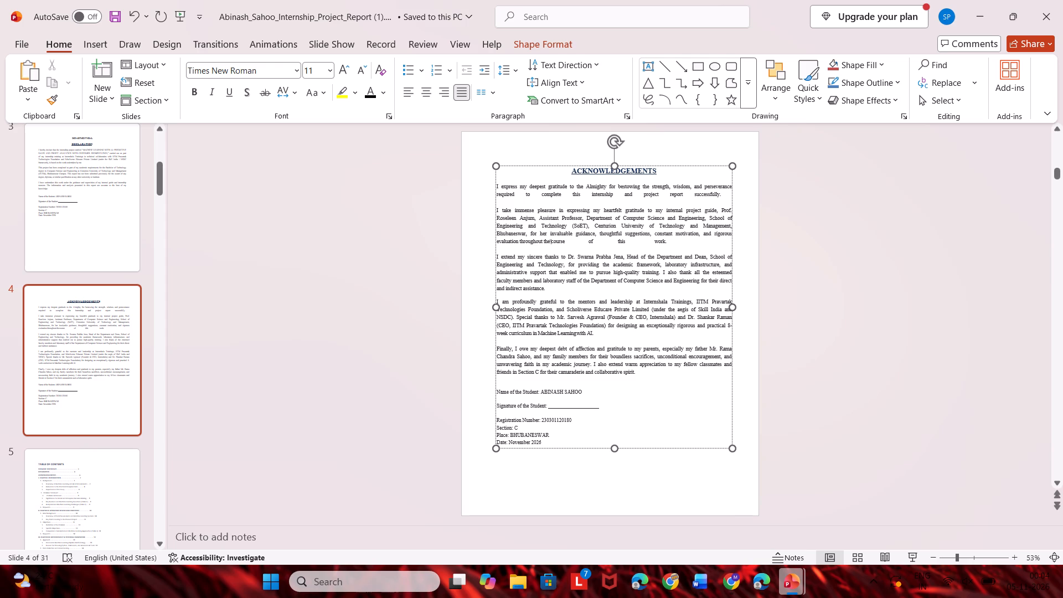
Close the stretched word gaps in "course of this work" at the end of the second acknowledgement paragraph, using single spaces.
left_click(587, 241)
key("BackSpace")
key("space")
key("BackSpace")
key("BackSpace")
type("E")
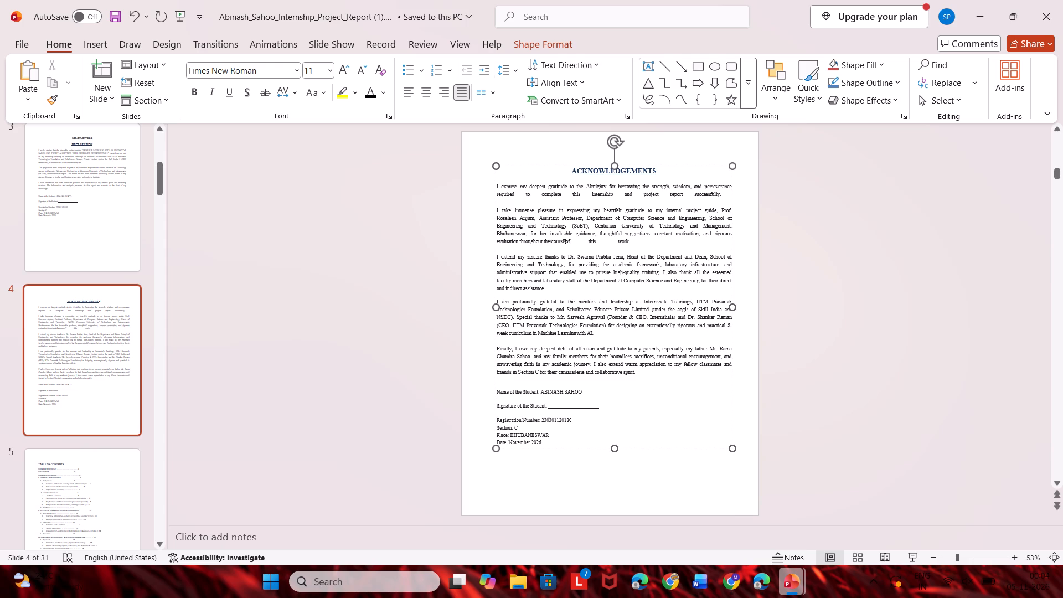
key("space")
left_click(587, 241)
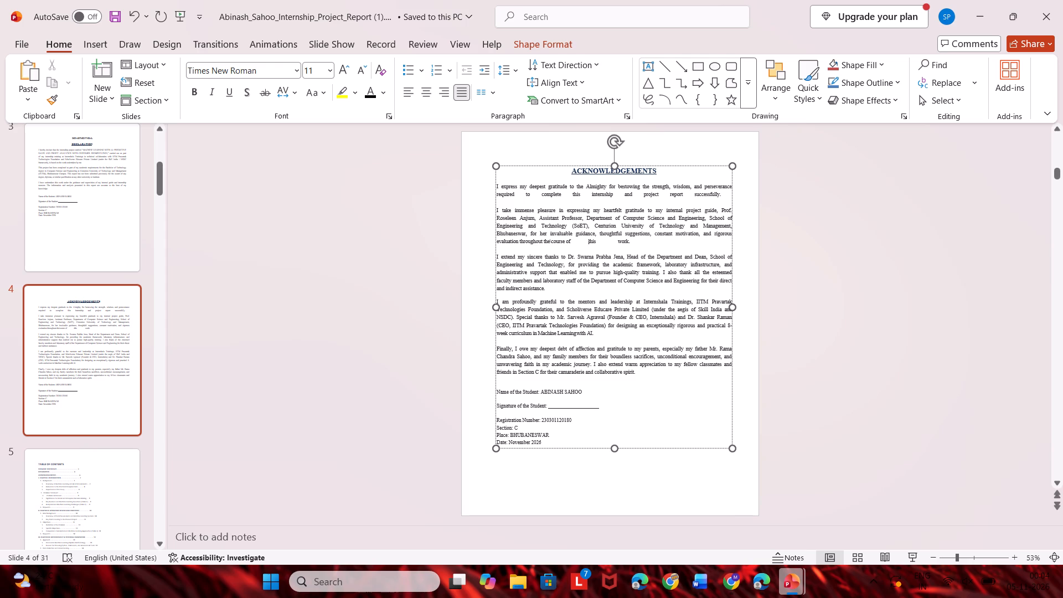
key("BackSpace")
left_click(587, 241)
key("BackSpace")
key("space")
key("Left")
key("Left")
key("Left")
key("Left")
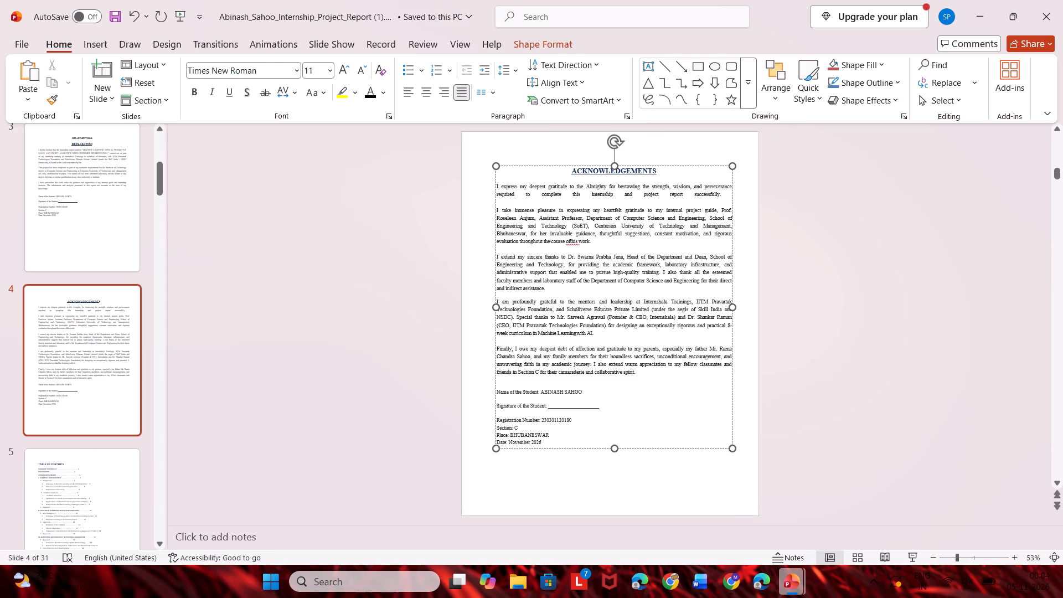
key("space")
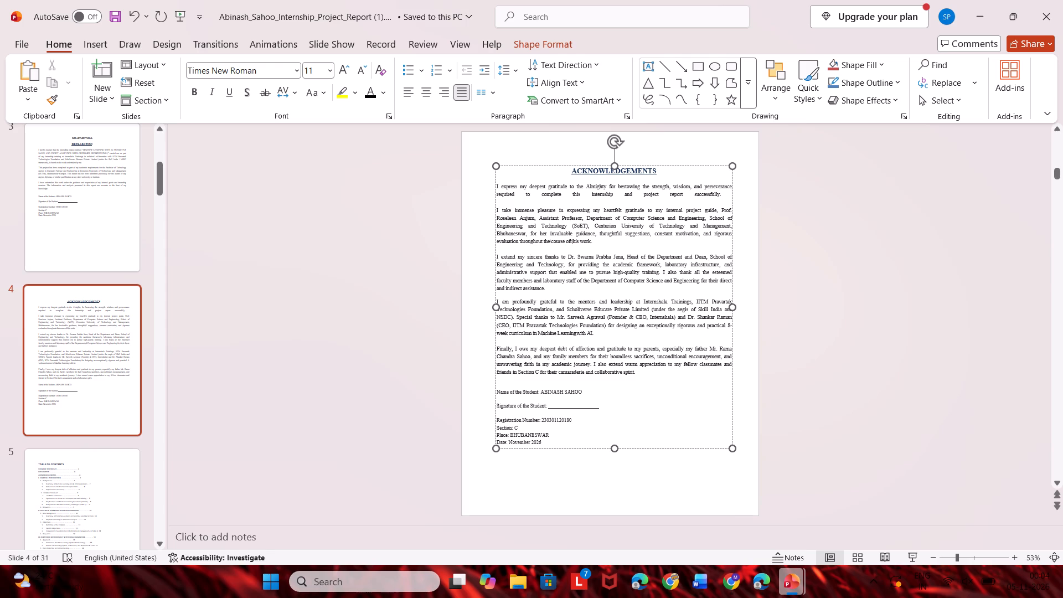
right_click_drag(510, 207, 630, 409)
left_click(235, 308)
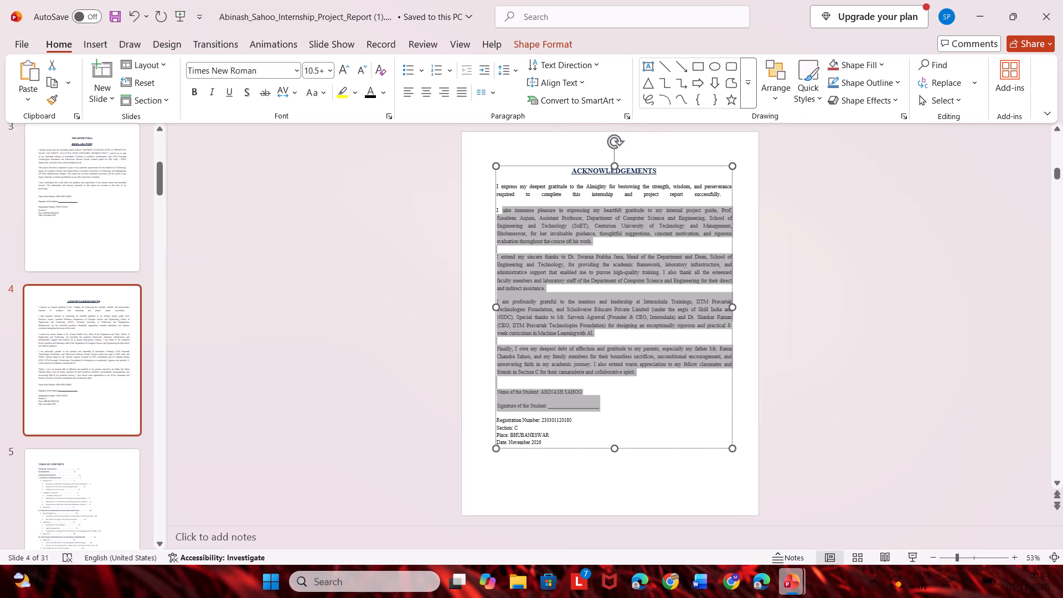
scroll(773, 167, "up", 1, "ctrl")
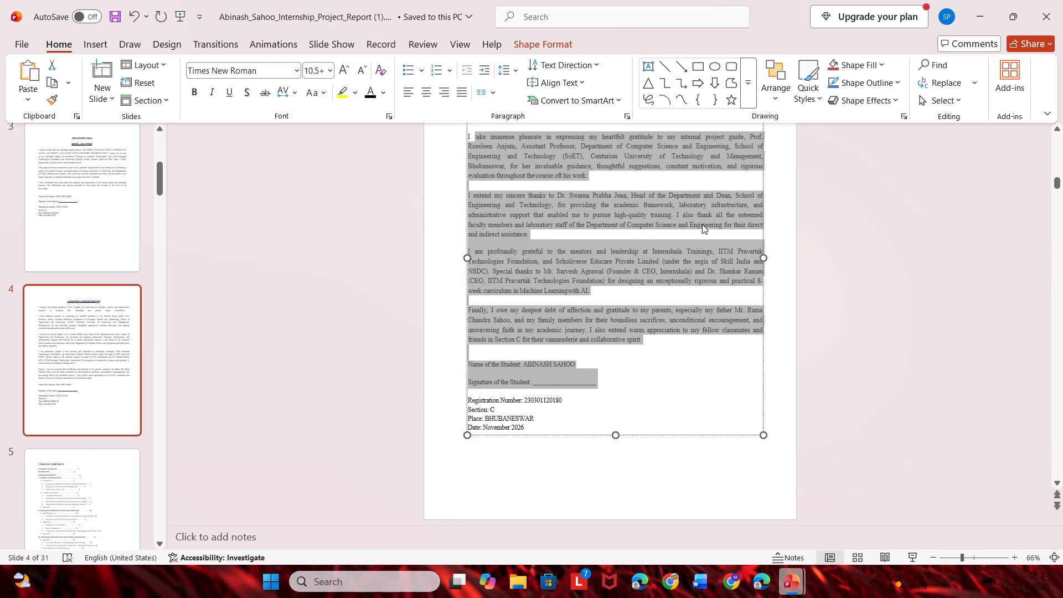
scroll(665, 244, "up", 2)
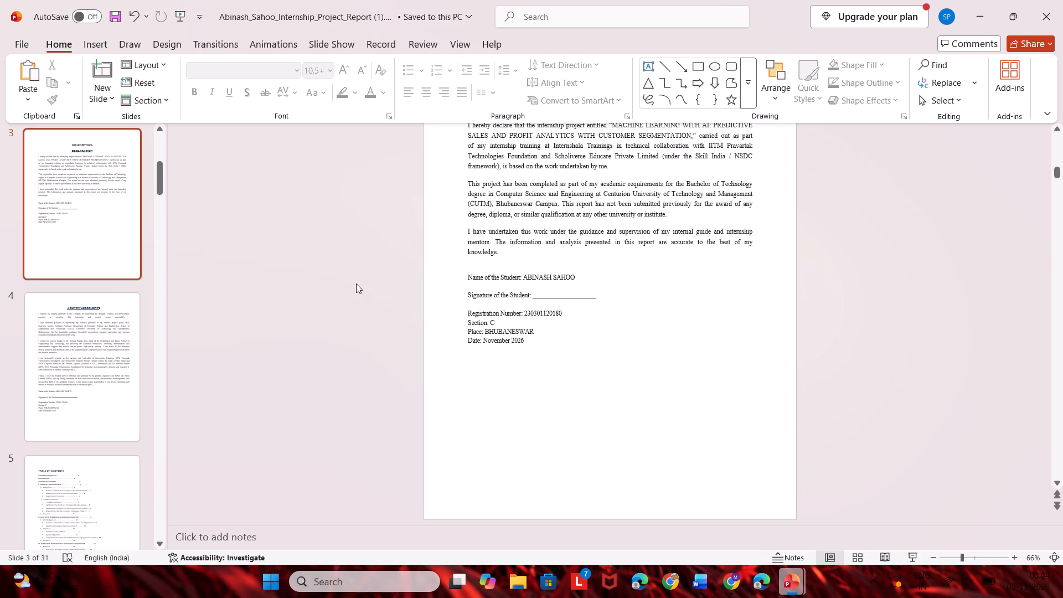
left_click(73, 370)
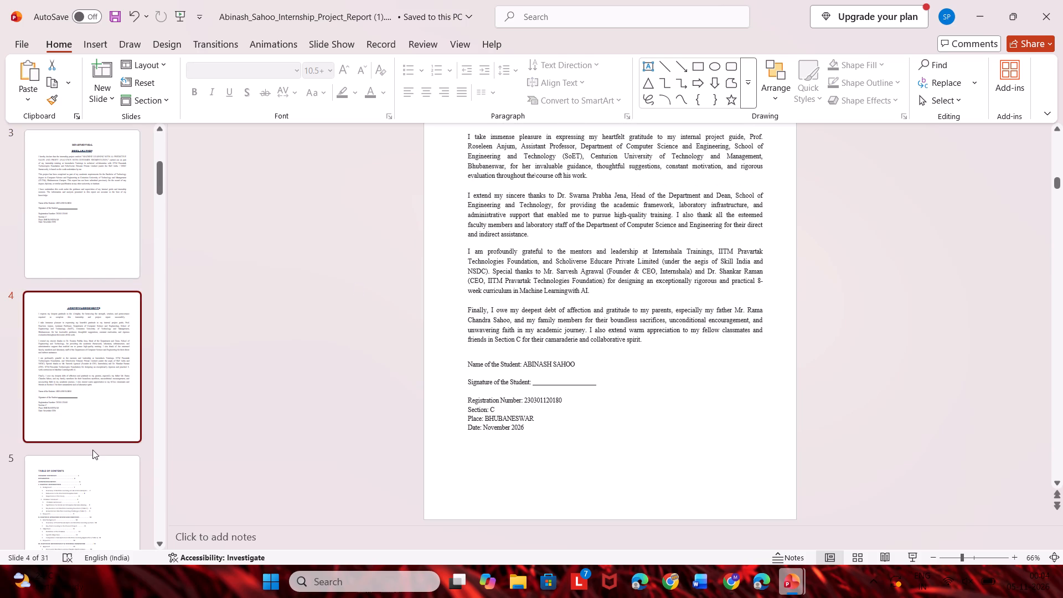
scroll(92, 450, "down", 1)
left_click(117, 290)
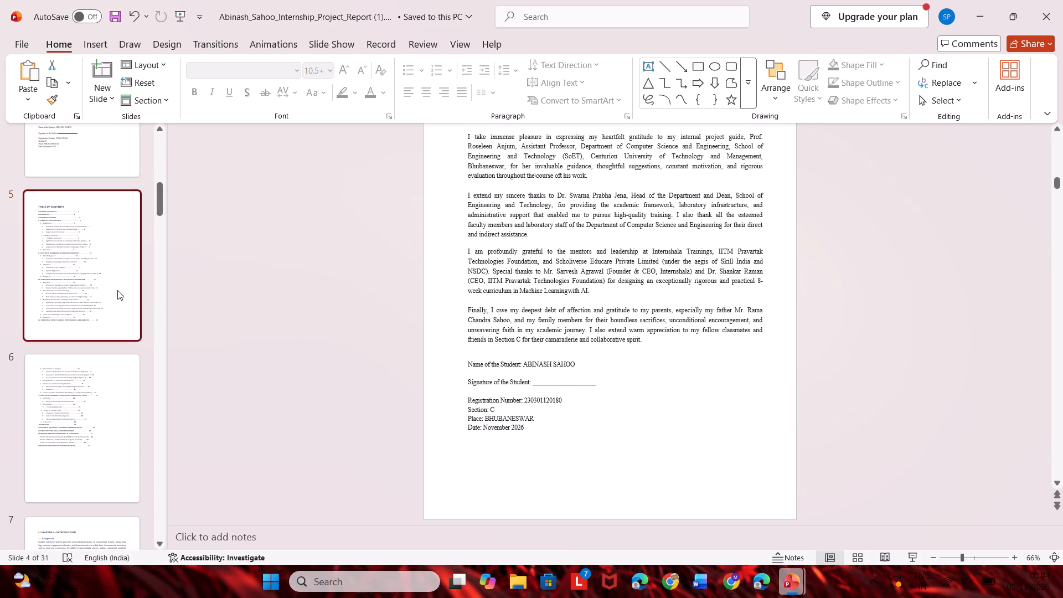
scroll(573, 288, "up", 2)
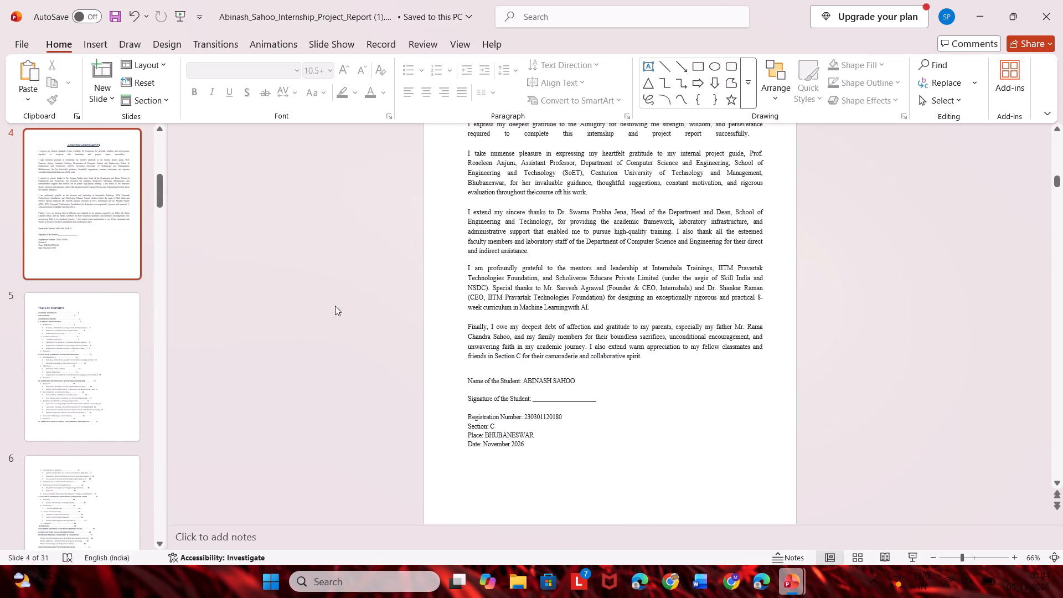
Set all the text on the TABLE OF CONTENTS slide (slide 5) to Times New Roman.
left_click(93, 385)
scroll(481, 245, "up", 1)
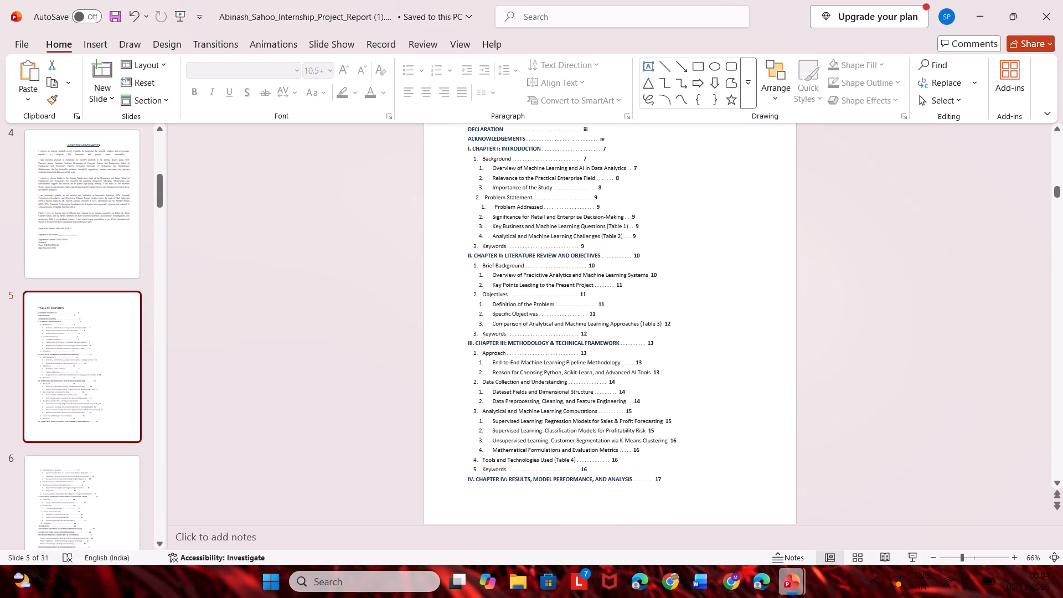
scroll(481, 245, "up", 1)
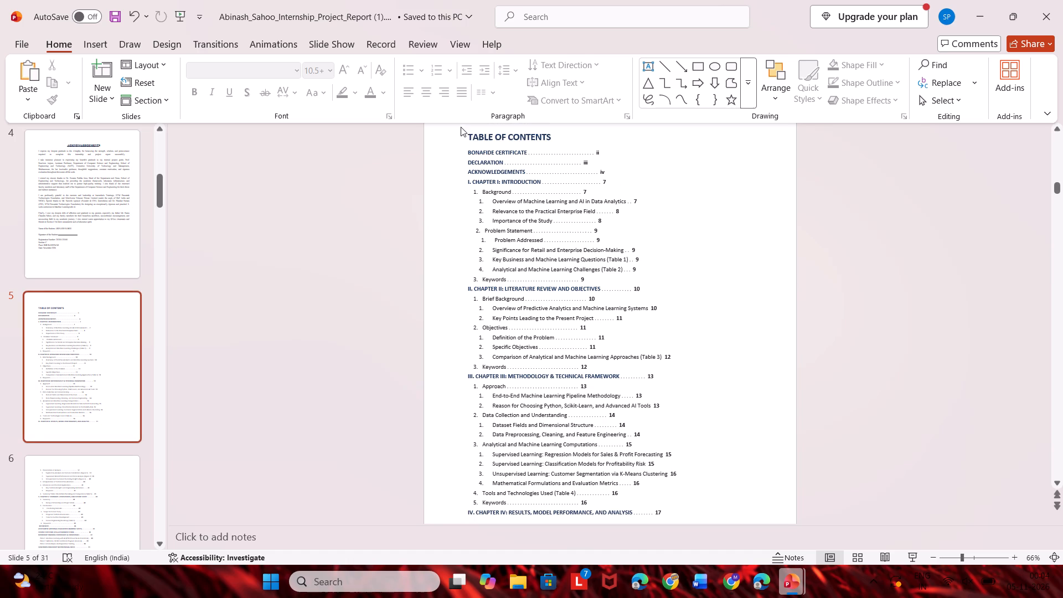
left_click_drag(449, 131, 525, 211)
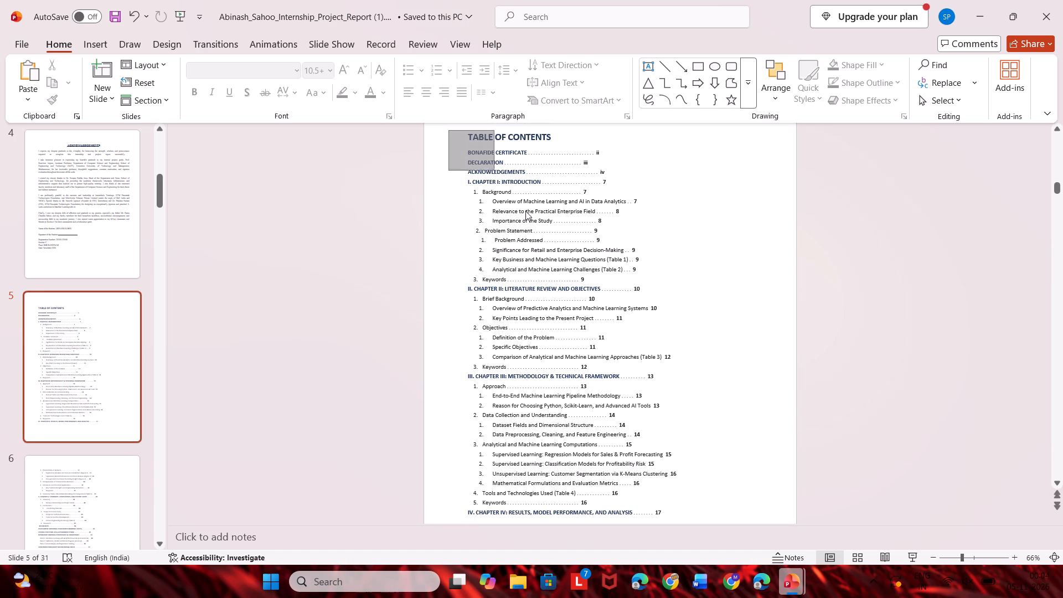
left_click_drag(525, 211, 739, 525)
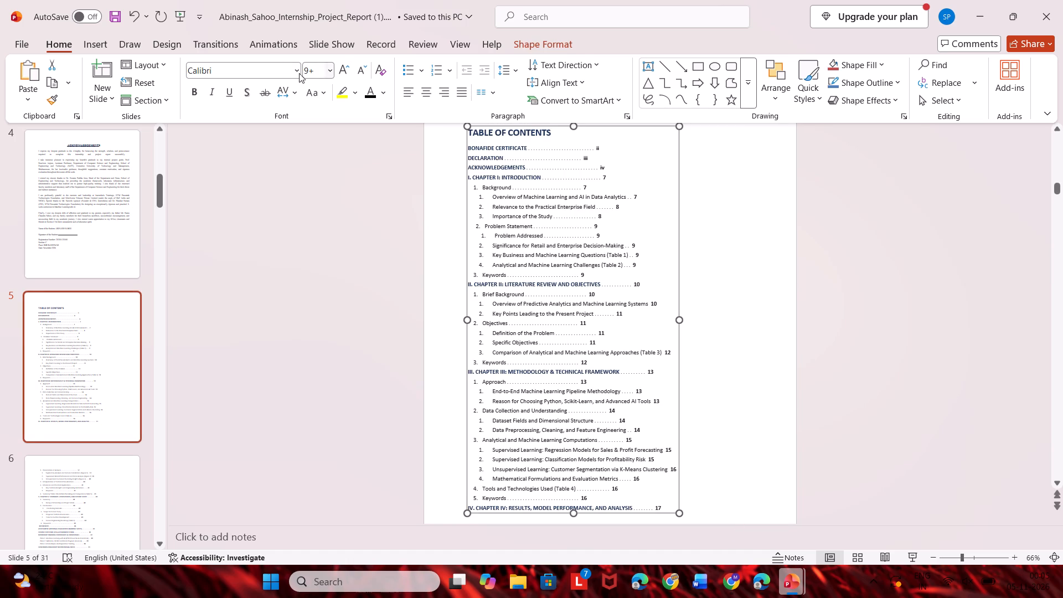
left_click(295, 74)
scroll(280, 143, "up", 10)
scroll(280, 143, "up", 20)
scroll(280, 143, "up", 1)
scroll(280, 143, "down", 2)
scroll(280, 143, "up", 20)
scroll(280, 143, "up", 2)
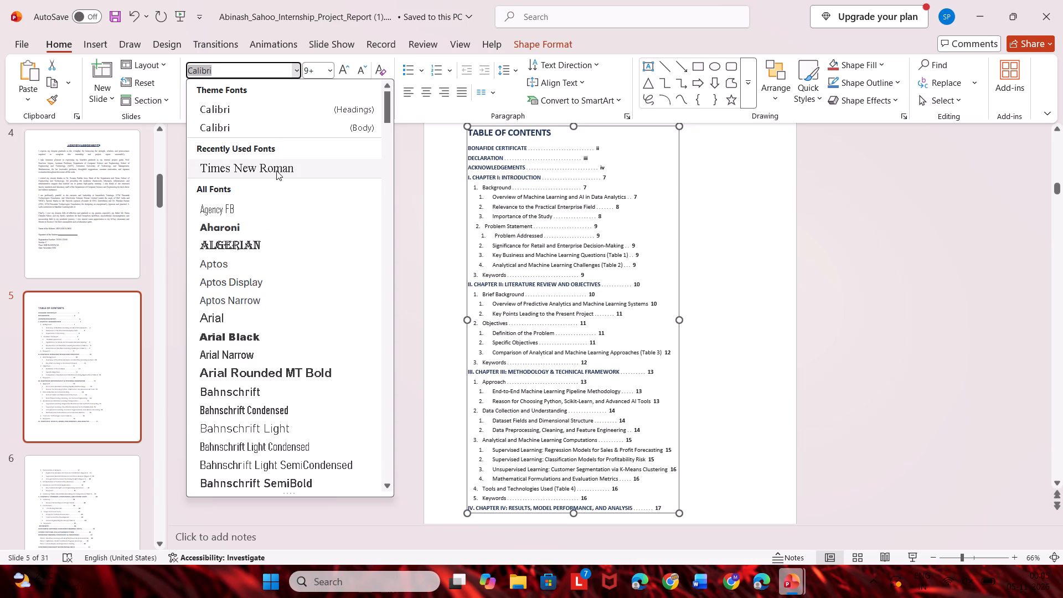
left_click(276, 171)
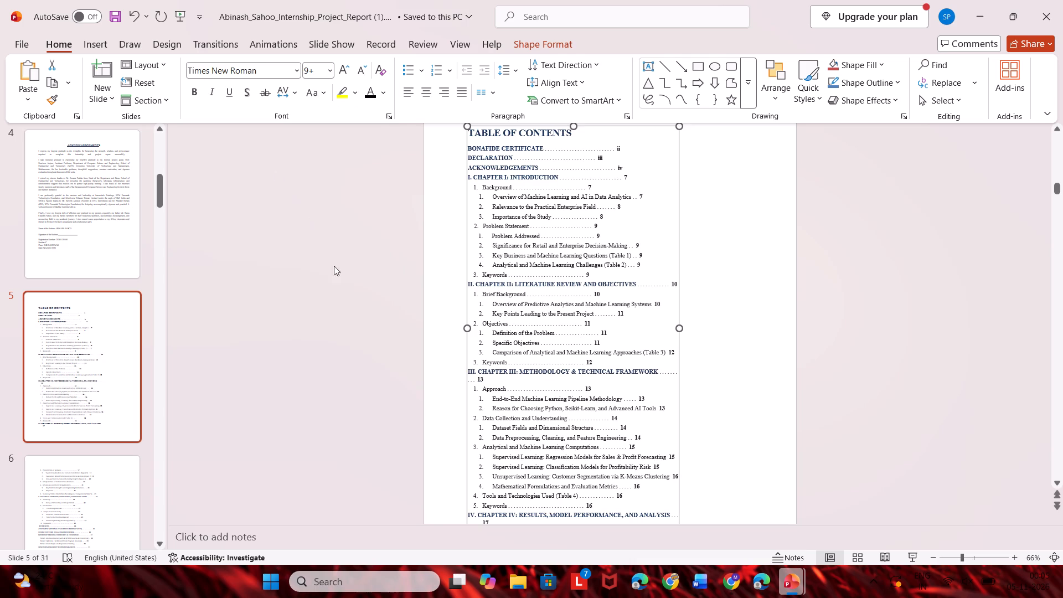
right_click(343, 295)
left_click(282, 303)
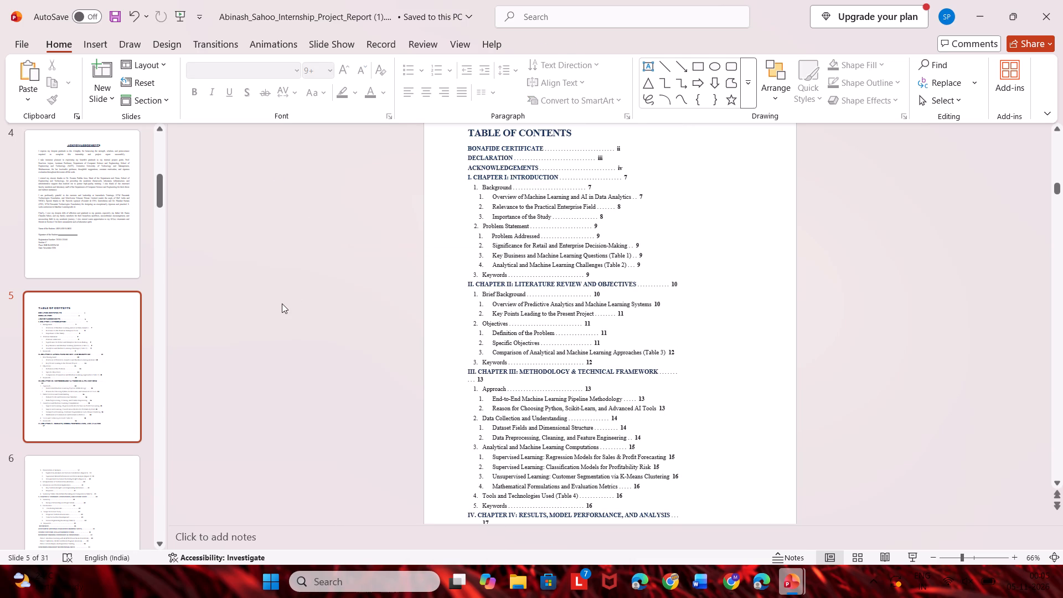
Widen the TABLE OF CONTENTS text box towards the slide's right edge so the Chapter III and IV entries fit on one line.
left_click(547, 334)
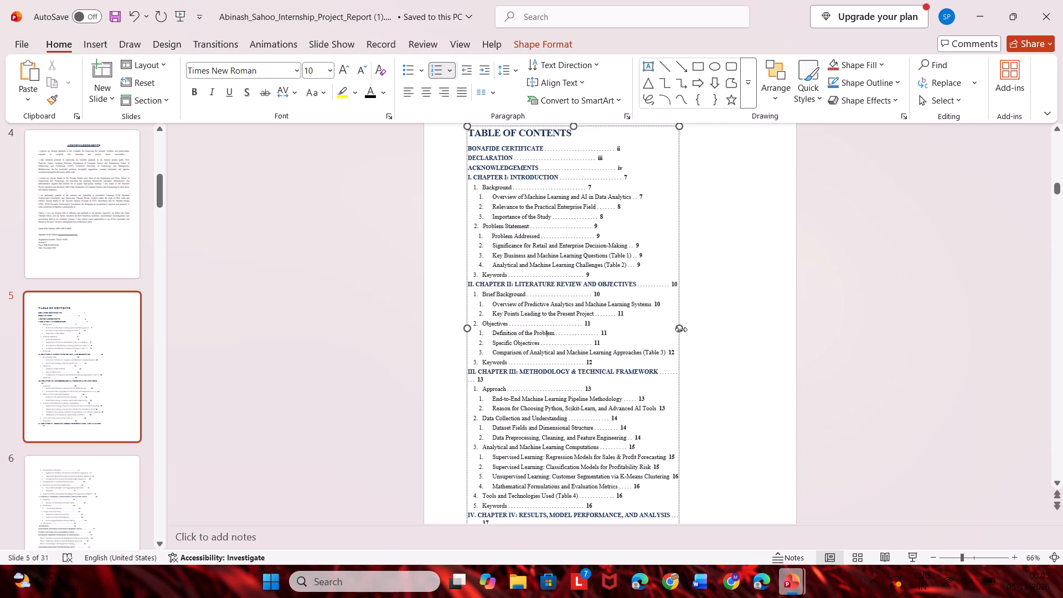
right_click_drag(682, 329, 703, 333)
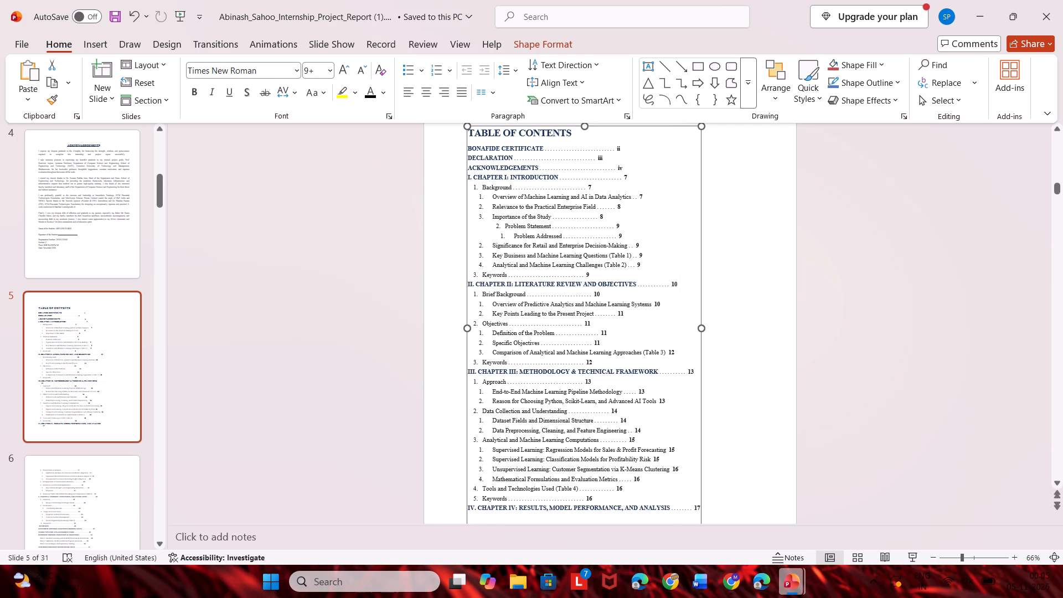
left_click(356, 408)
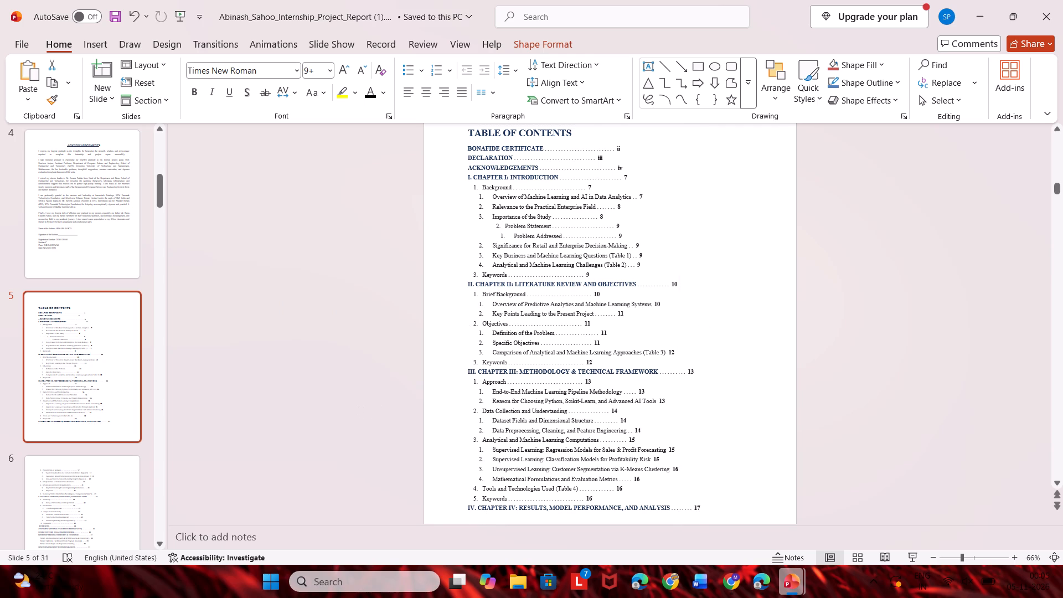
Set all the text on the second table of contents slide (slide 6) to Times New Roman.
scroll(491, 415, "down", 2)
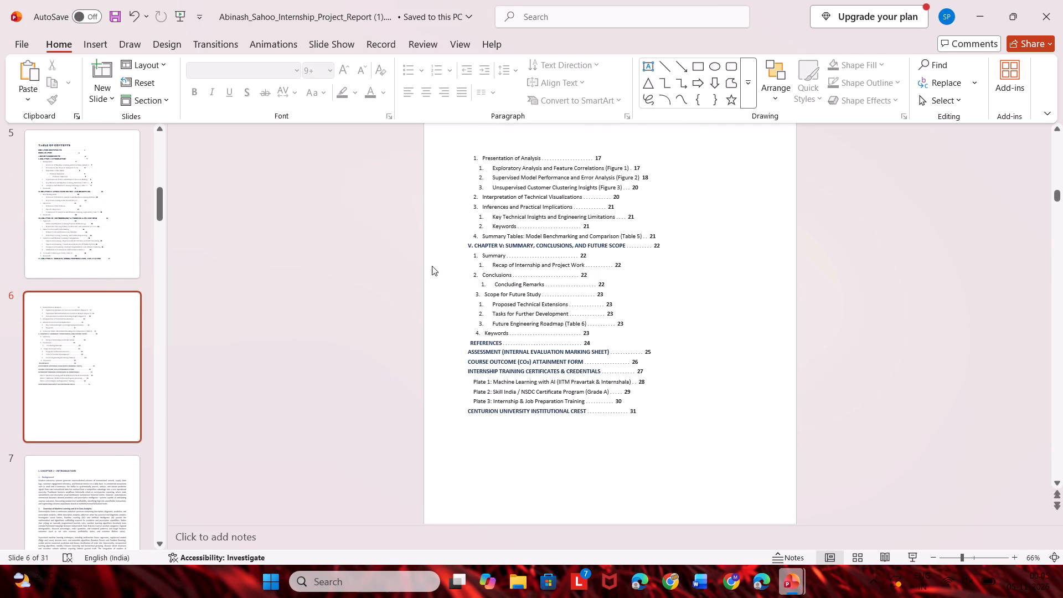
scroll(448, 264, "up", 1)
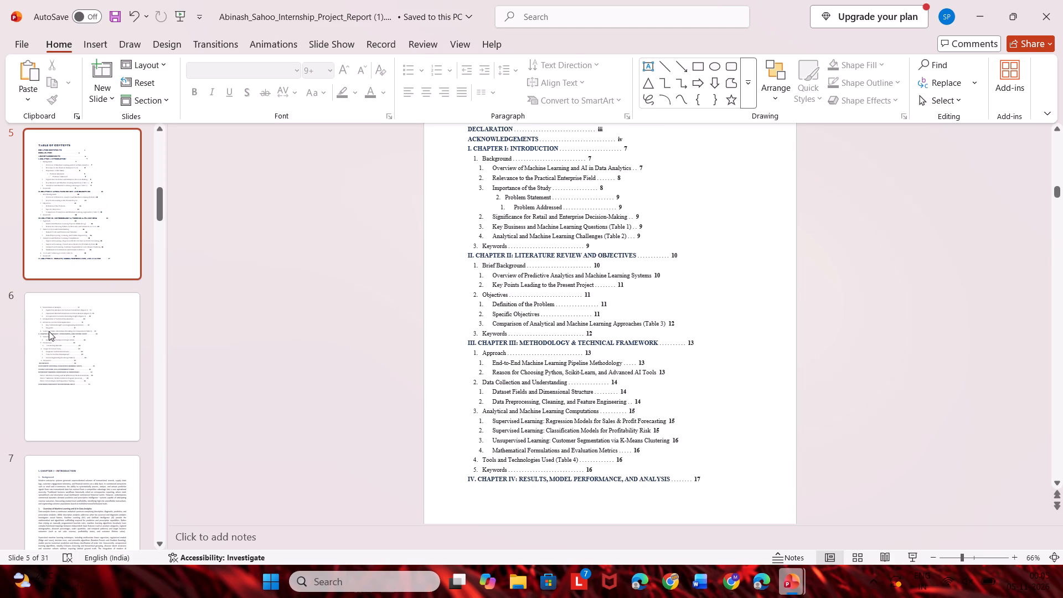
left_click(48, 331)
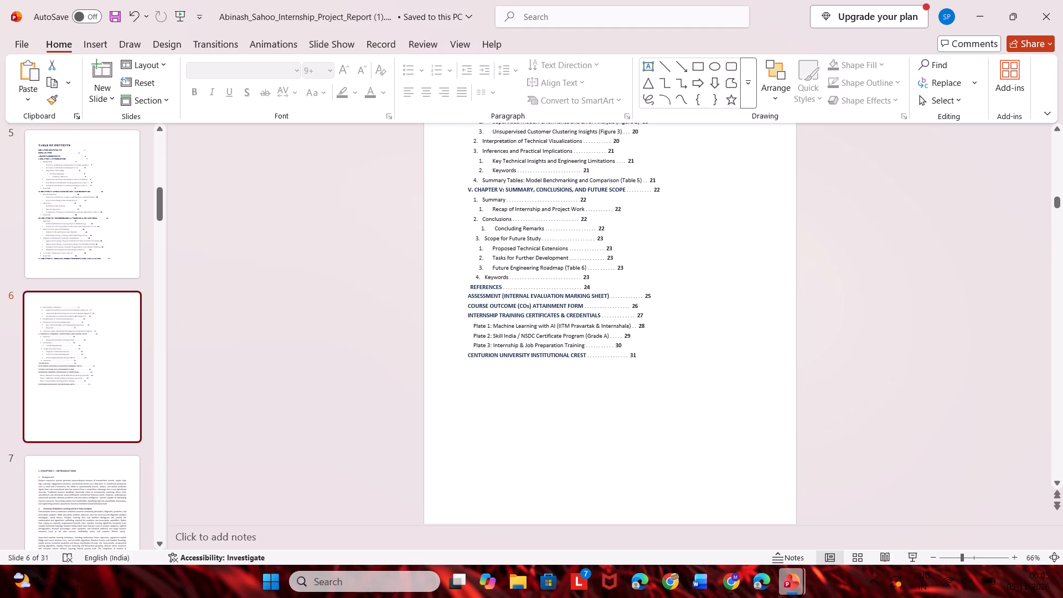
scroll(553, 241, "up", 1)
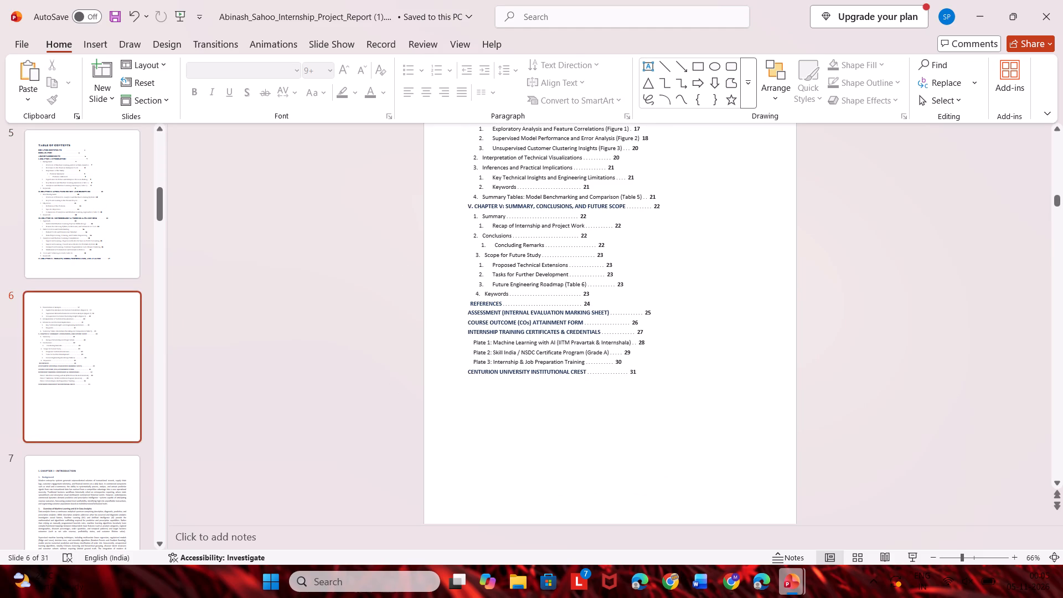
left_click(649, 375)
left_click(649, 375)
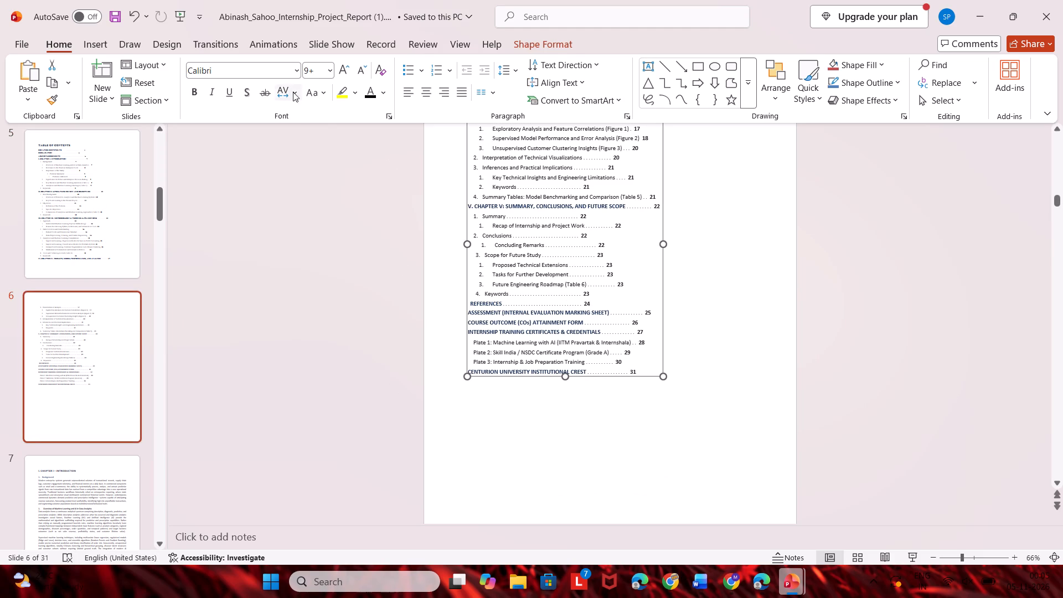
left_click(298, 68)
scroll(277, 179, "up", 20)
scroll(277, 179, "up", 16)
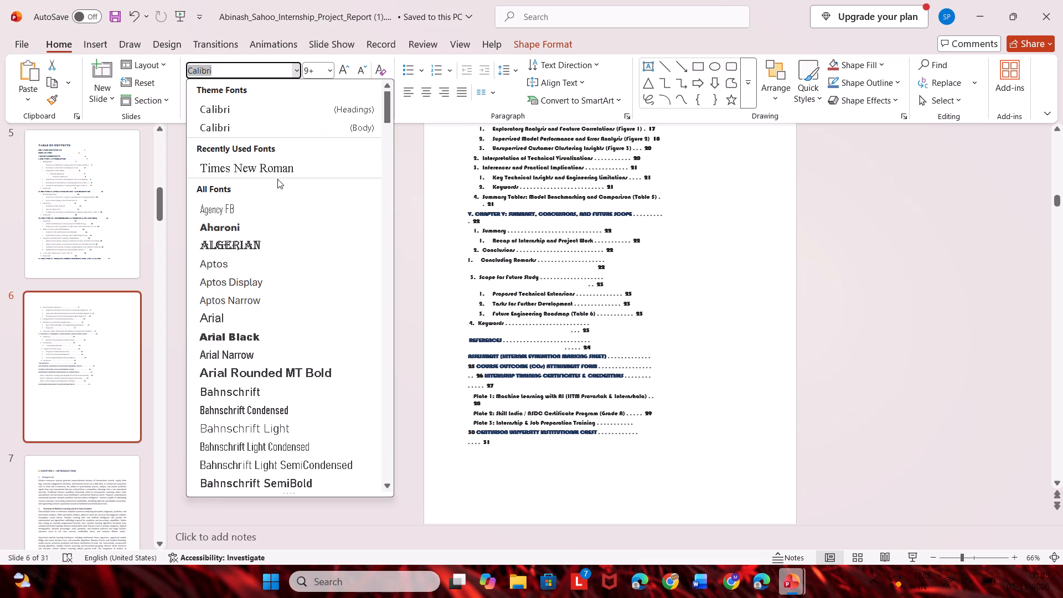
scroll(277, 179, "up", 20)
scroll(277, 179, "up", 11)
left_click(277, 171)
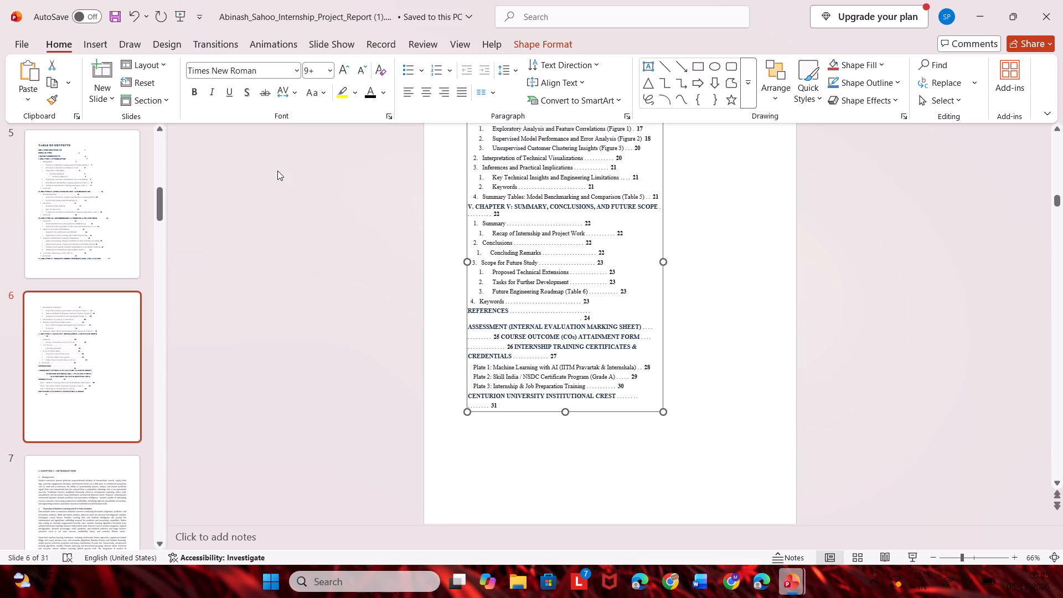
left_click(367, 360)
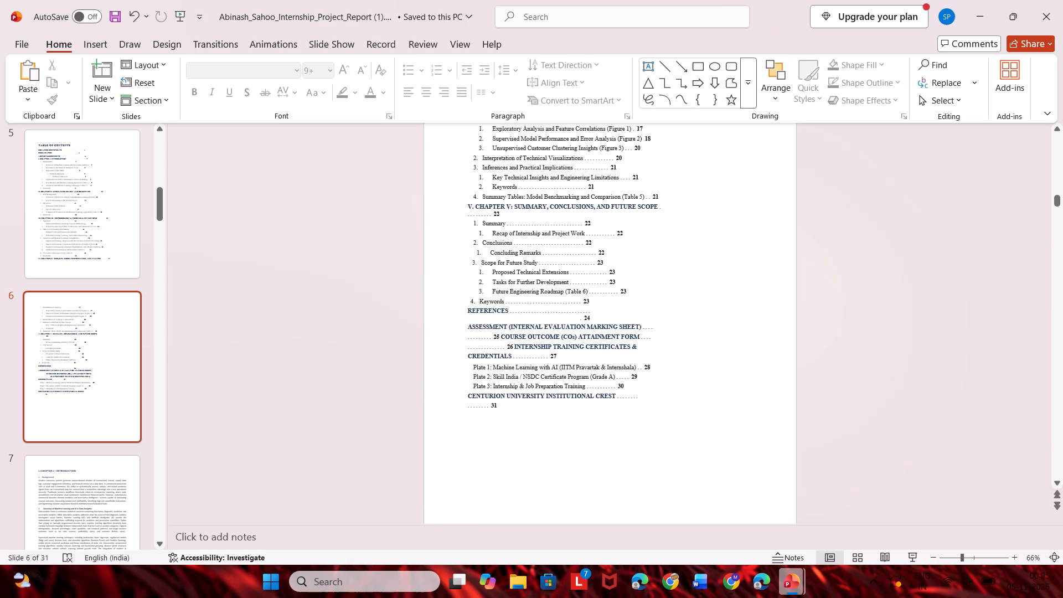
Widen the slide 6 contents text box towards the slide's right edge so the Chapter V and INTERNSHIP TRAINING CERTIFICATES entries each fit on one line.
left_click(598, 249)
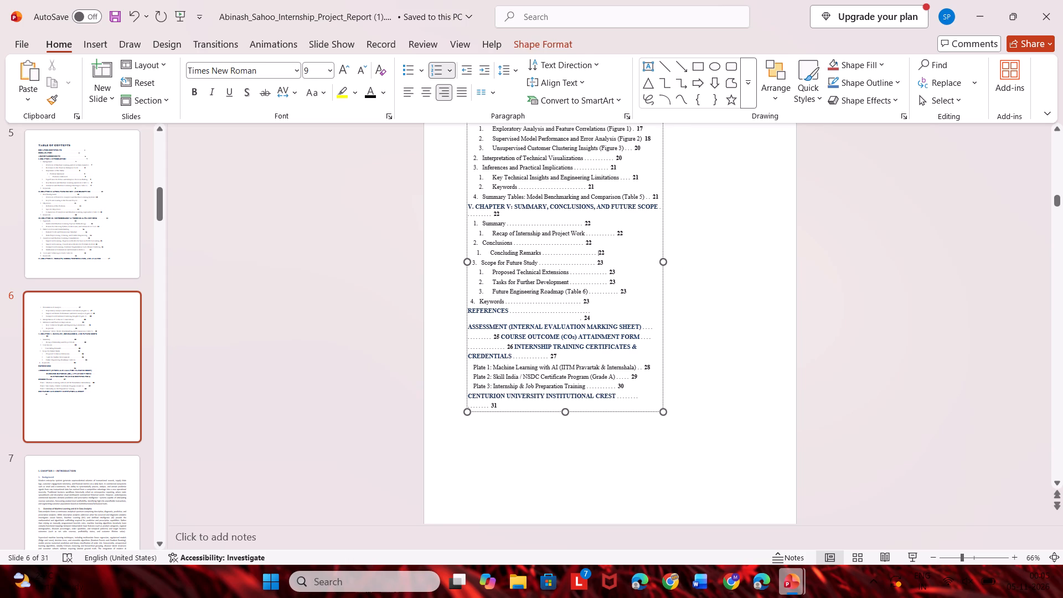
left_click_drag(662, 261, 674, 265)
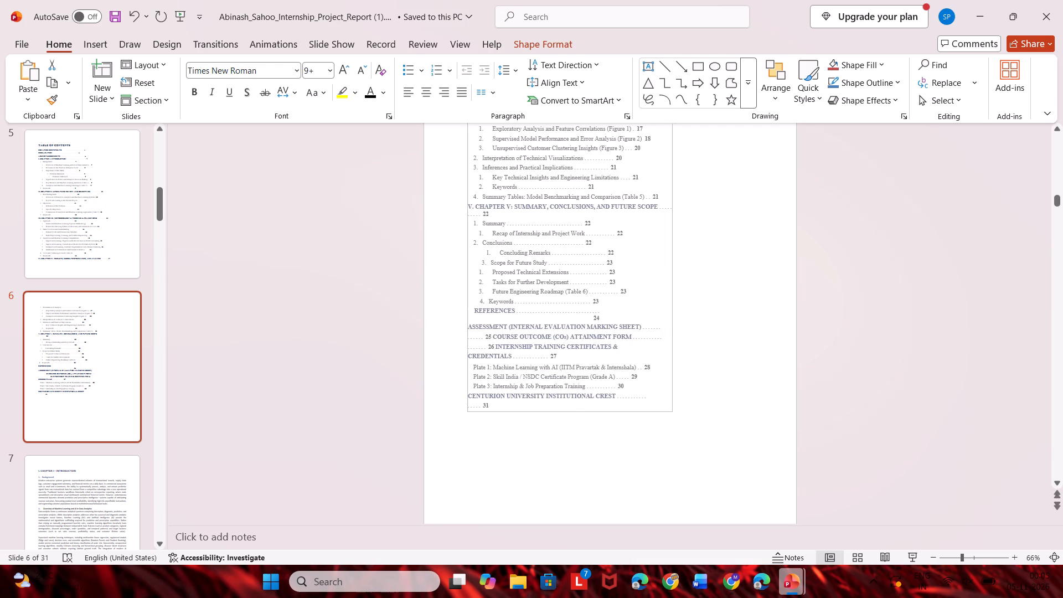
left_click(680, 265)
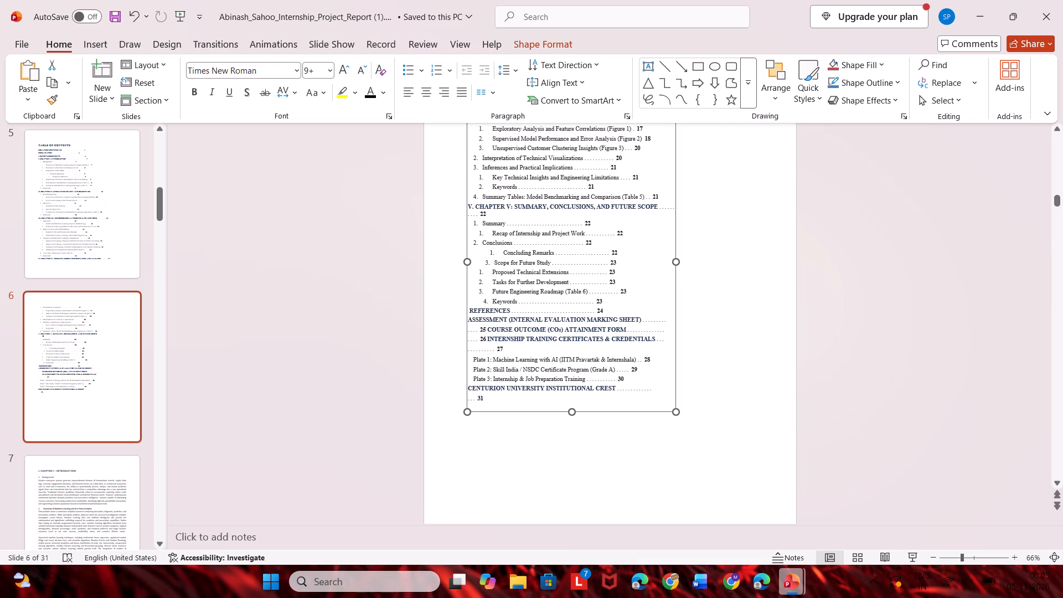
left_click_drag(676, 262, 714, 270)
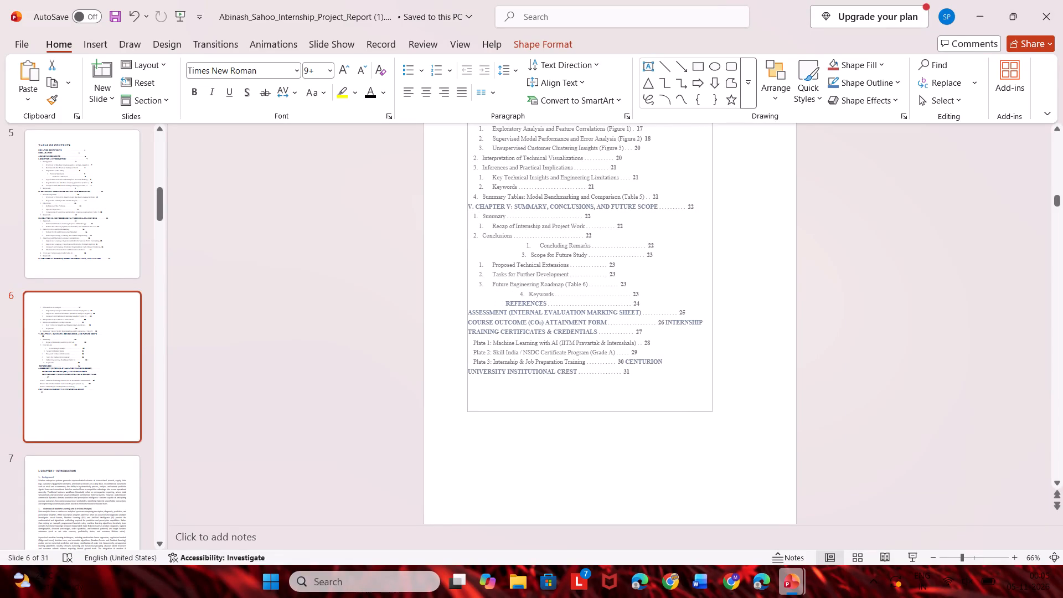
left_click_drag(714, 270, 674, 261)
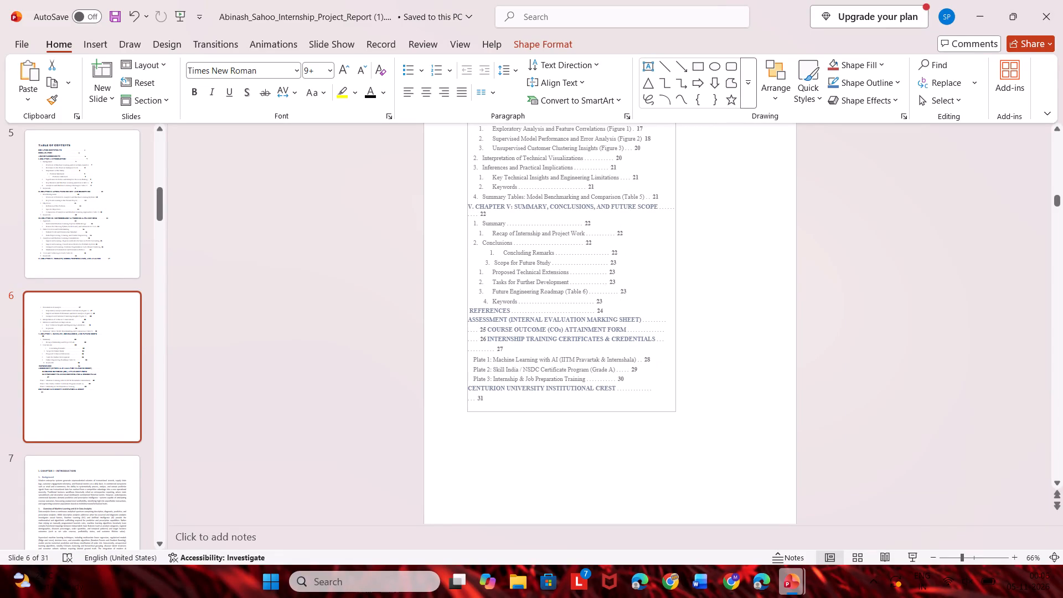
left_click_drag(674, 261, 690, 264)
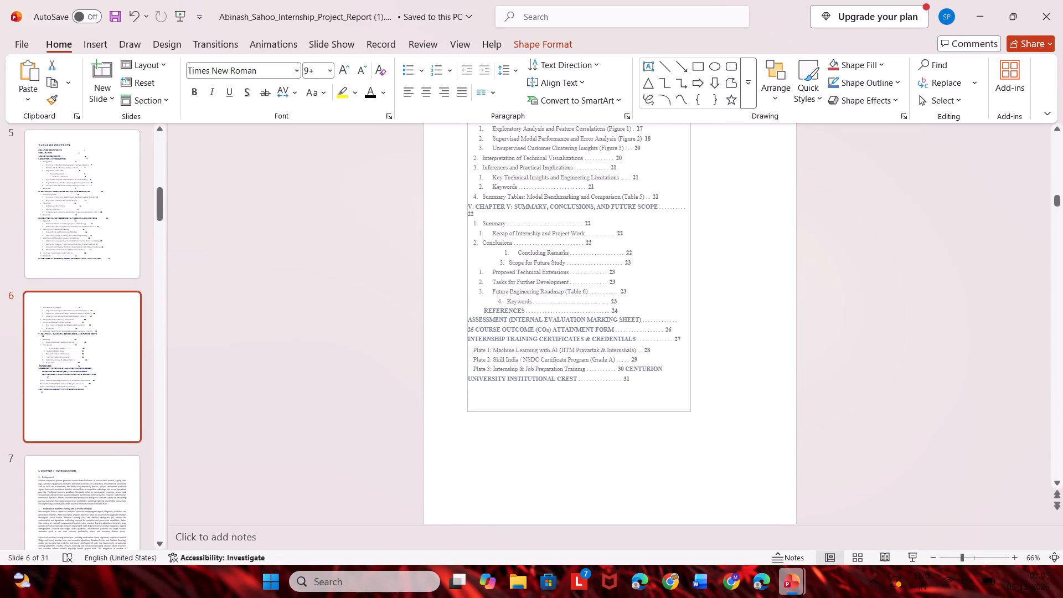
left_click_drag(690, 264, 703, 270)
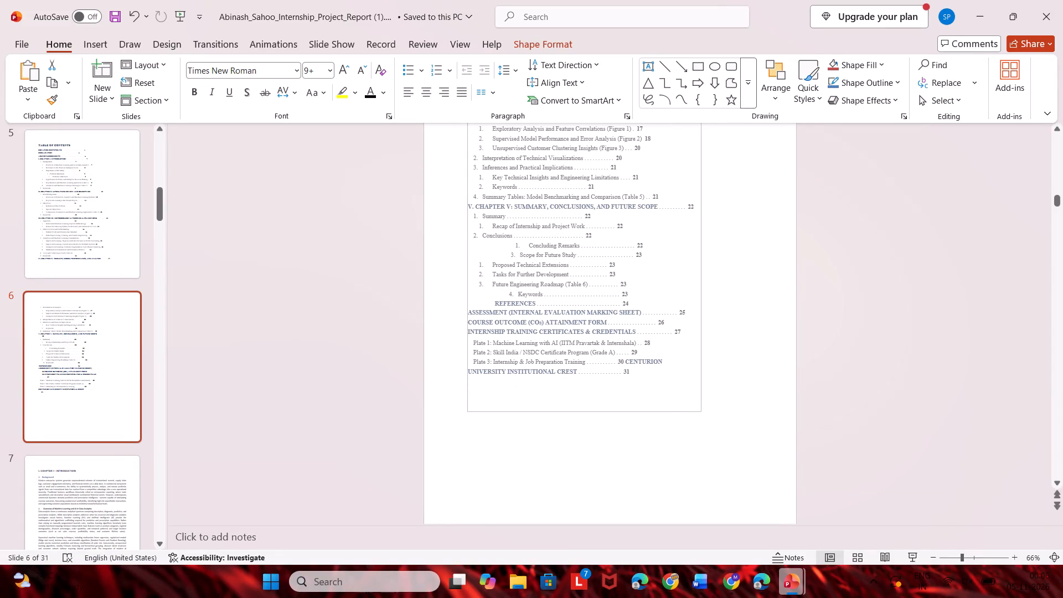
left_click_drag(703, 270, 706, 272)
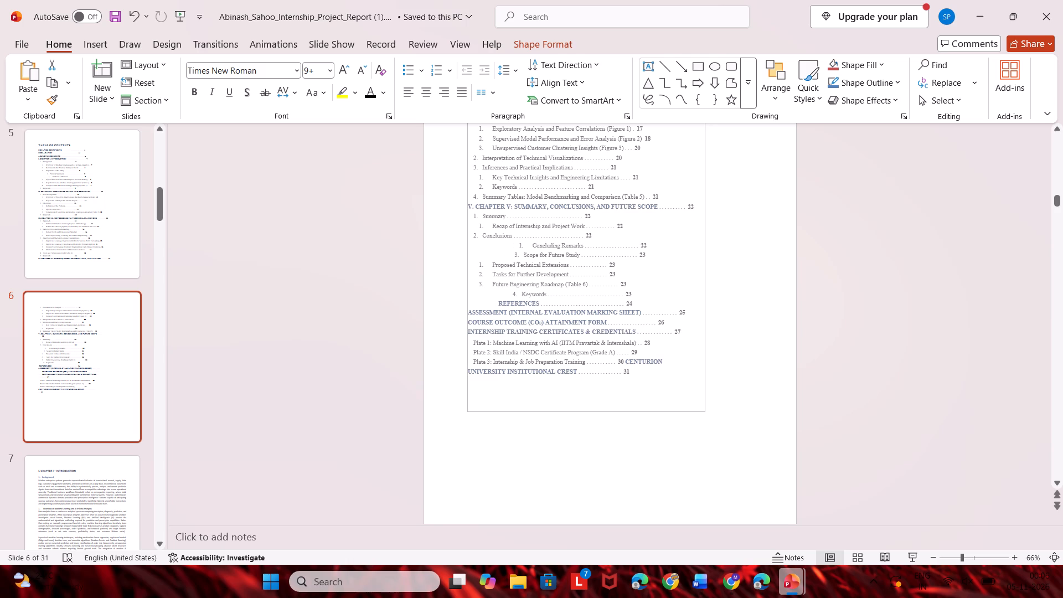
left_click_drag(706, 272, 713, 274)
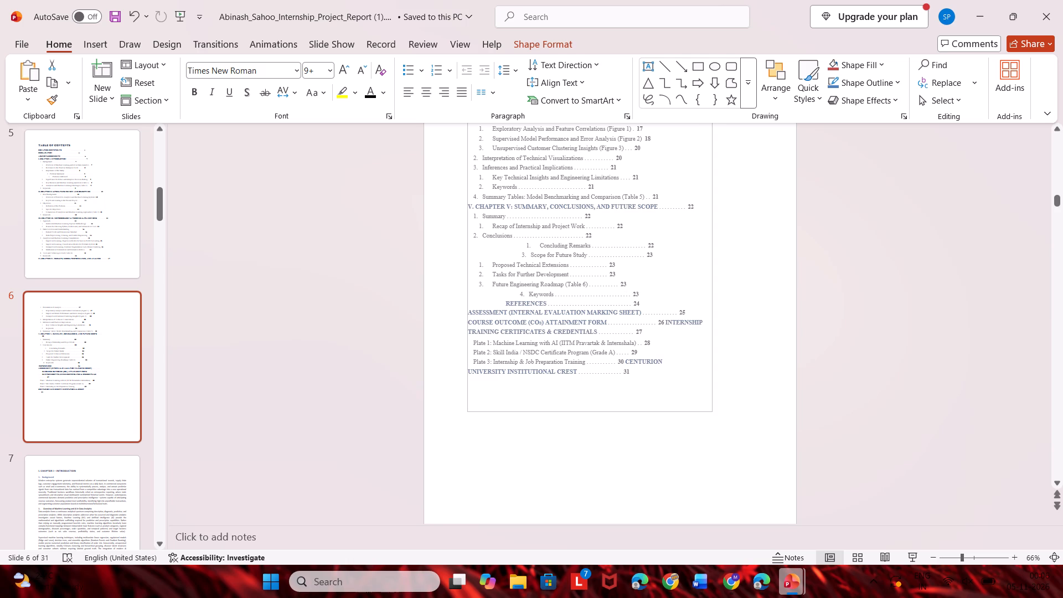
left_click_drag(713, 274, 703, 272)
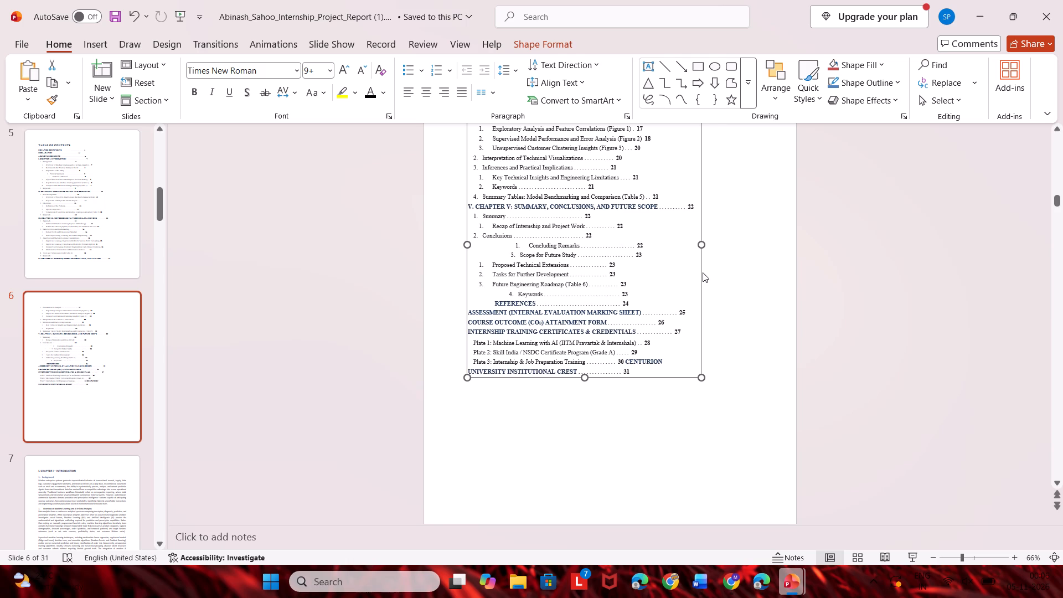
Rejoin the indented Keywords entry above REFERENCES to the Future Engineering Roadmap line and split it off again as the next left-aligned numbered item.
left_click(503, 295)
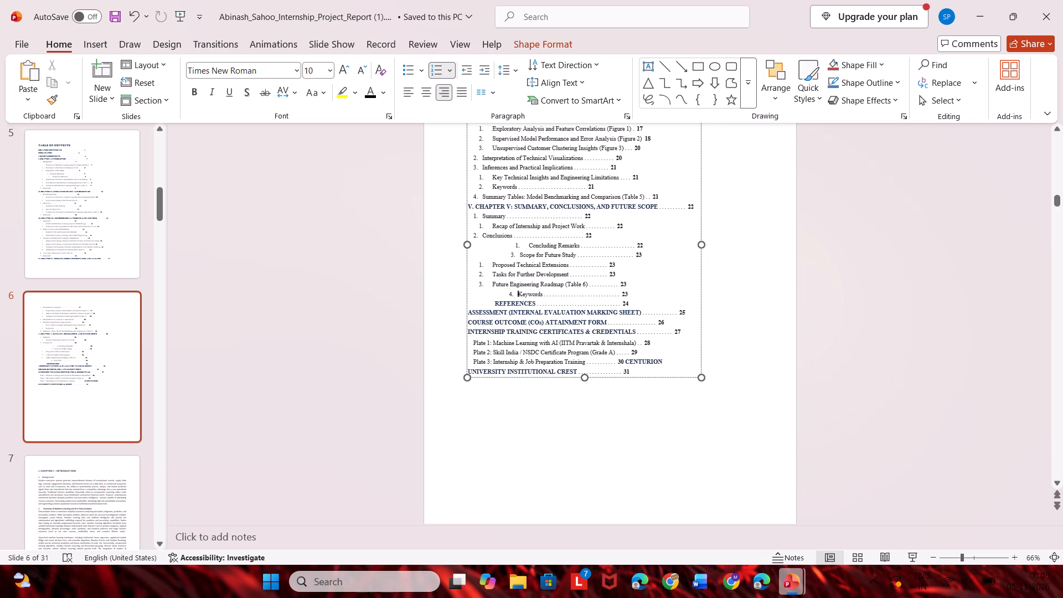
left_click(503, 295)
key("BackSpace")
key("BackSpace")
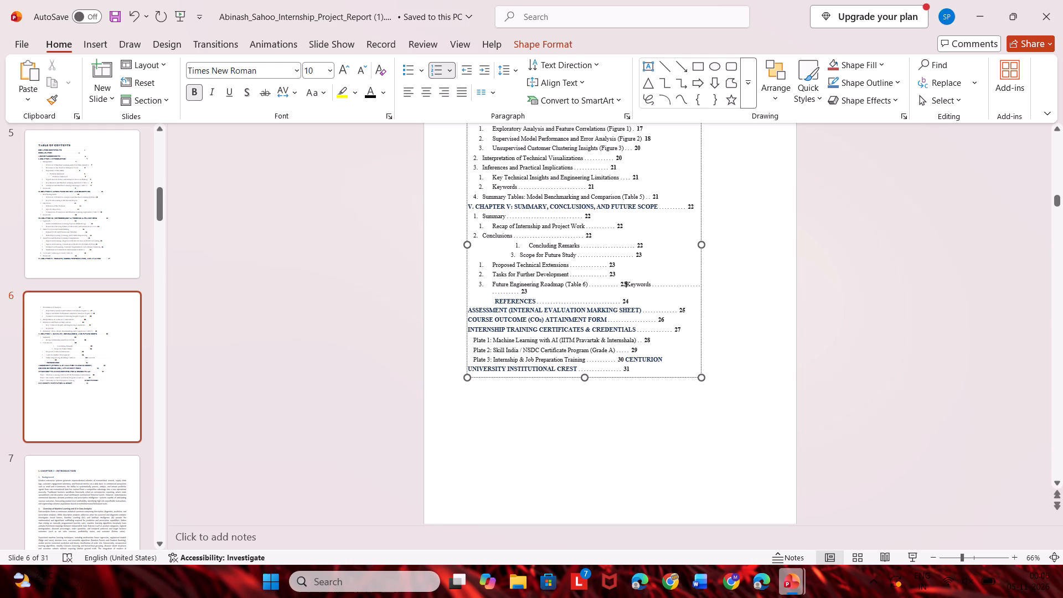
key("Return")
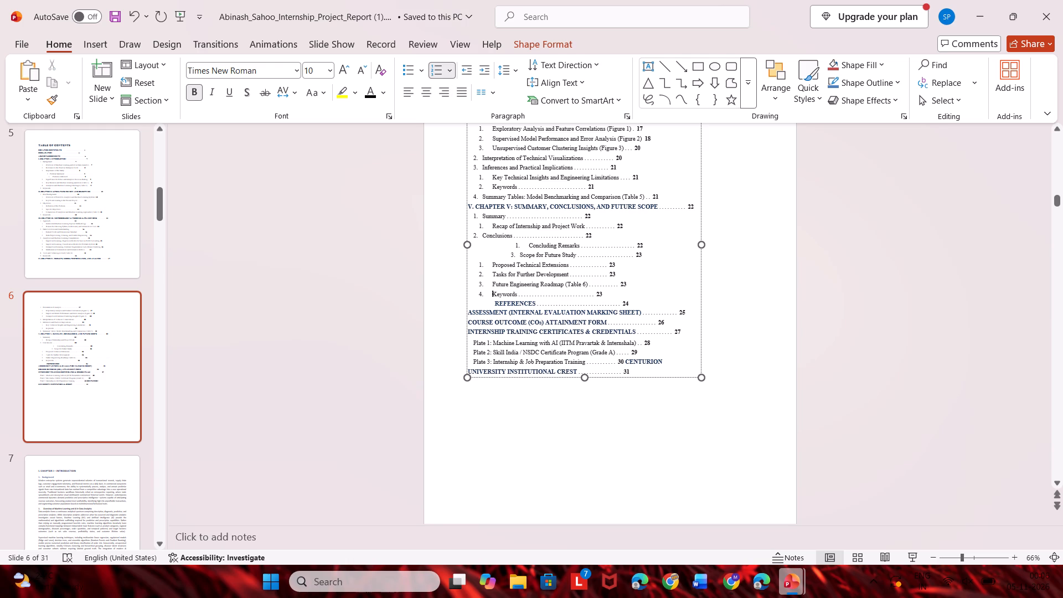
Rejoin the "Scope for Future Study" entry to the Concluding Remarks line and split it off again as the next item of that numbered list.
left_click(505, 256)
key("BackSpace")
key("BackSpace")
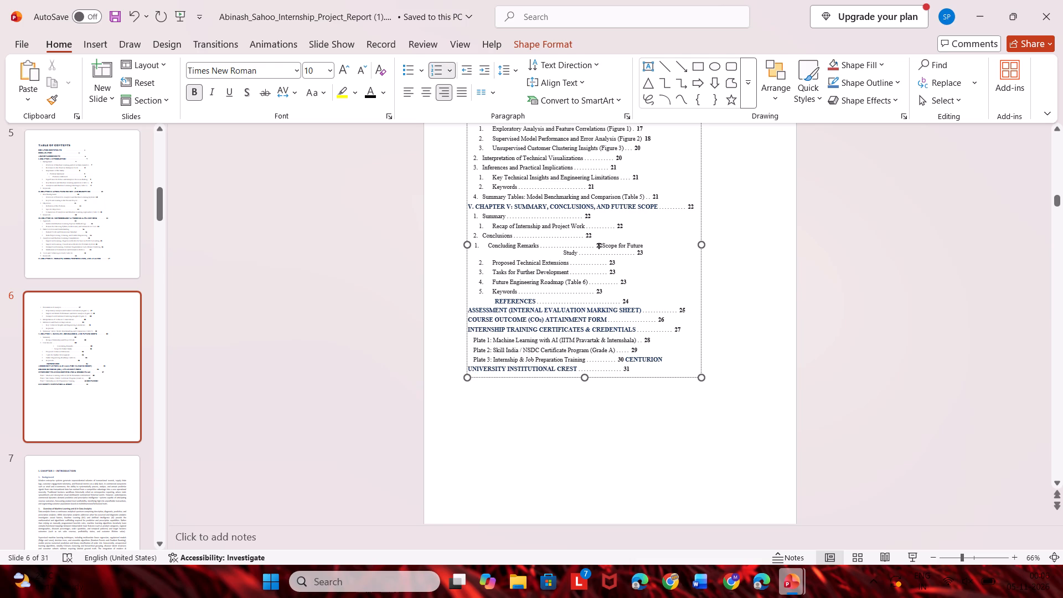
key("Return")
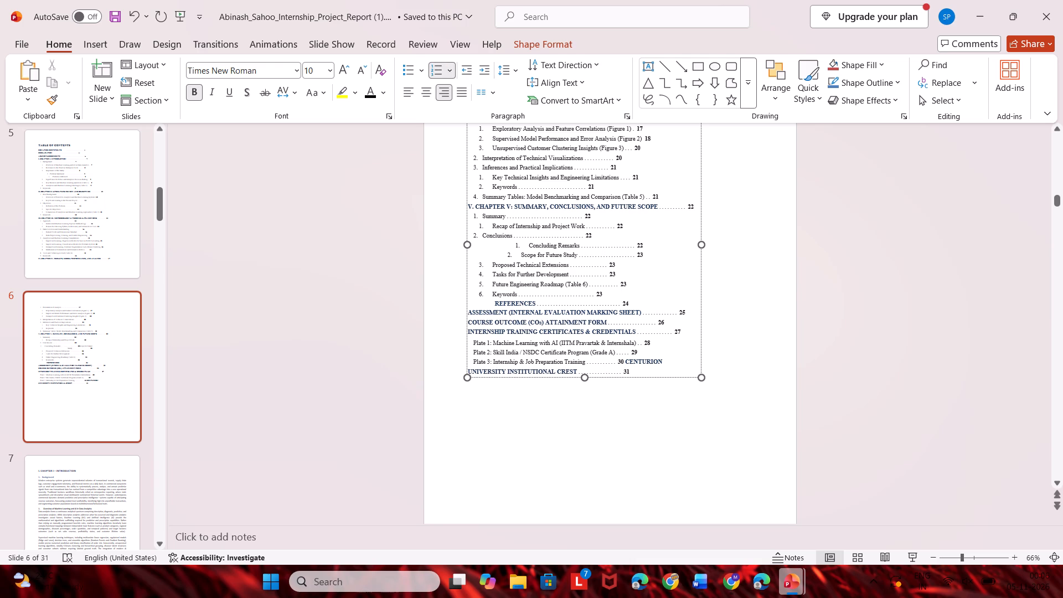
Set all the text on the CHAPTER I – INTRODUCTION slide (slide 7) to Times New Roman.
scroll(635, 261, "up", 1)
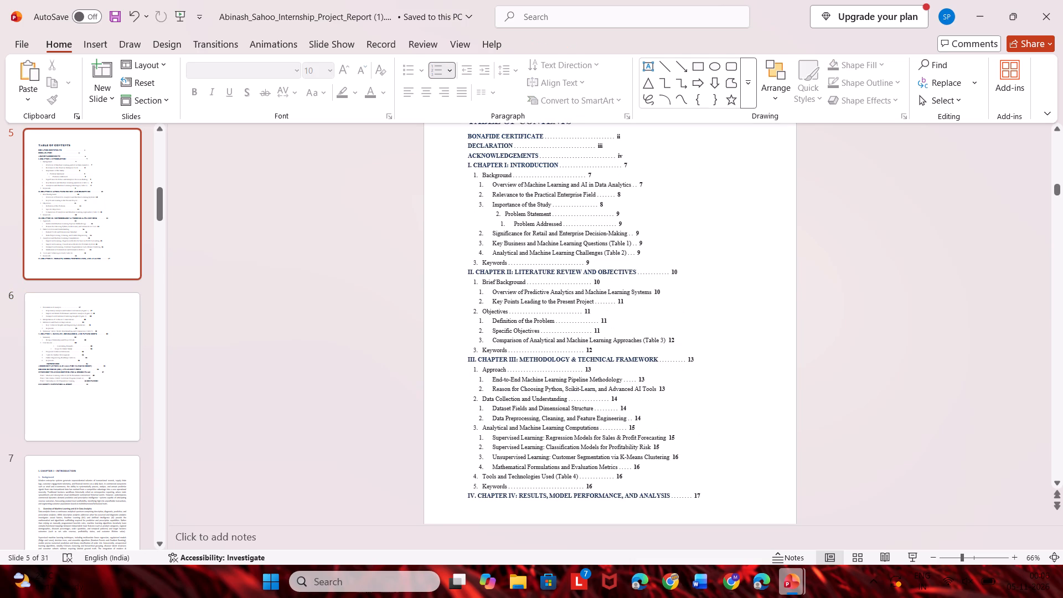
scroll(635, 261, "up", 1)
scroll(94, 410, "down", 1)
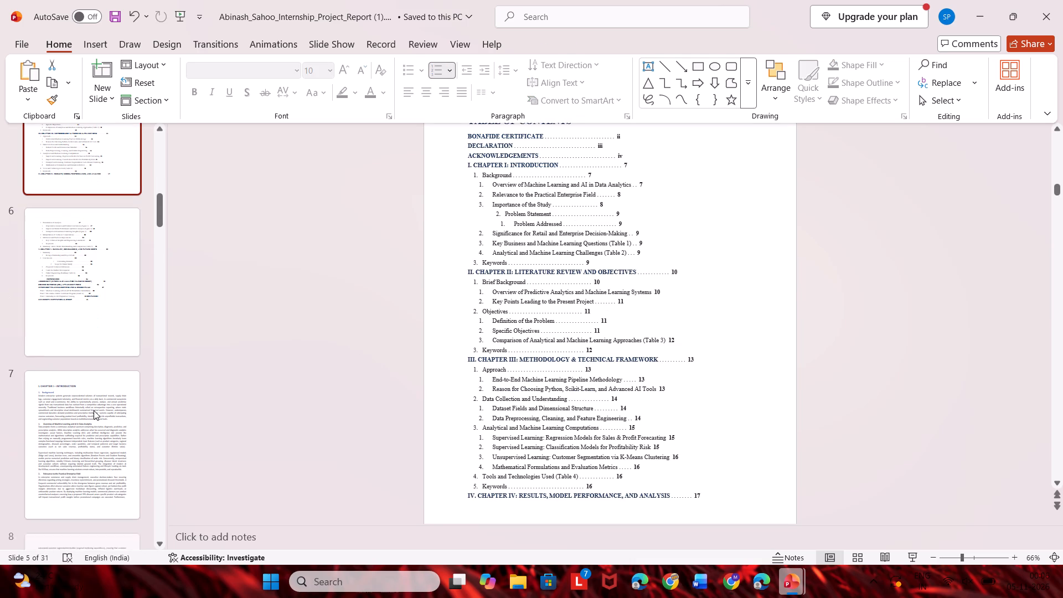
left_click(94, 410)
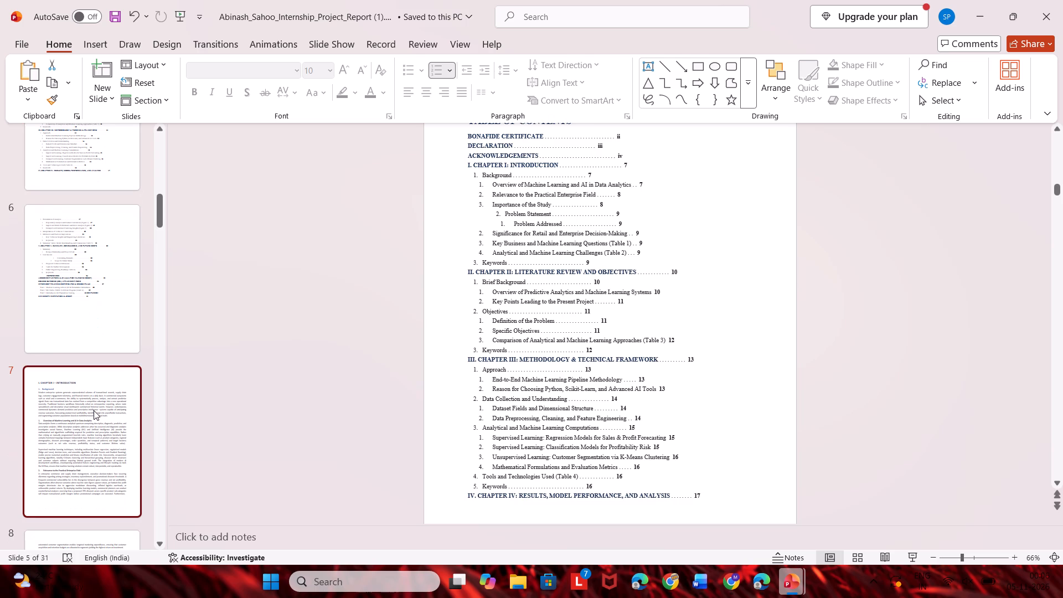
scroll(478, 143, "up", 1)
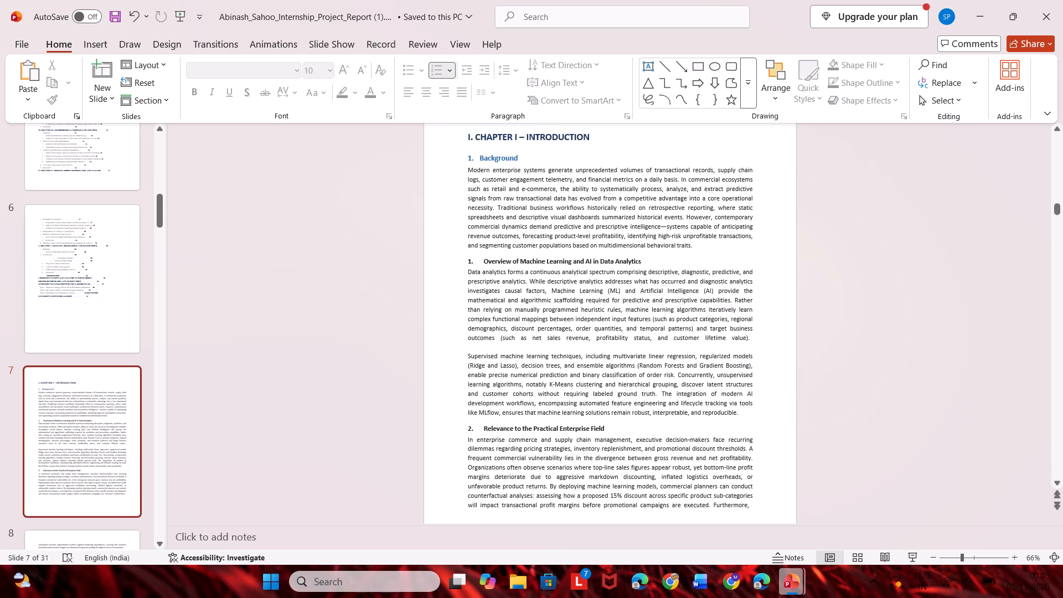
scroll(478, 143, "up", 1)
scroll(468, 152, "down", 1, "ctrl")
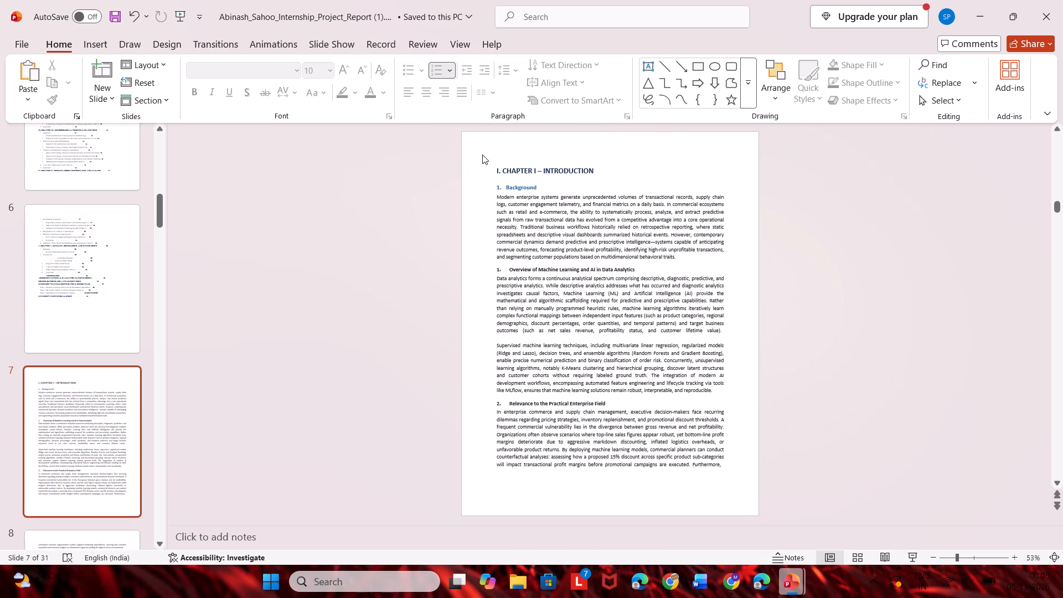
left_click_drag(485, 154, 751, 503)
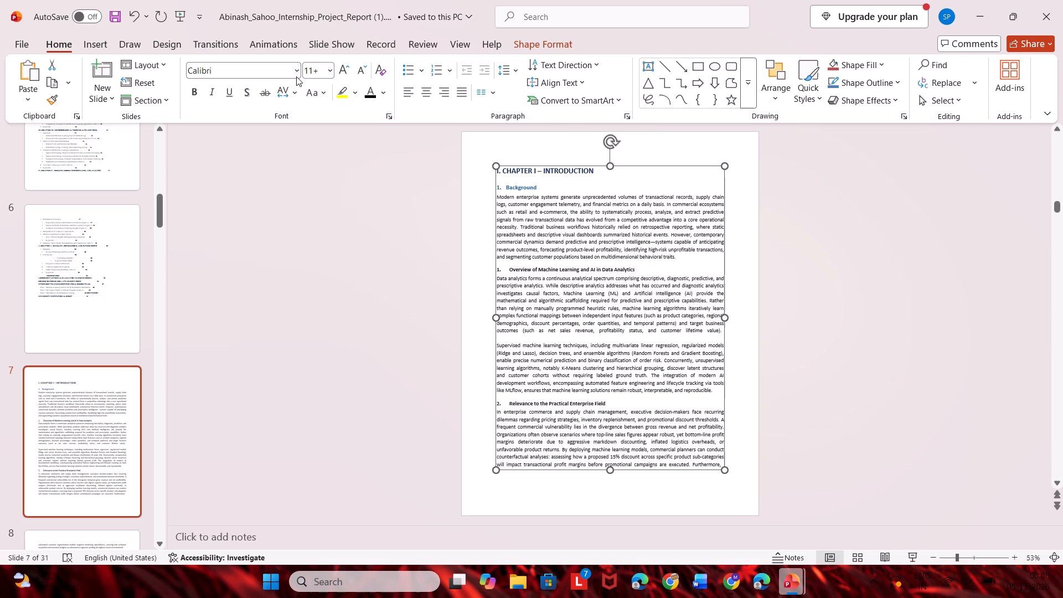
left_click(296, 75)
scroll(266, 195, "up", 14)
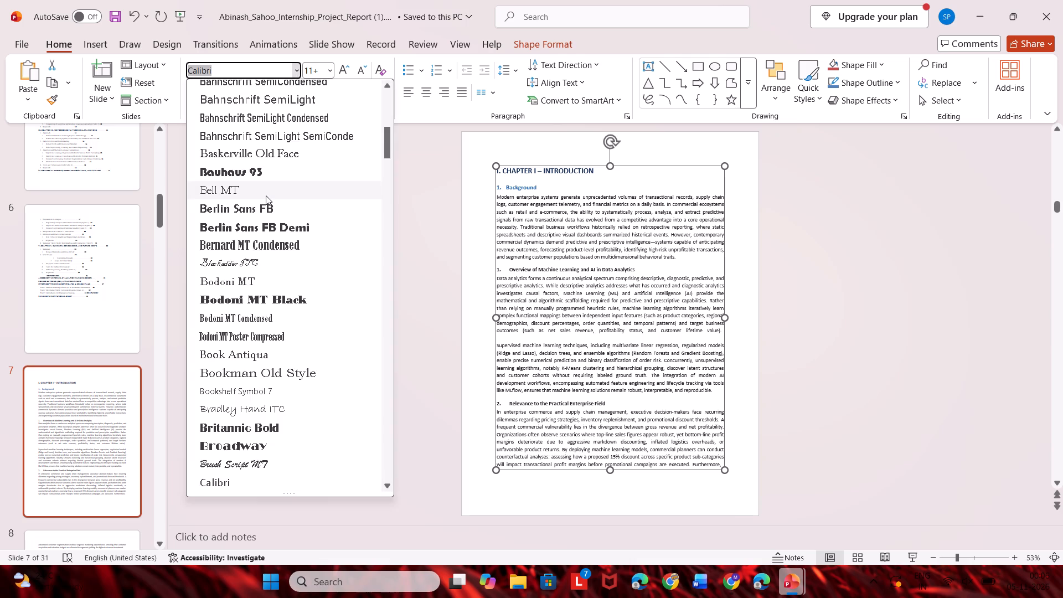
scroll(266, 195, "up", 8)
scroll(266, 195, "up", 20)
scroll(266, 195, "up", 5)
scroll(266, 195, "down", 2)
scroll(266, 195, "up", 20)
scroll(266, 195, "up", 20)
scroll(266, 195, "up", 20)
left_click(277, 174)
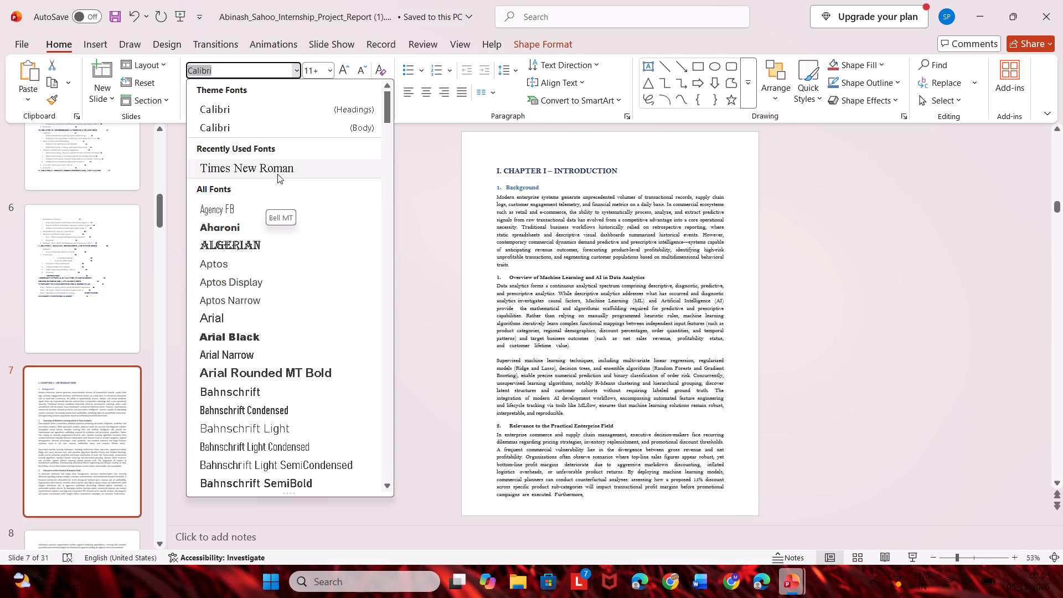
Set all the text on slide 8, including the Problem Statement section and the Table 1 entries, to Times New Roman.
scroll(107, 385, "down", 1)
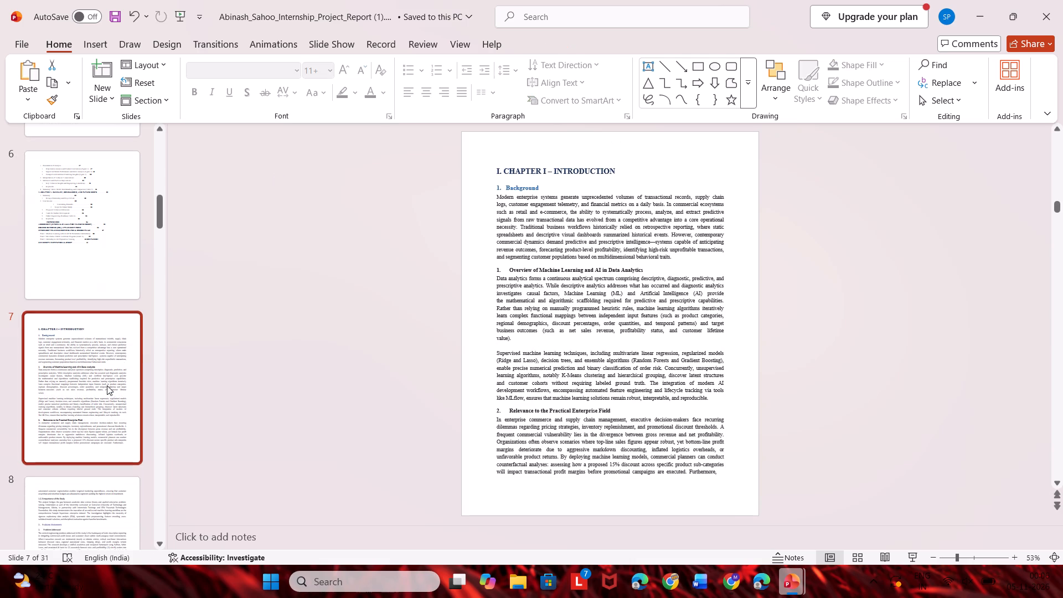
scroll(107, 385, "down", 1)
left_click(107, 385)
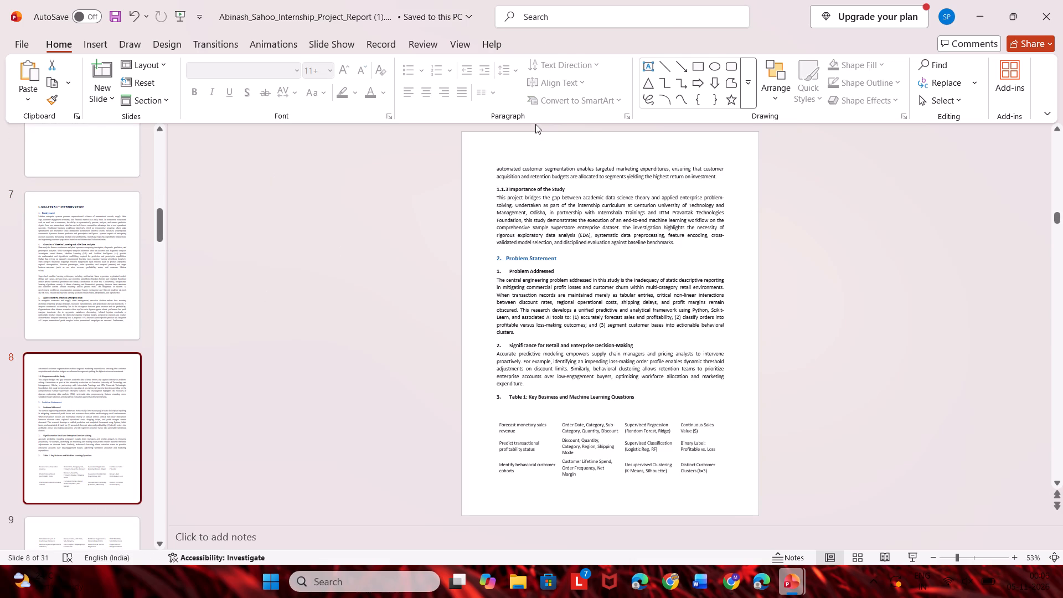
right_click_drag(485, 147, 618, 295)
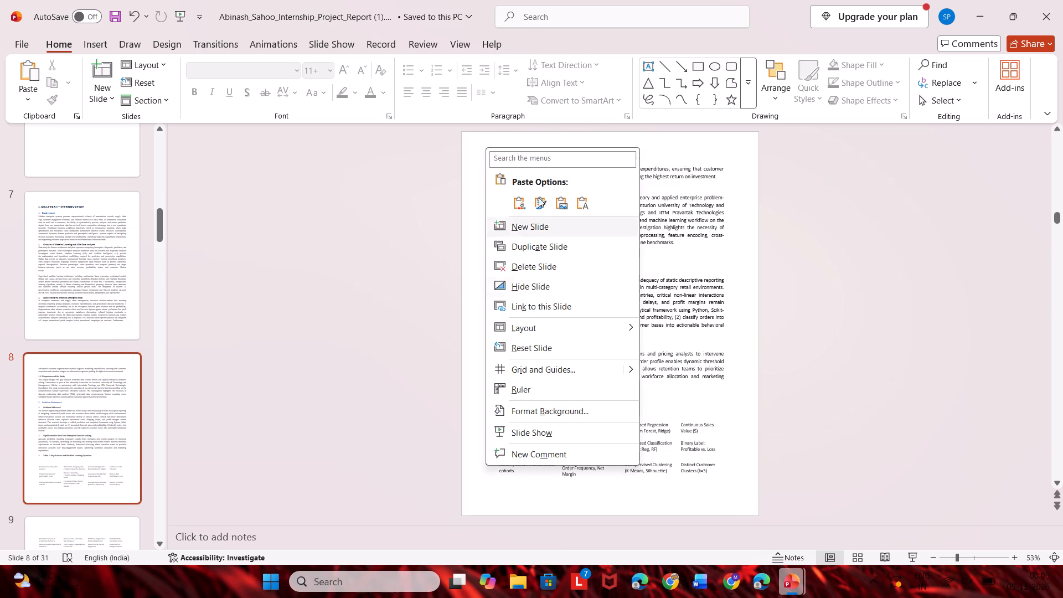
left_click(465, 138)
left_click_drag(479, 157, 741, 500)
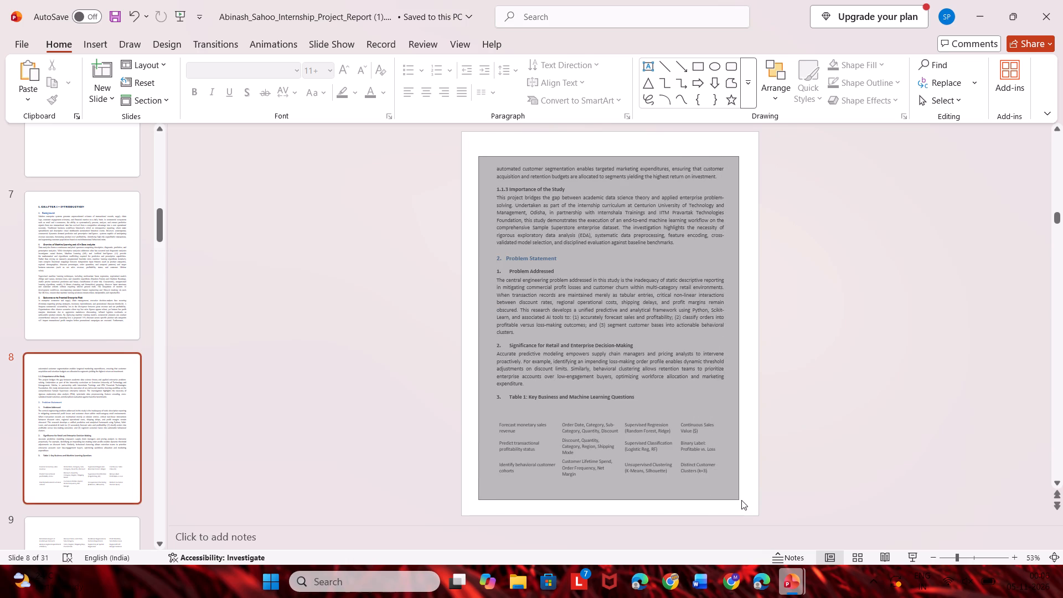
left_click_drag(741, 500, 742, 500)
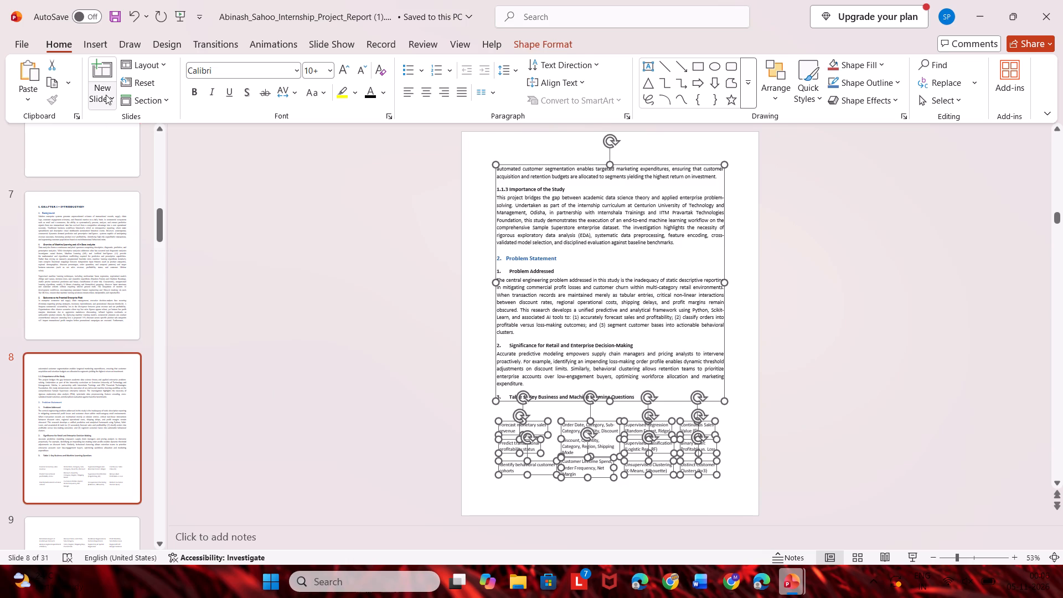
left_click(298, 75)
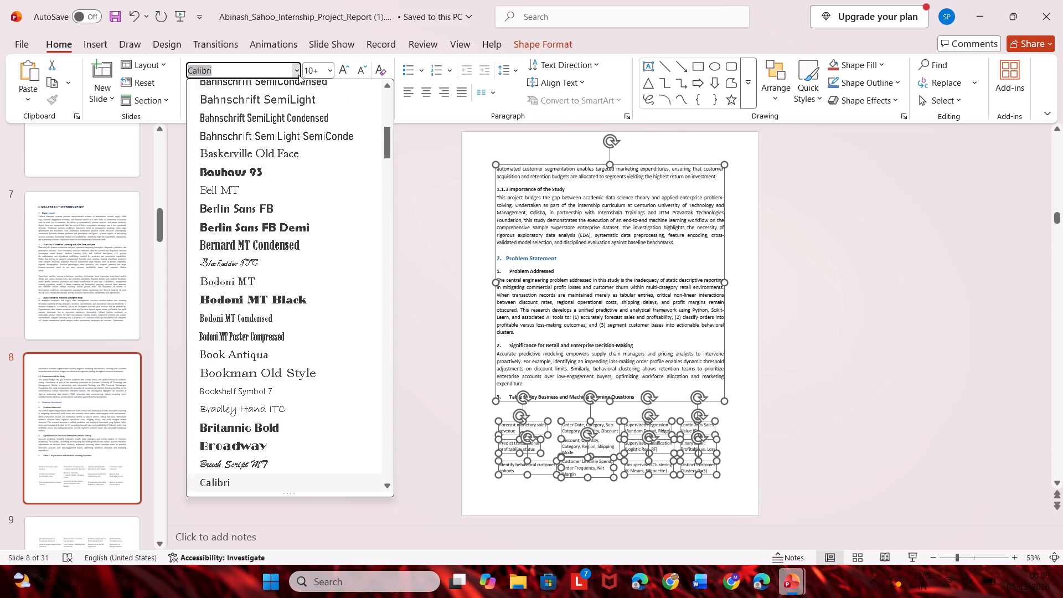
scroll(265, 122, "up", 7)
scroll(265, 122, "up", 20)
scroll(265, 122, "up", 1)
scroll(265, 122, "down", 2)
scroll(265, 122, "up", 4)
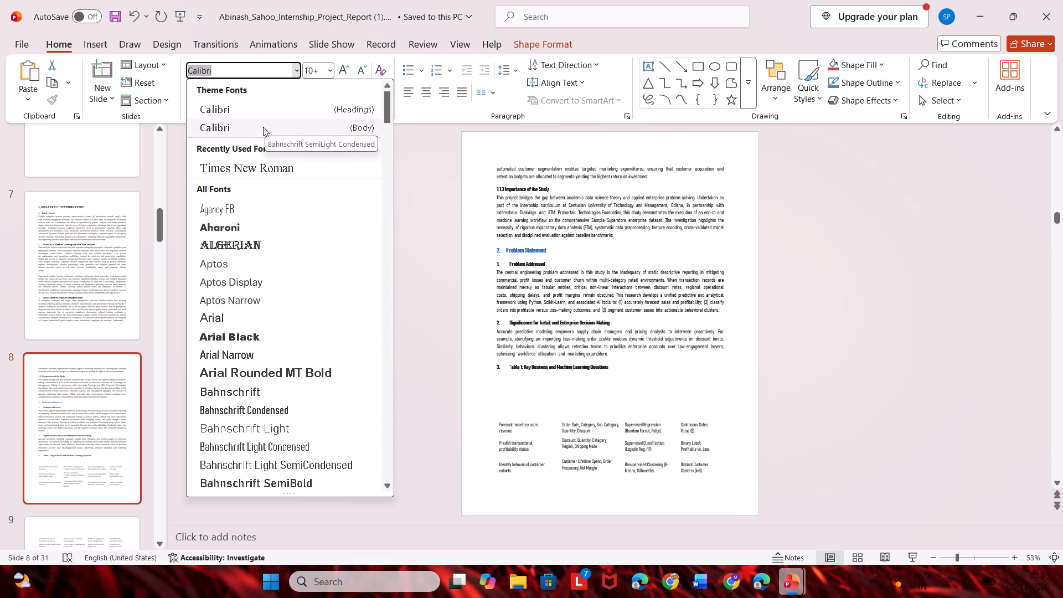
left_click(248, 163)
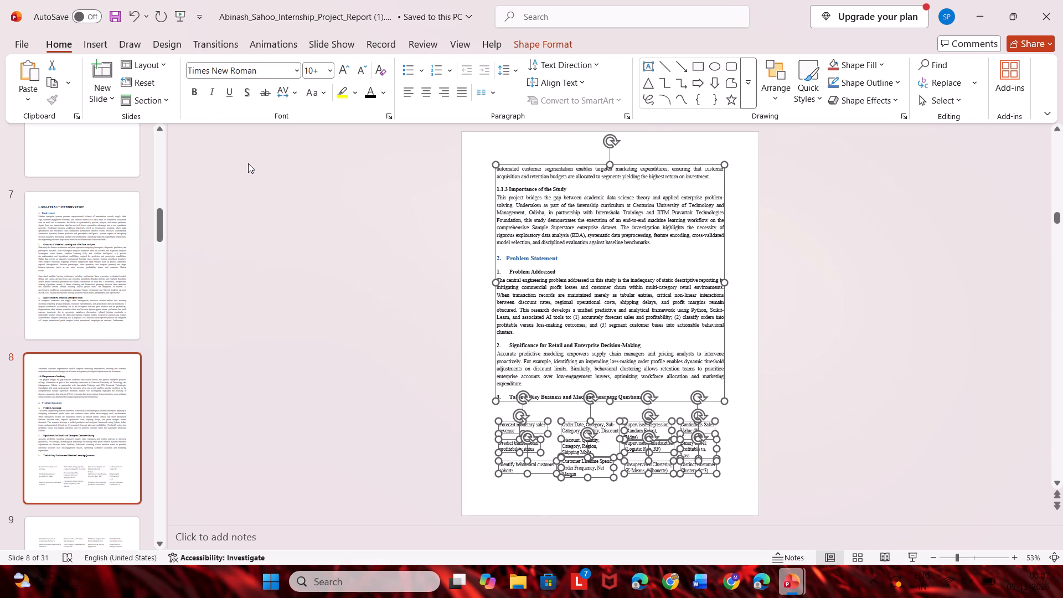
Set all the text on slide 9, including the Table 2 entries and the 1.3 Keywords section, to Times New Roman.
scroll(55, 445, "down", 1)
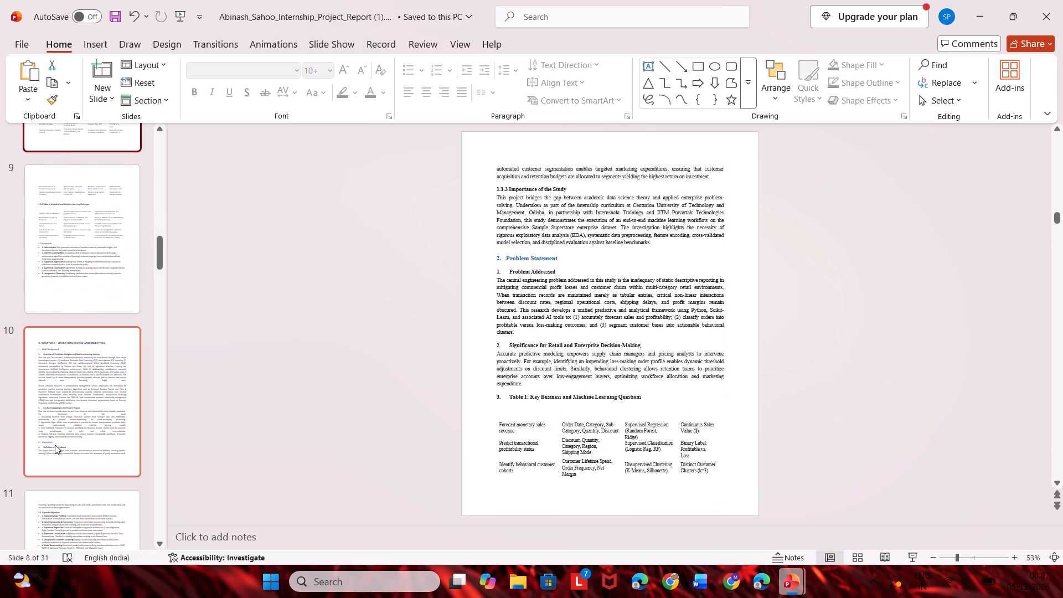
left_click(113, 294)
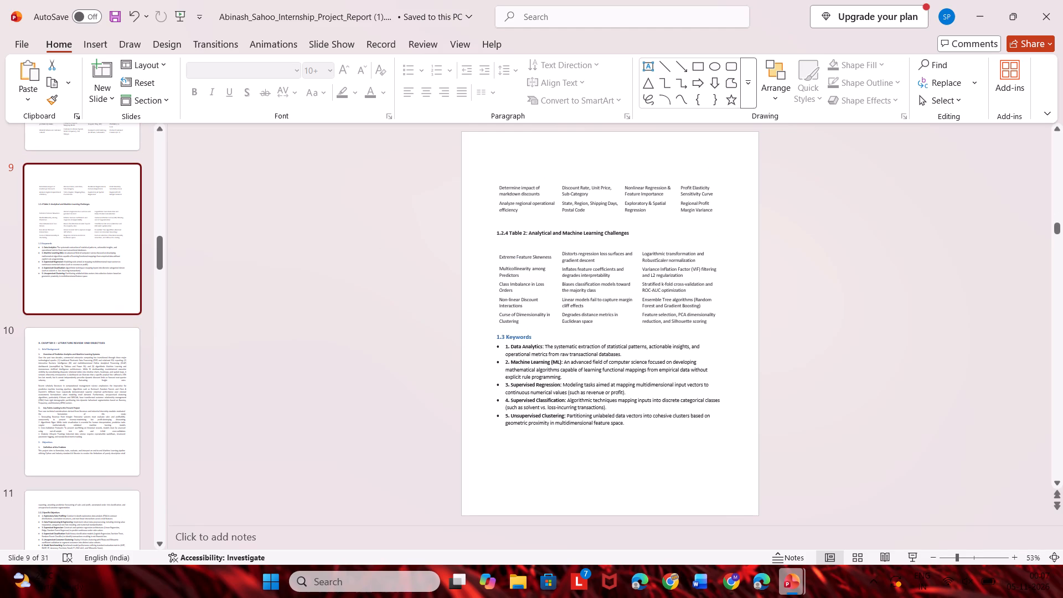
right_click_drag(478, 155, 611, 312)
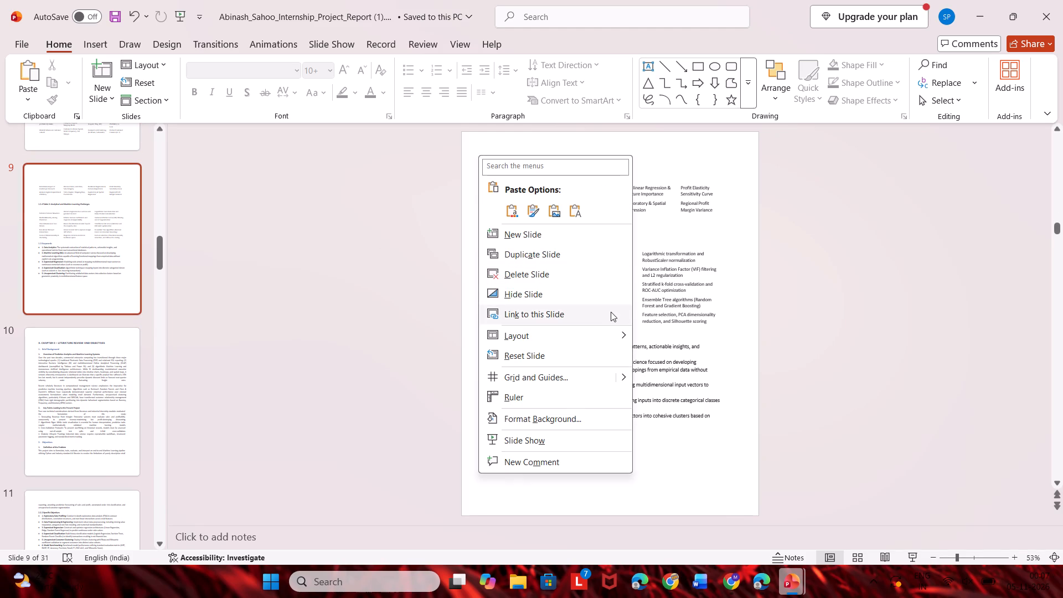
left_click(474, 141)
left_click_drag(474, 141, 488, 164)
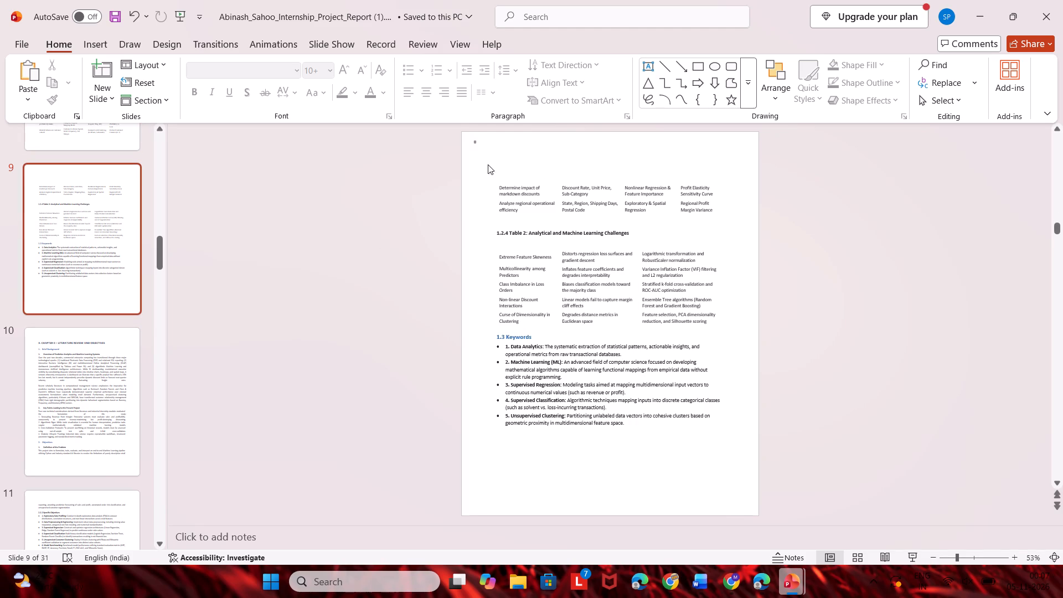
left_click_drag(488, 164, 733, 476)
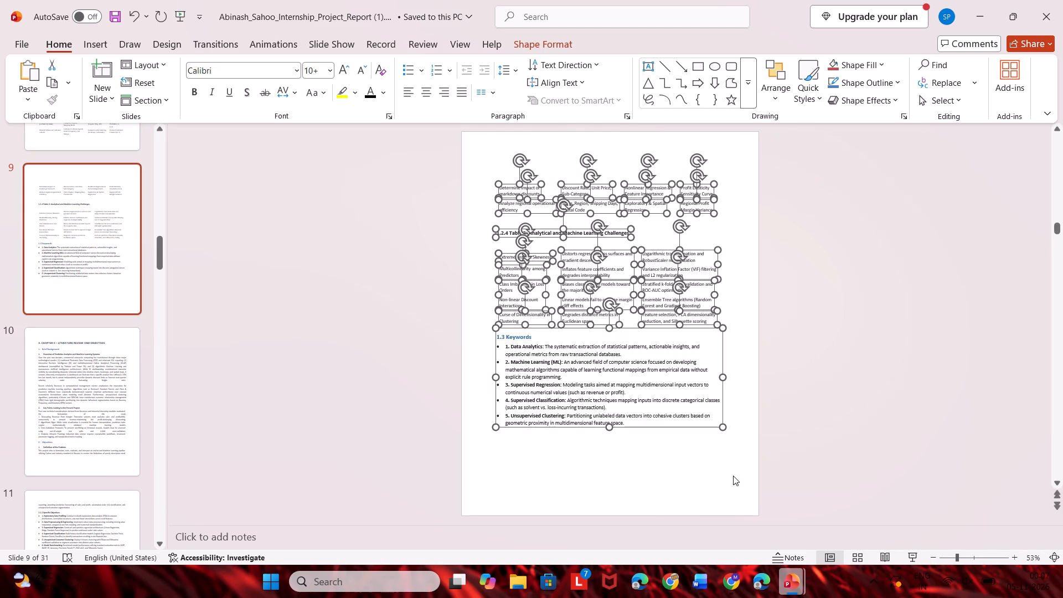
left_click(296, 71)
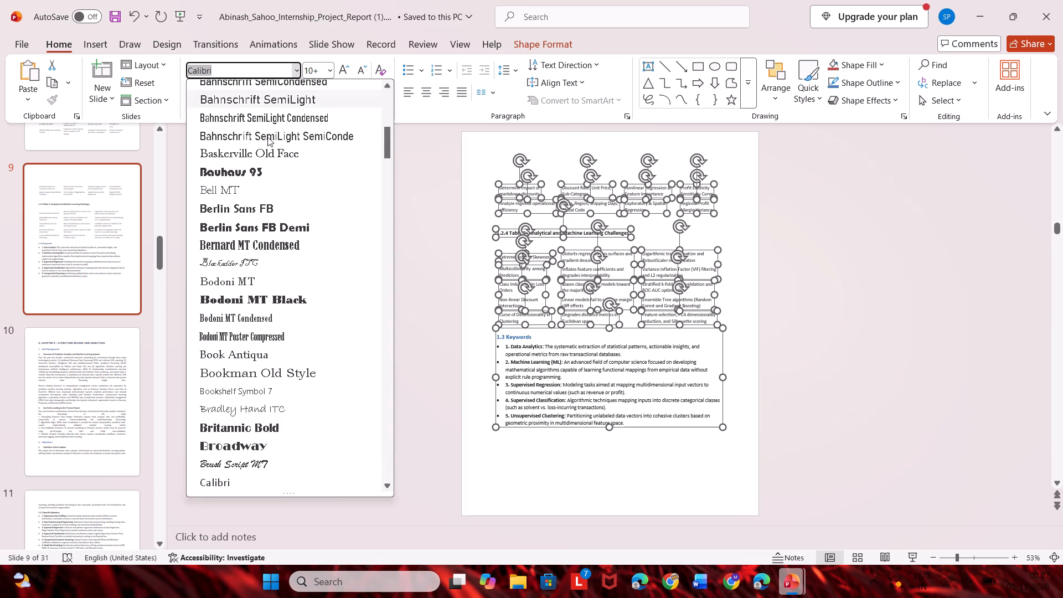
scroll(262, 147, "up", 6)
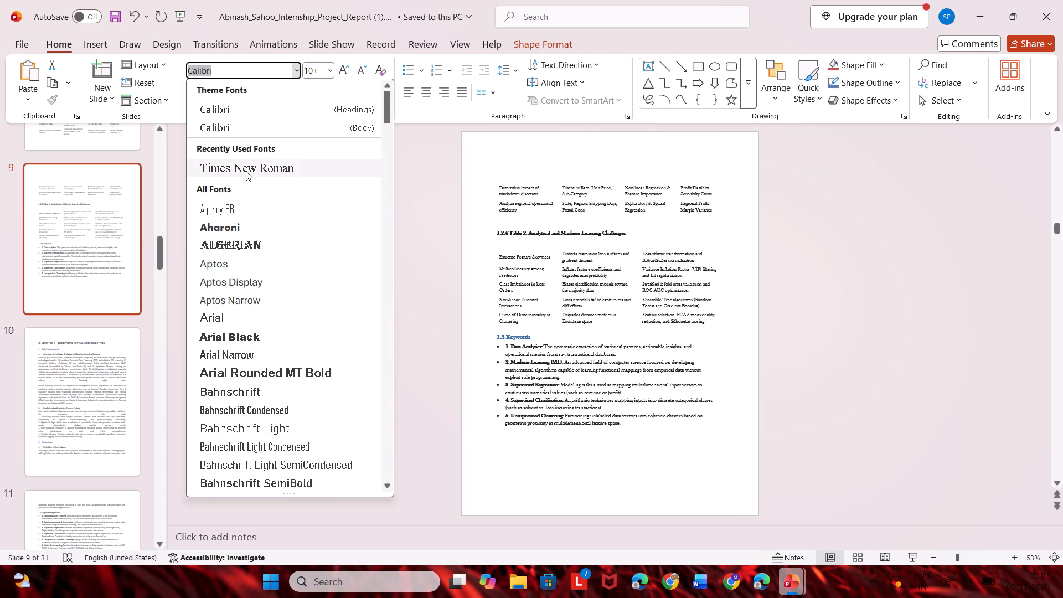
left_click(246, 171)
left_click(367, 260)
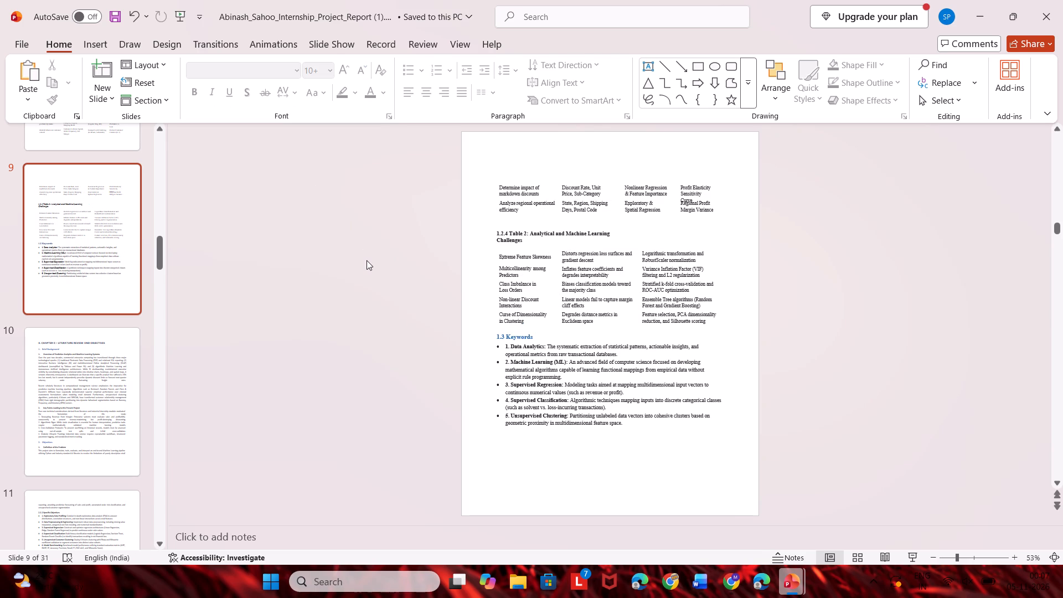
left_click(367, 260)
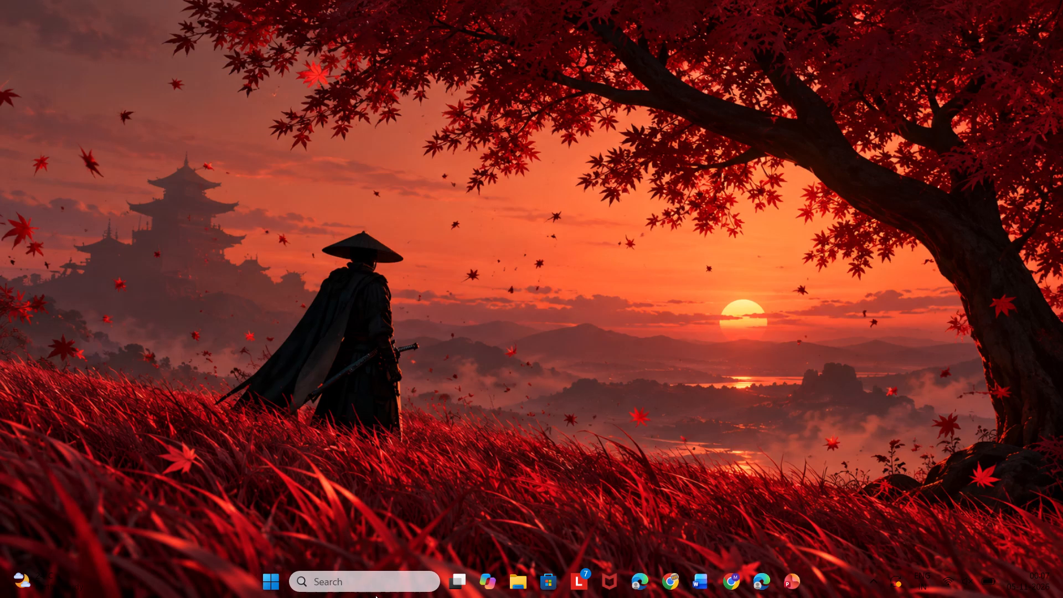
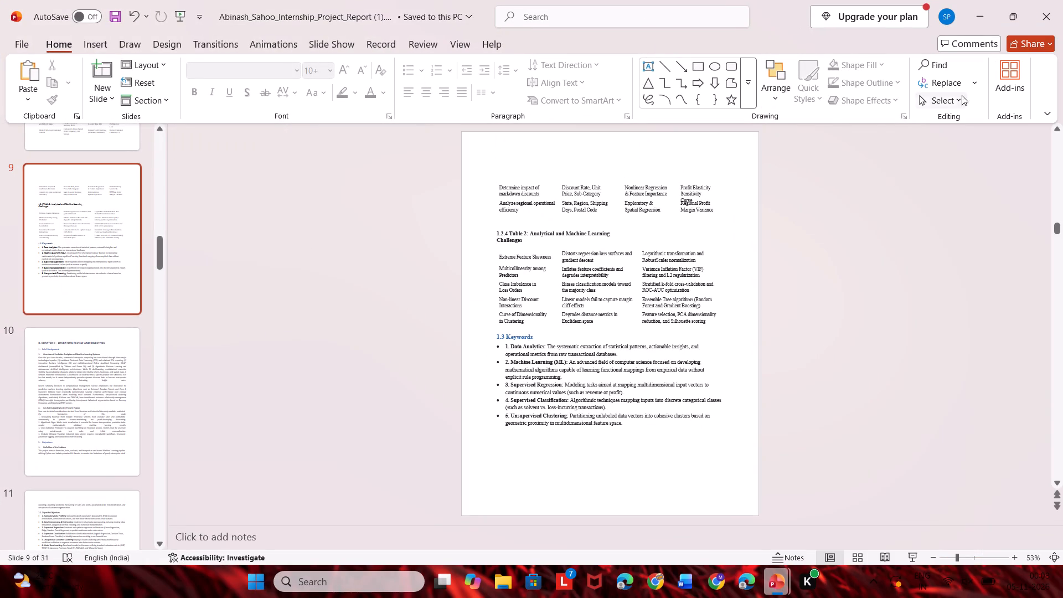
left_click(956, 90)
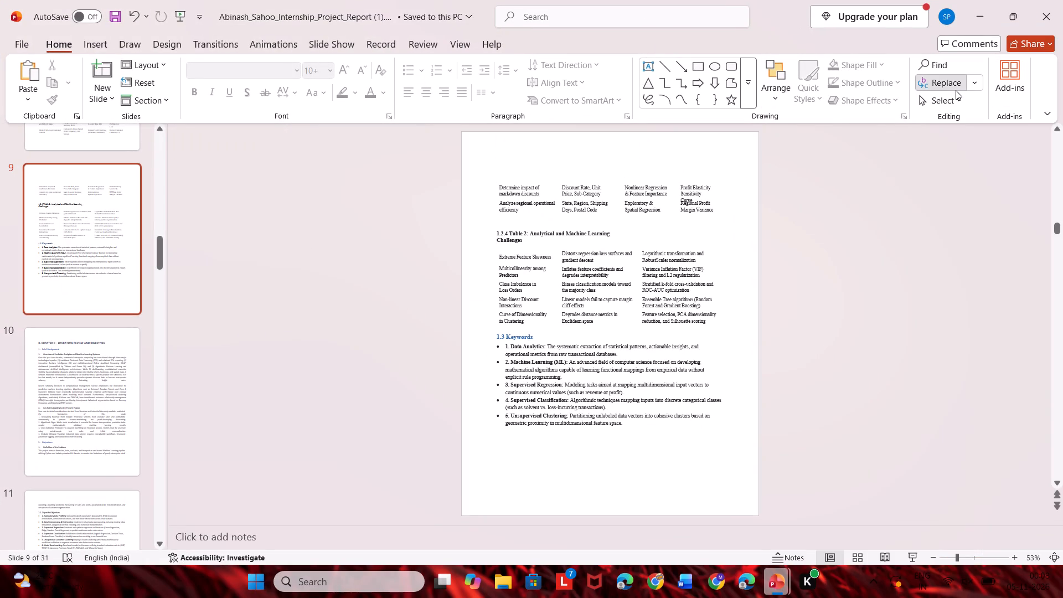
left_click(966, 86)
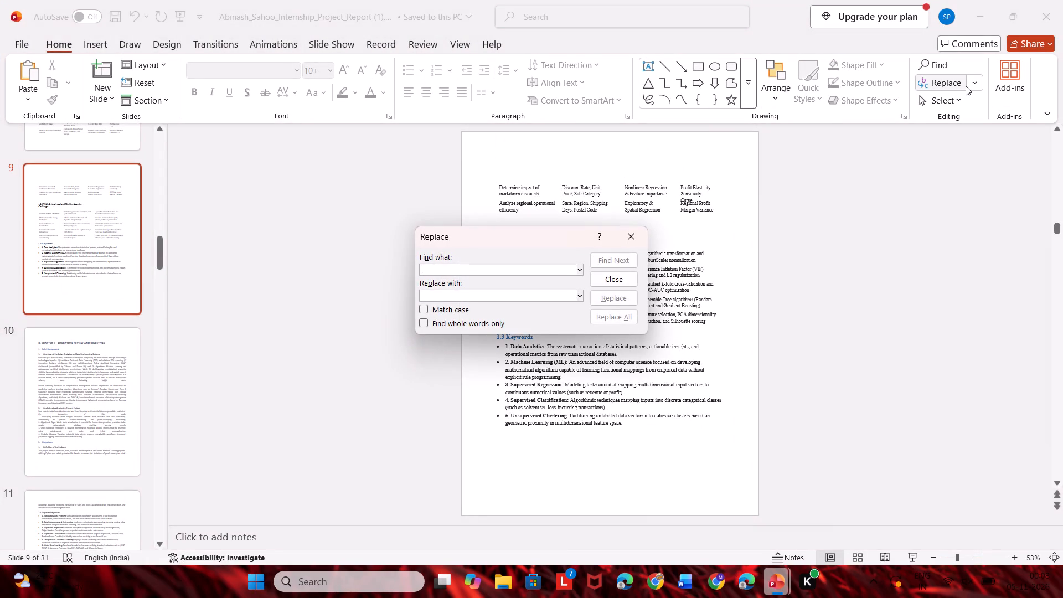
left_click(969, 86)
left_click(968, 123)
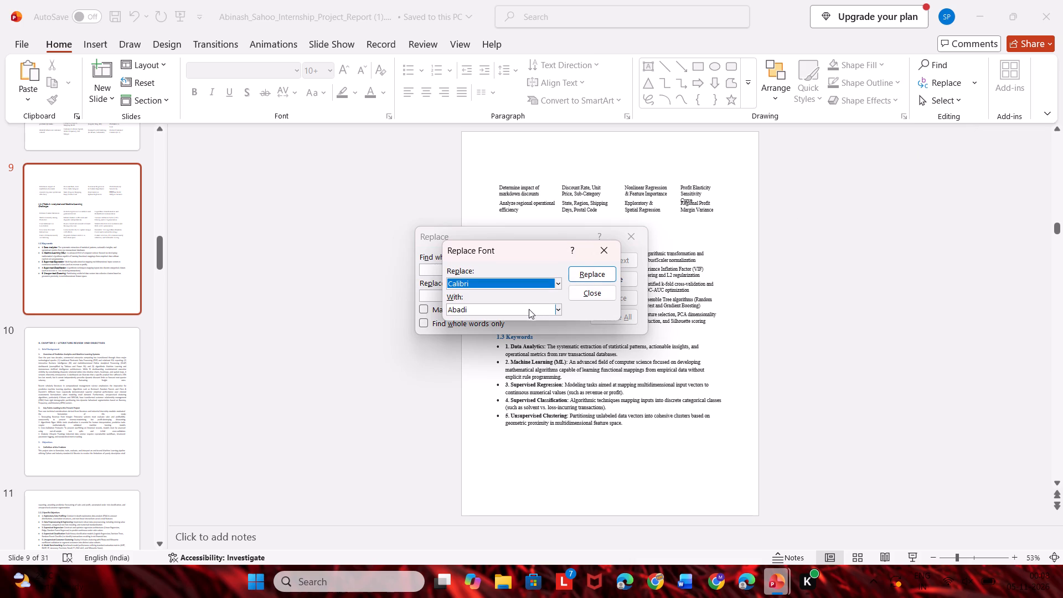
left_click(529, 308)
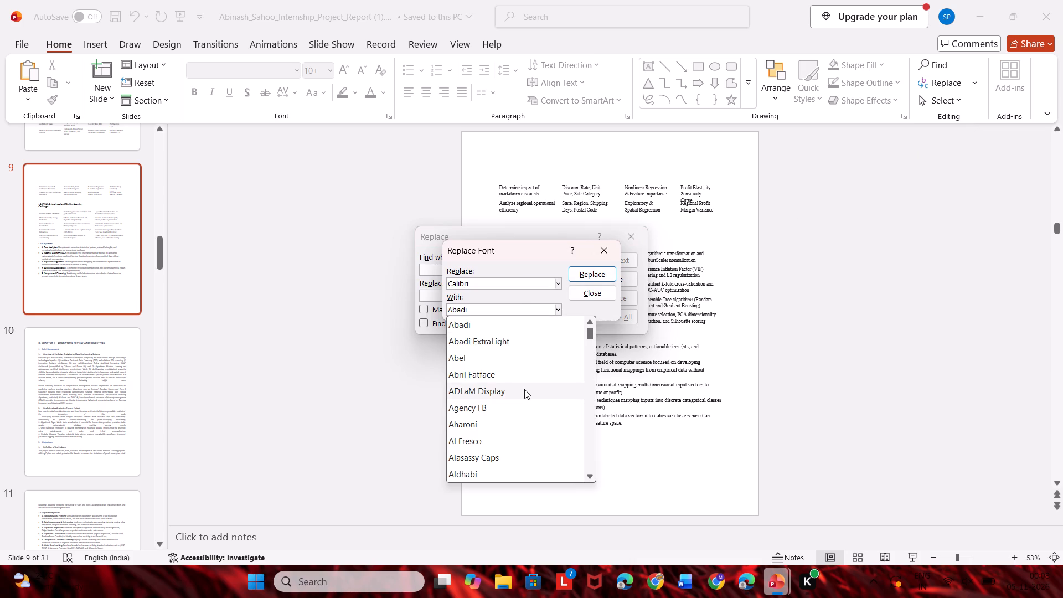
scroll(524, 389, "down", 5)
scroll(524, 389, "down", 19)
scroll(524, 389, "down", 2)
scroll(524, 389, "up", 7)
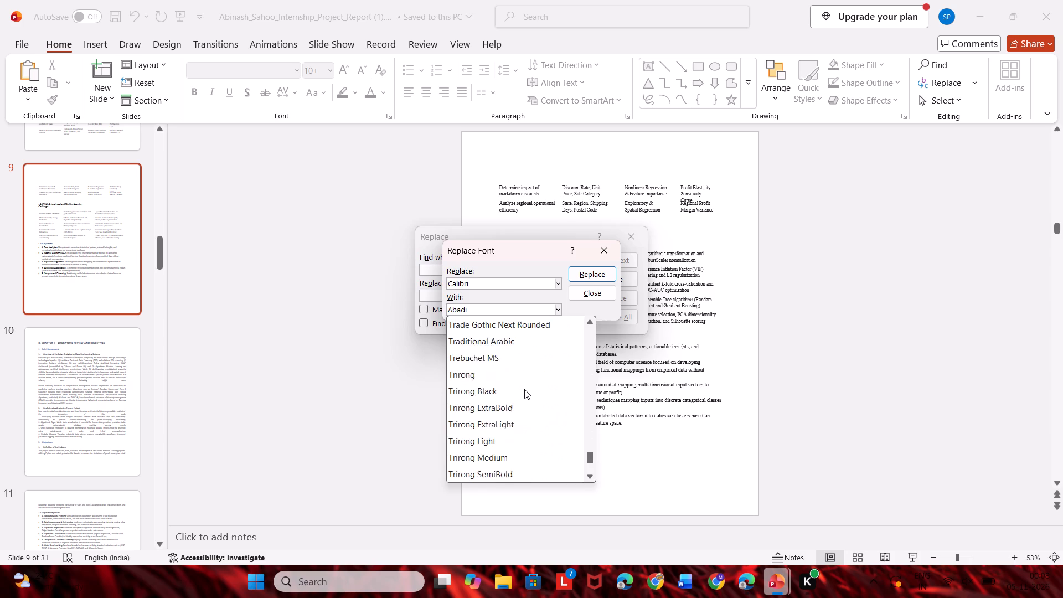
scroll(524, 389, "up", 2)
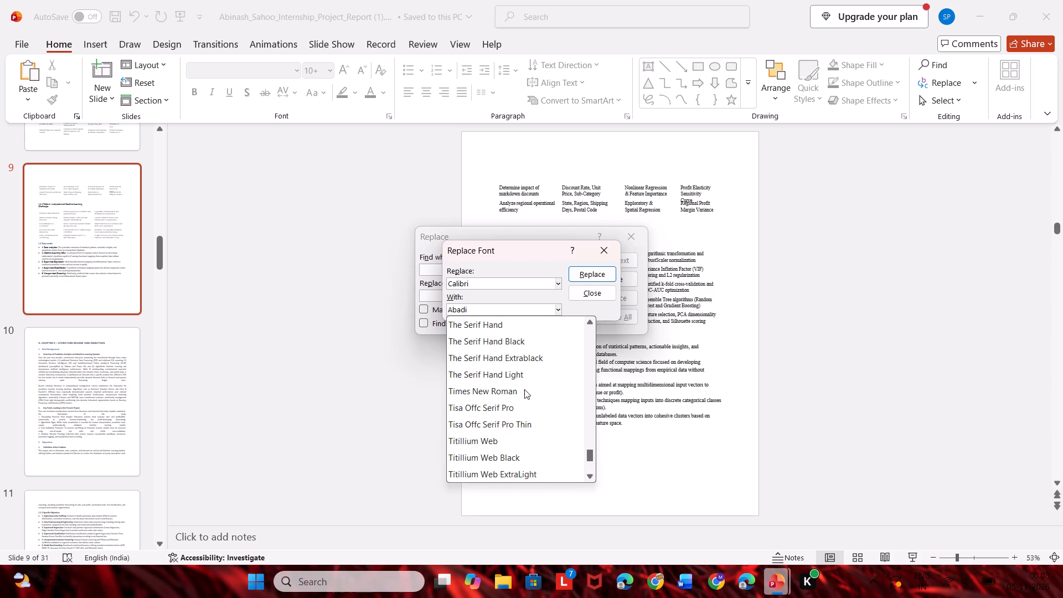
scroll(524, 389, "up", 1)
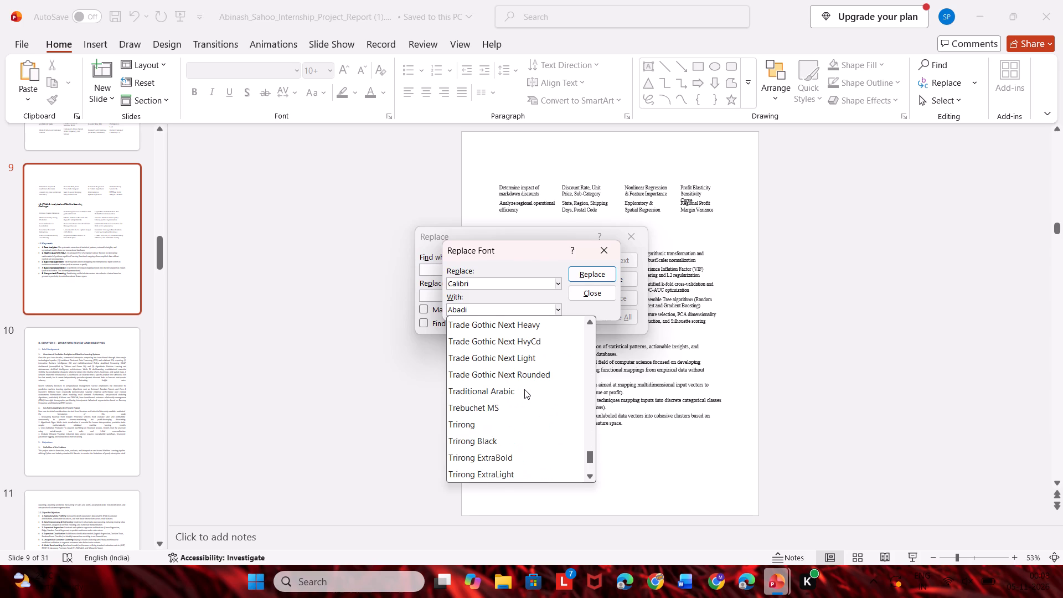
scroll(524, 389, "up", 4)
scroll(524, 389, "down", 1)
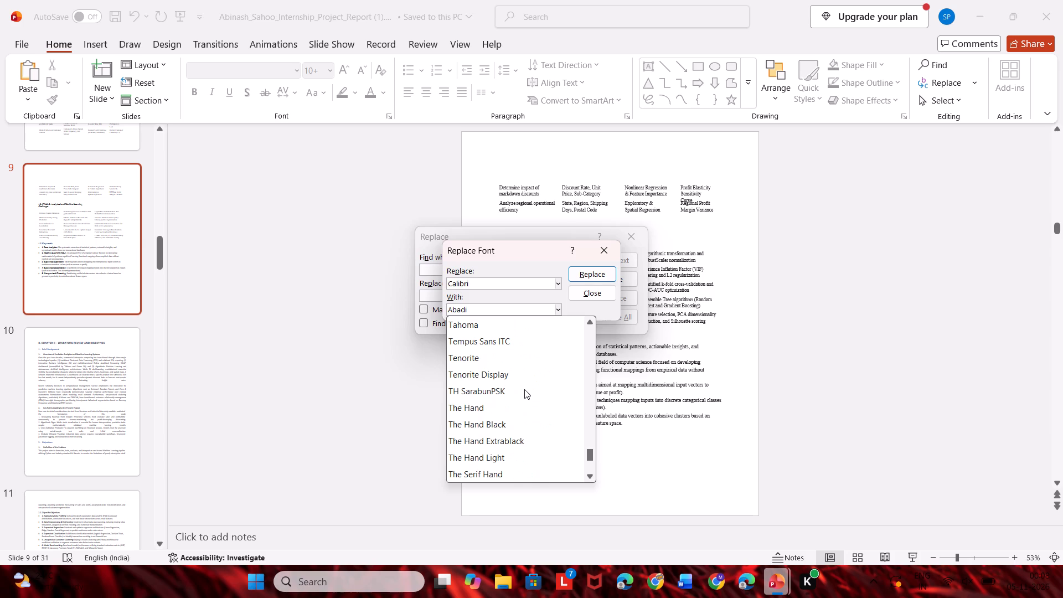
scroll(524, 389, "down", 1)
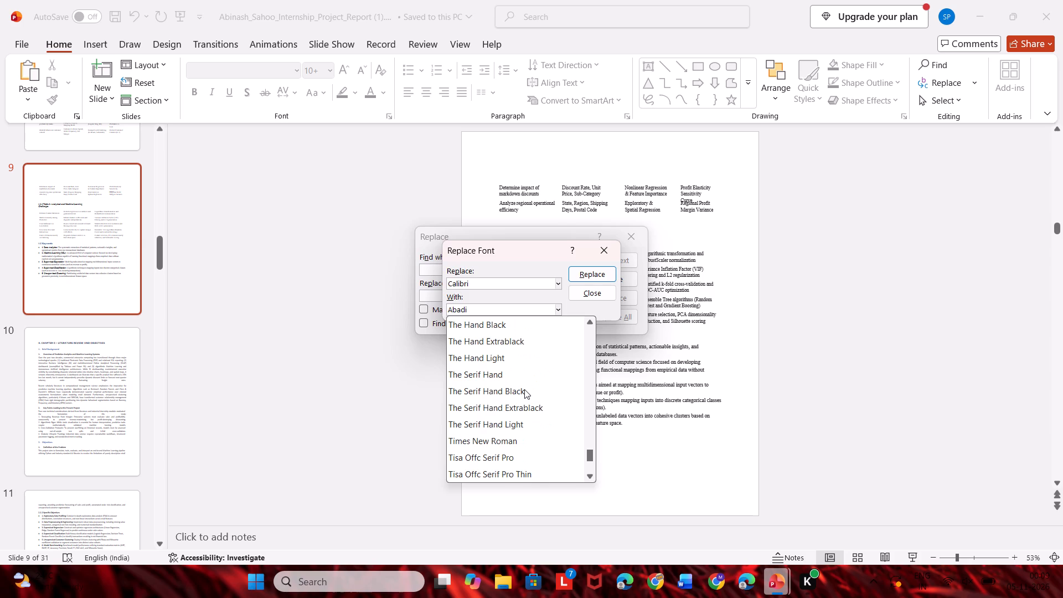
left_click(497, 441)
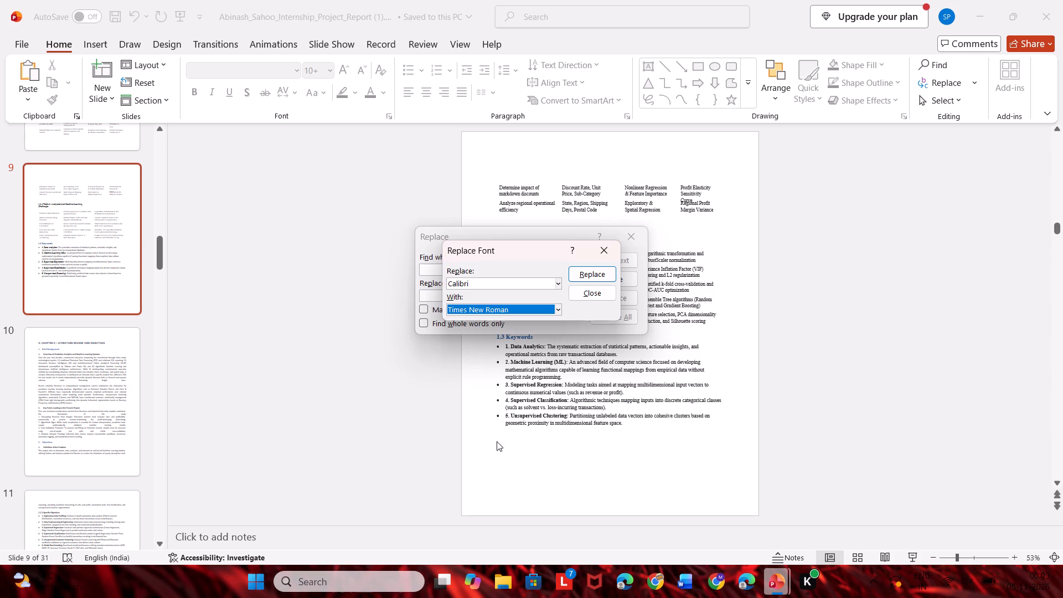
left_click(599, 276)
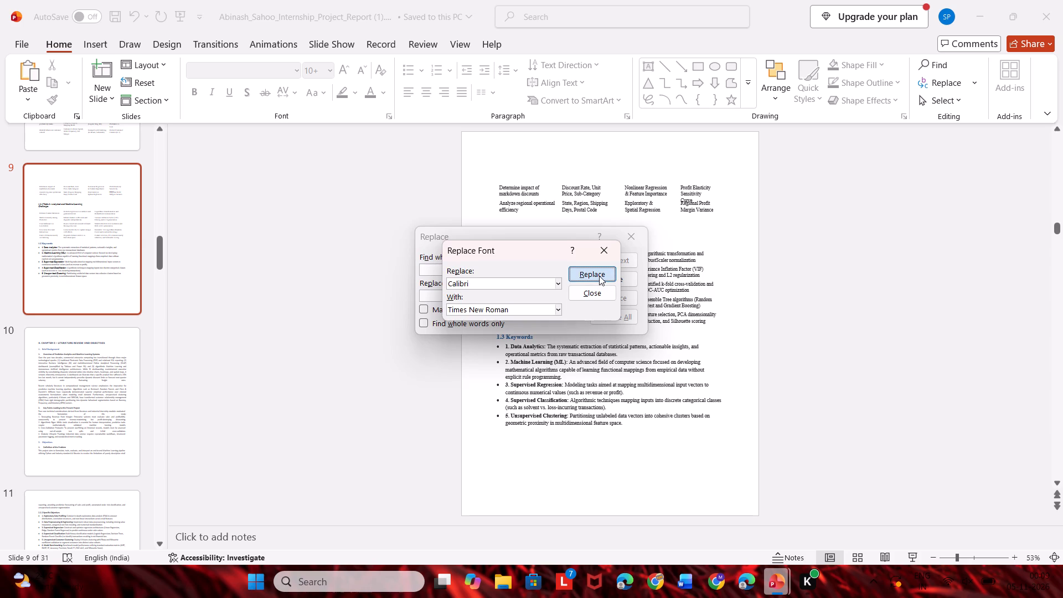
left_click(599, 276)
left_click(599, 276)
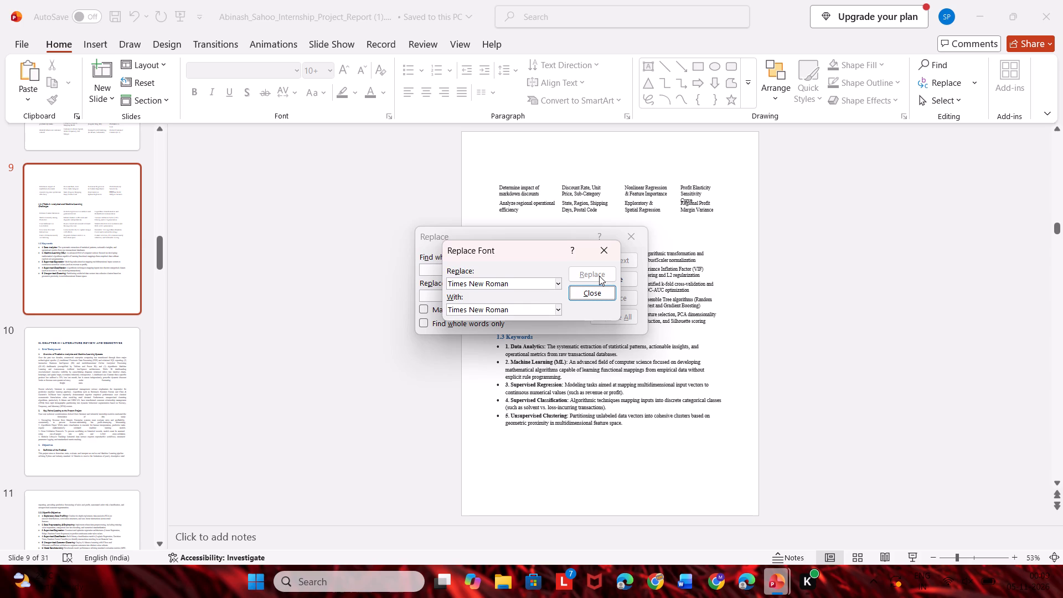
left_click(608, 249)
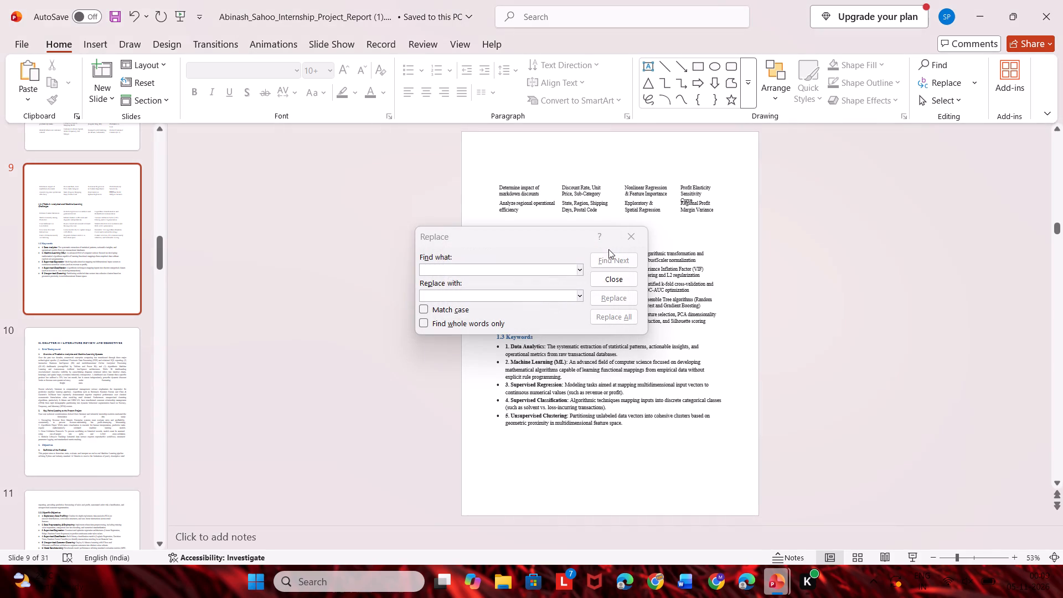
left_click(622, 239)
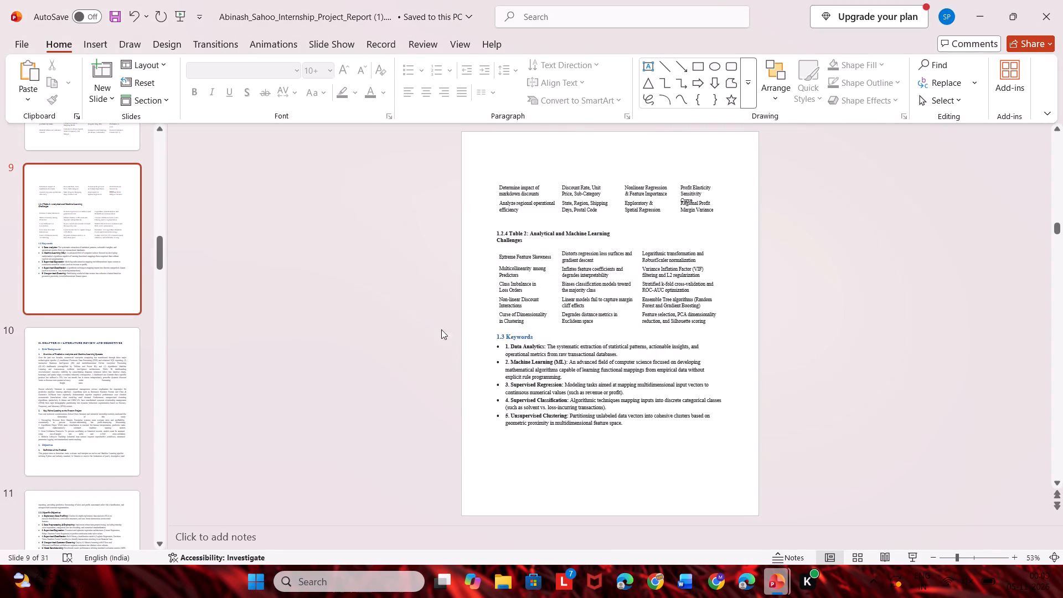
Look through slides 11 to 31 to check their fonts and layout after the font replacement.
left_click(94, 522)
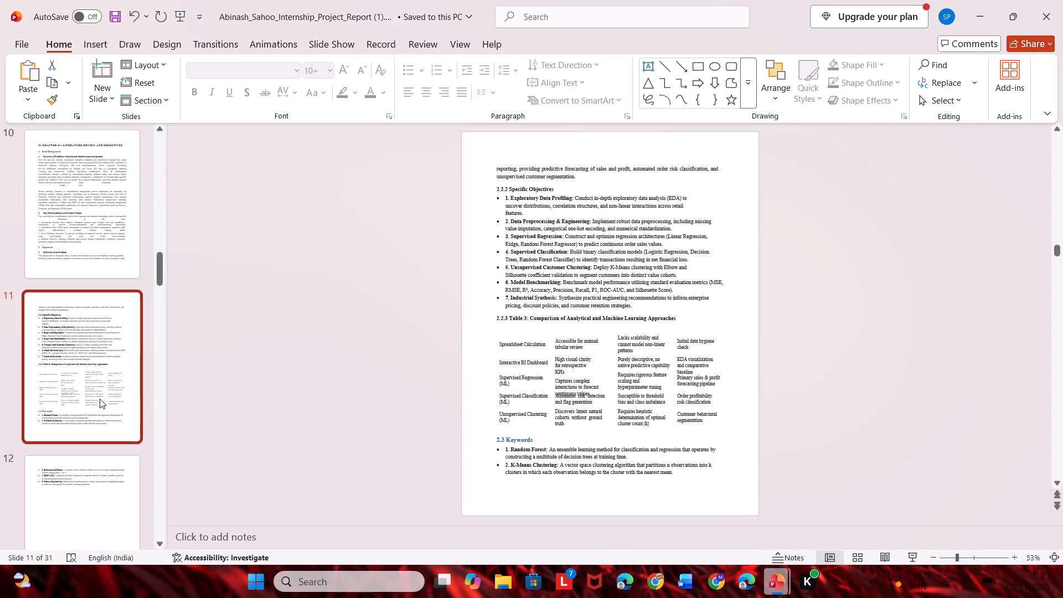
scroll(93, 396, "down", 8)
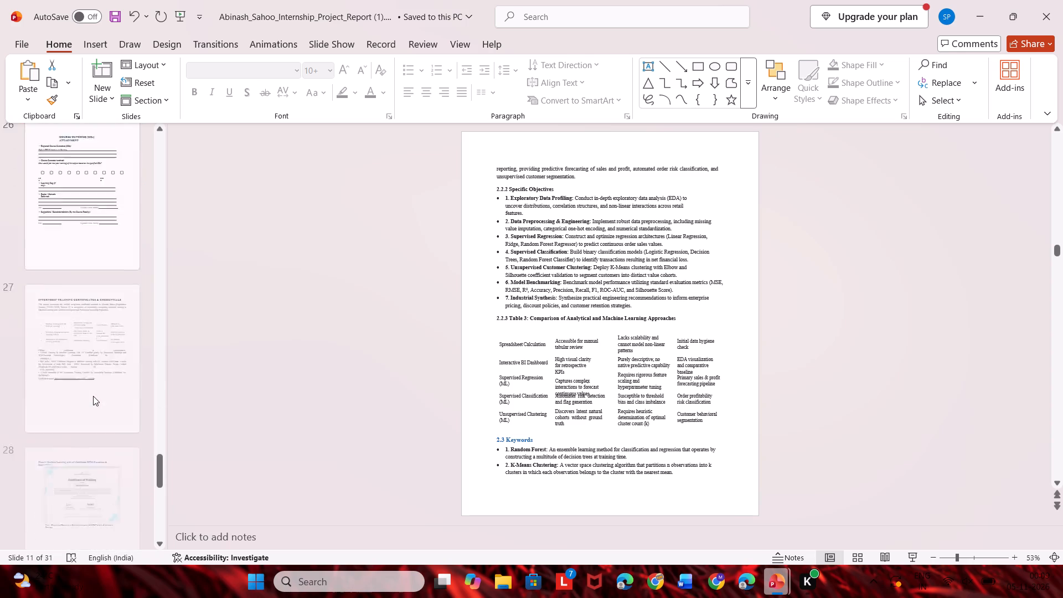
scroll(93, 396, "down", 10)
left_click(101, 465)
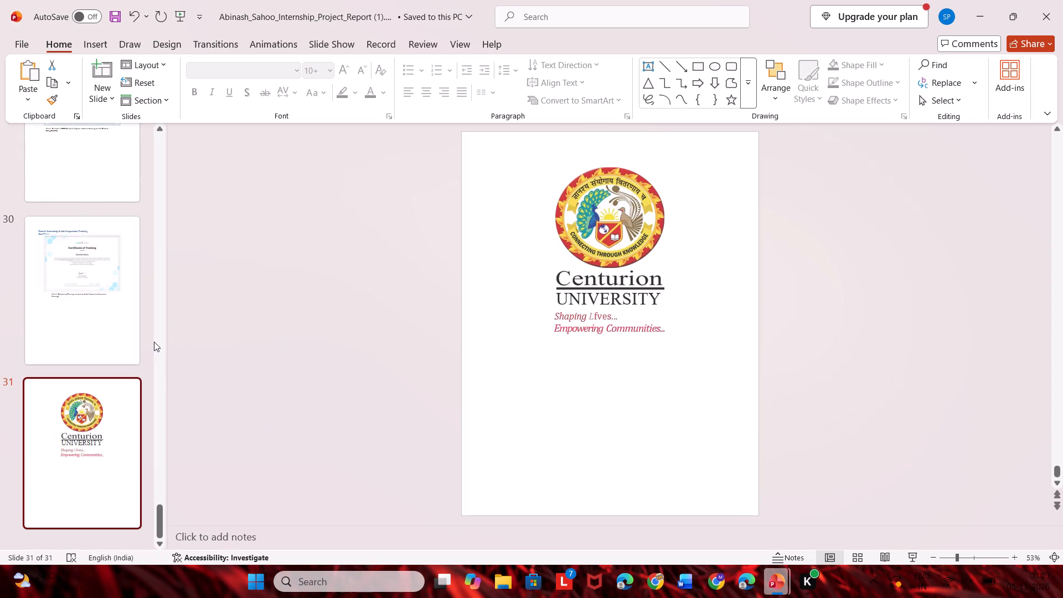
left_click(135, 337)
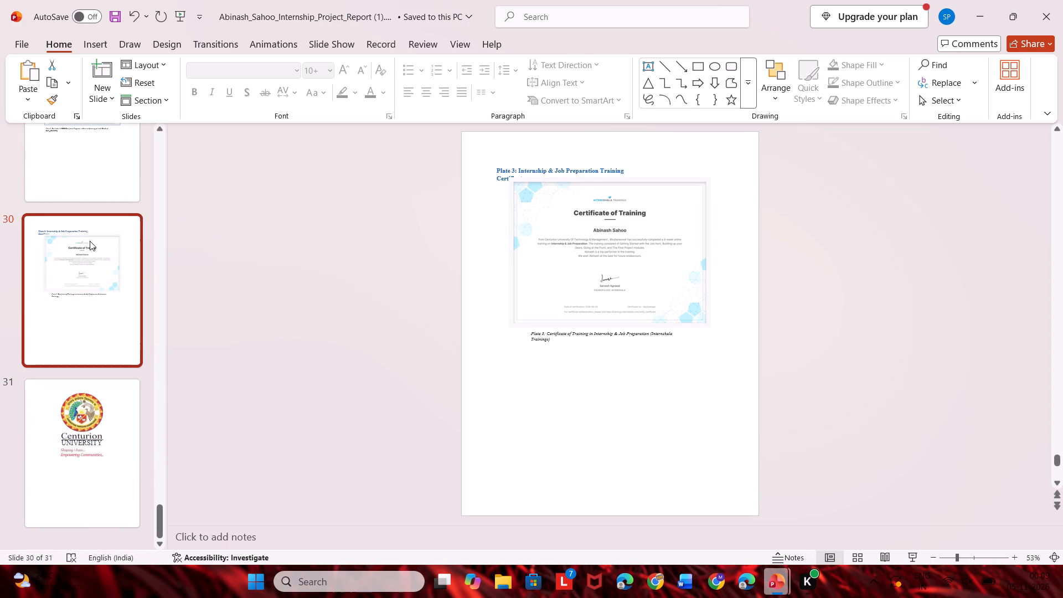
scroll(90, 241, "up", 2)
scroll(88, 379, "down", 1)
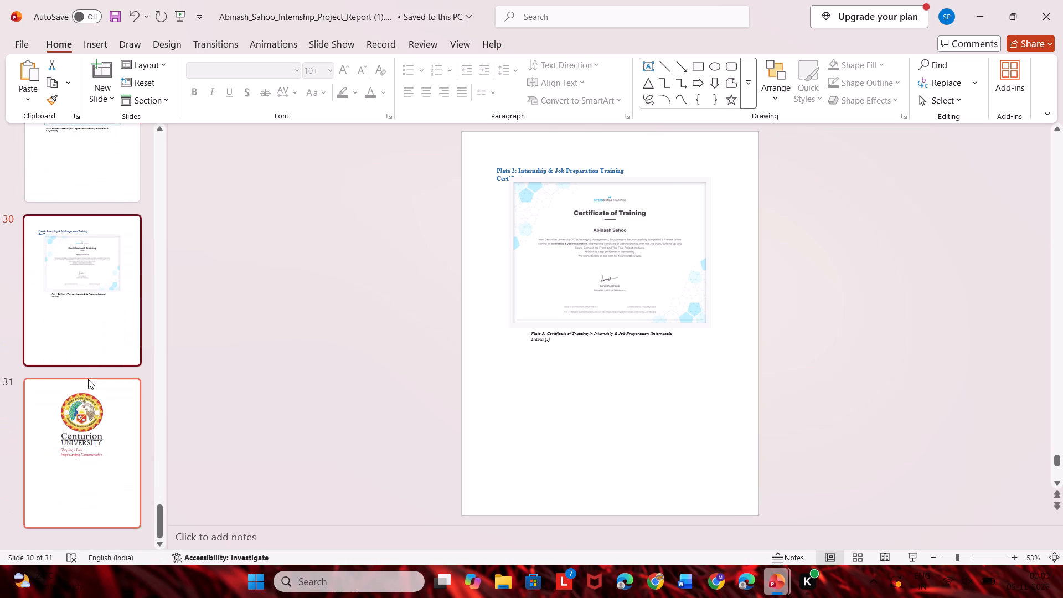
scroll(88, 379, "up", 7)
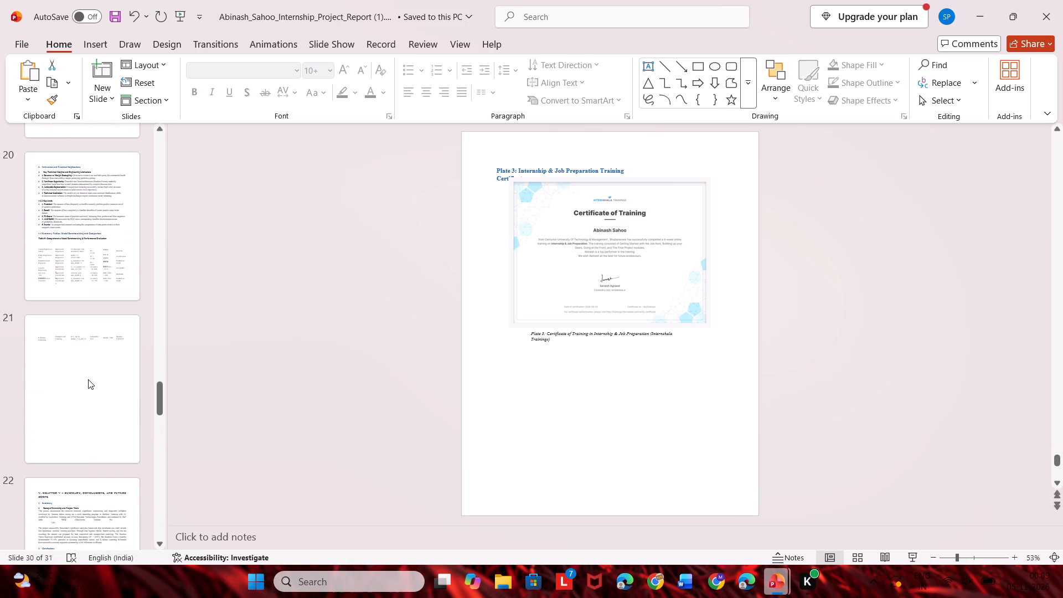
left_click(88, 379)
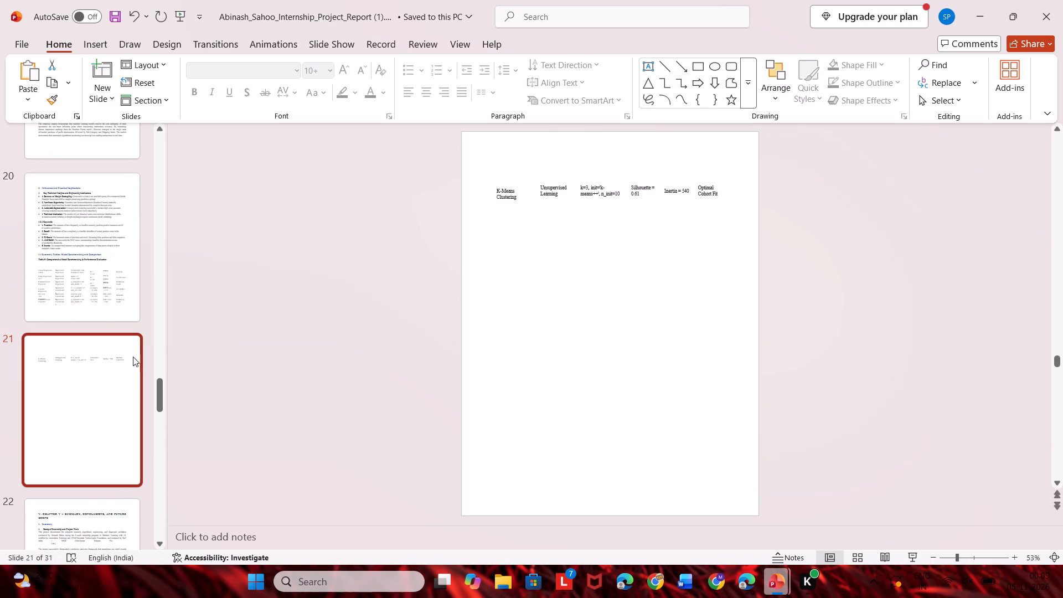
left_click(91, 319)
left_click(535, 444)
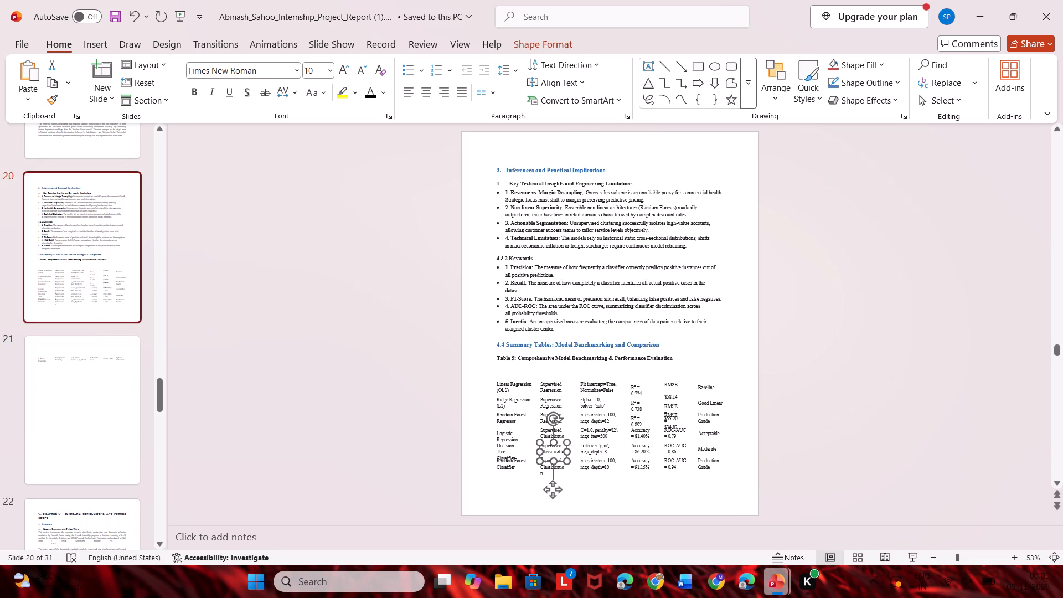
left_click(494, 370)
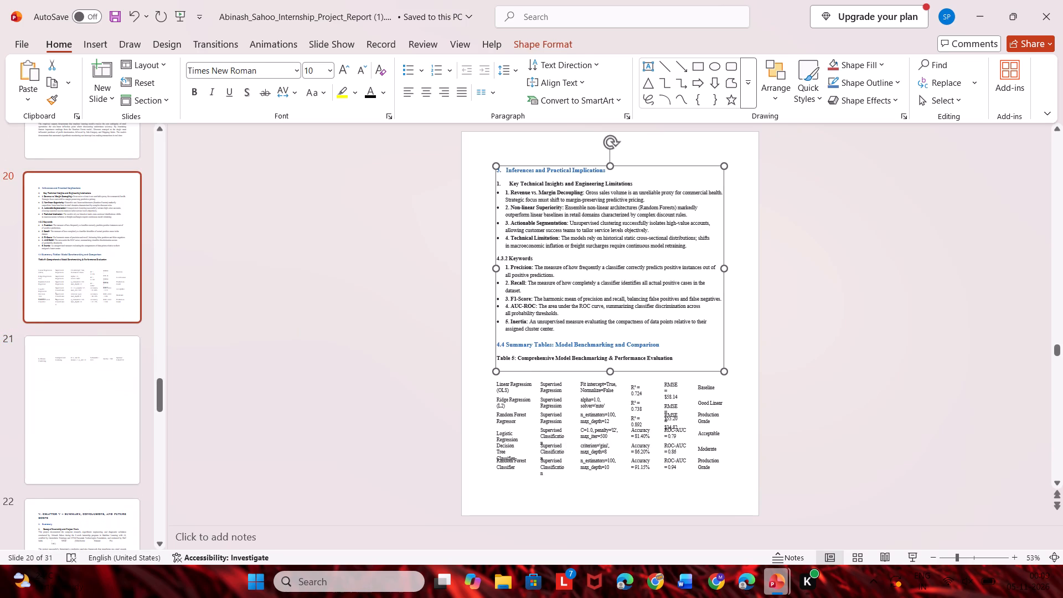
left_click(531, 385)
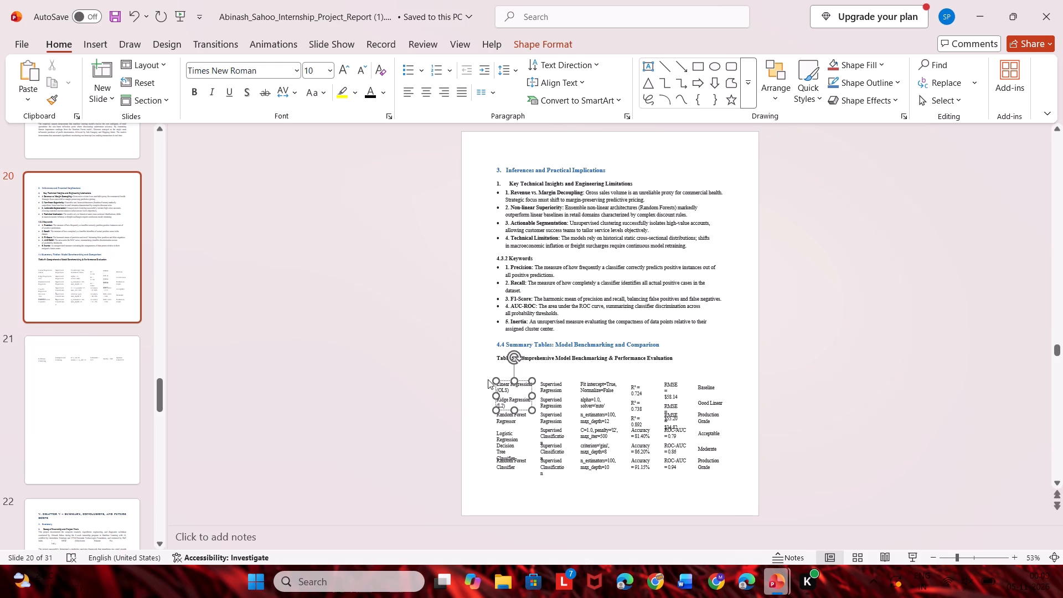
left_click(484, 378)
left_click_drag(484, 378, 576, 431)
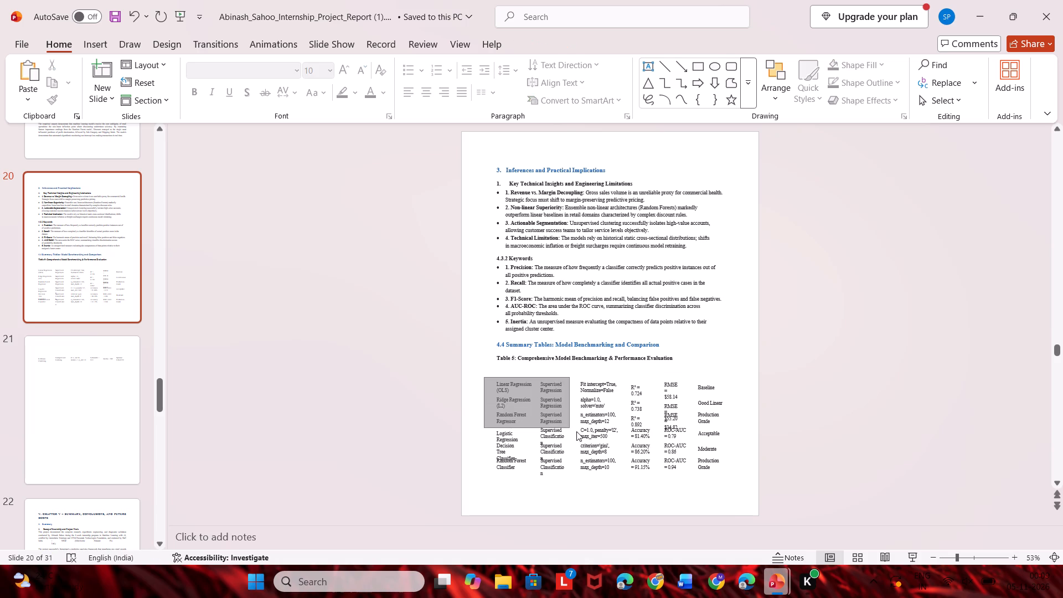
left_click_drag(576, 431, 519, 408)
Delete slide 21, which holds only the leftover K-Means Clustering table row.
left_click(129, 394)
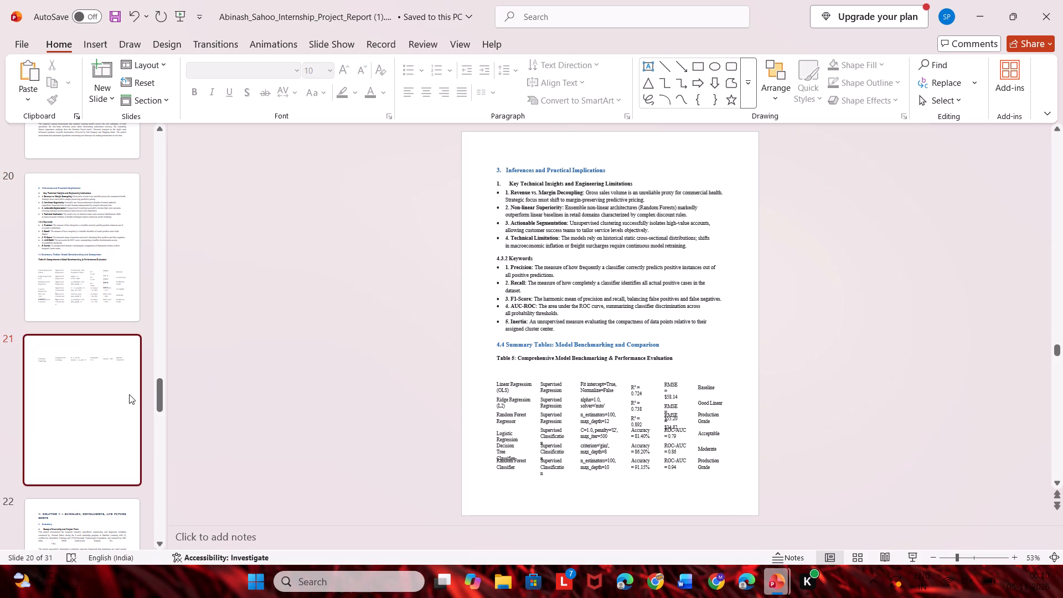
key("BackSpace")
Move the Skill India & NSDC certificate picture on slide 28 slightly down and left, clear of its heading.
scroll(129, 394, "down", 5)
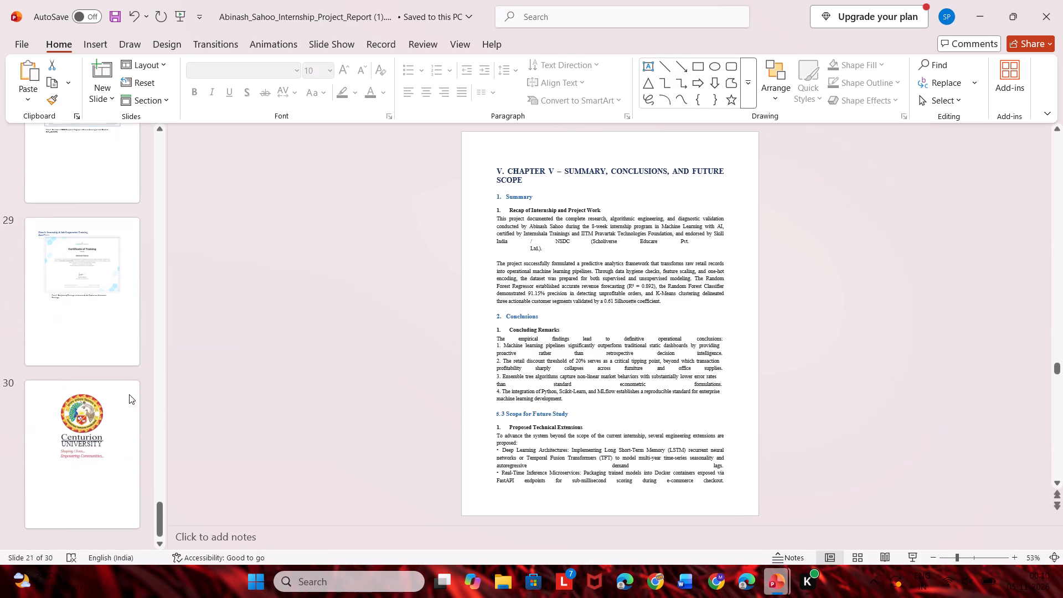
scroll(107, 319, "up", 1)
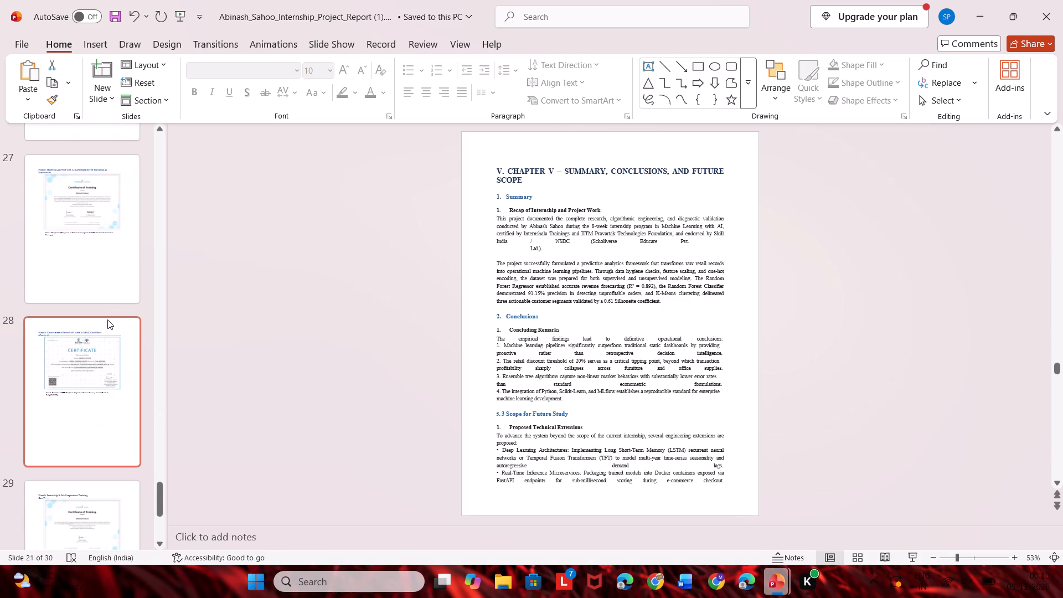
scroll(107, 319, "up", 1)
left_click(101, 491)
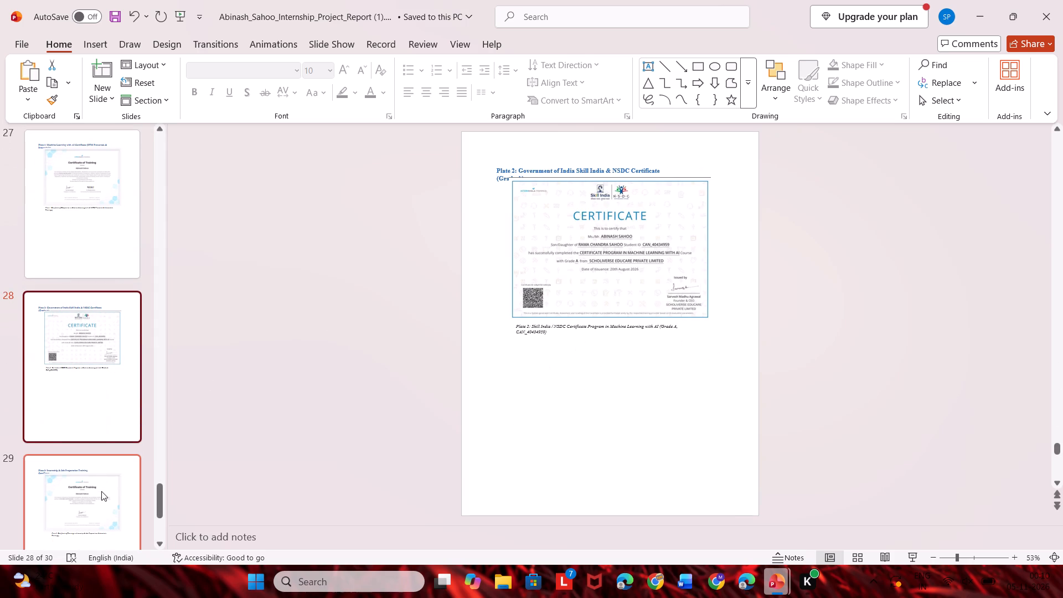
left_click(548, 301)
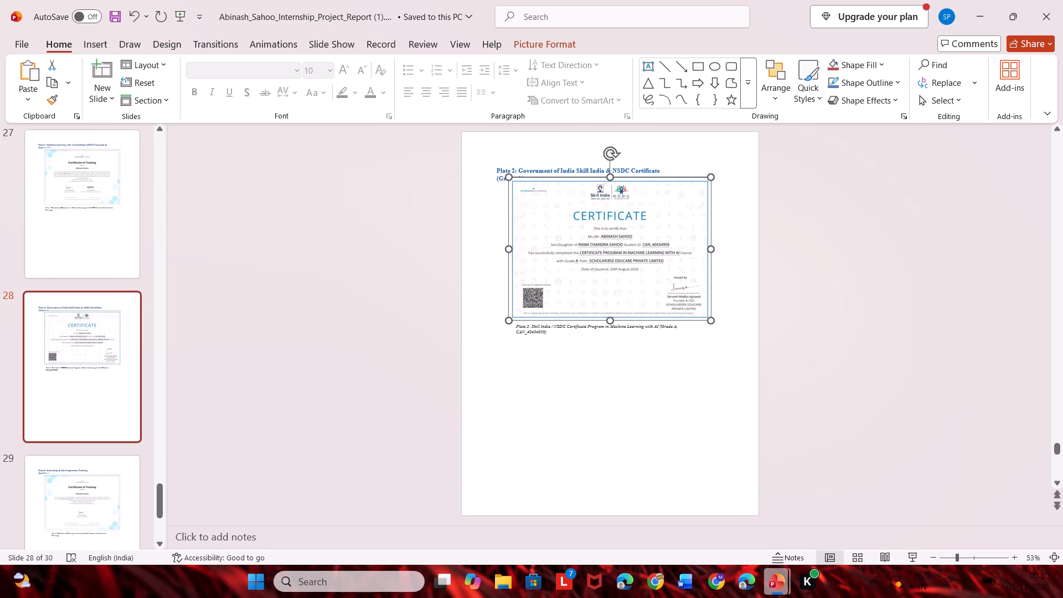
left_click_drag(548, 301, 542, 302)
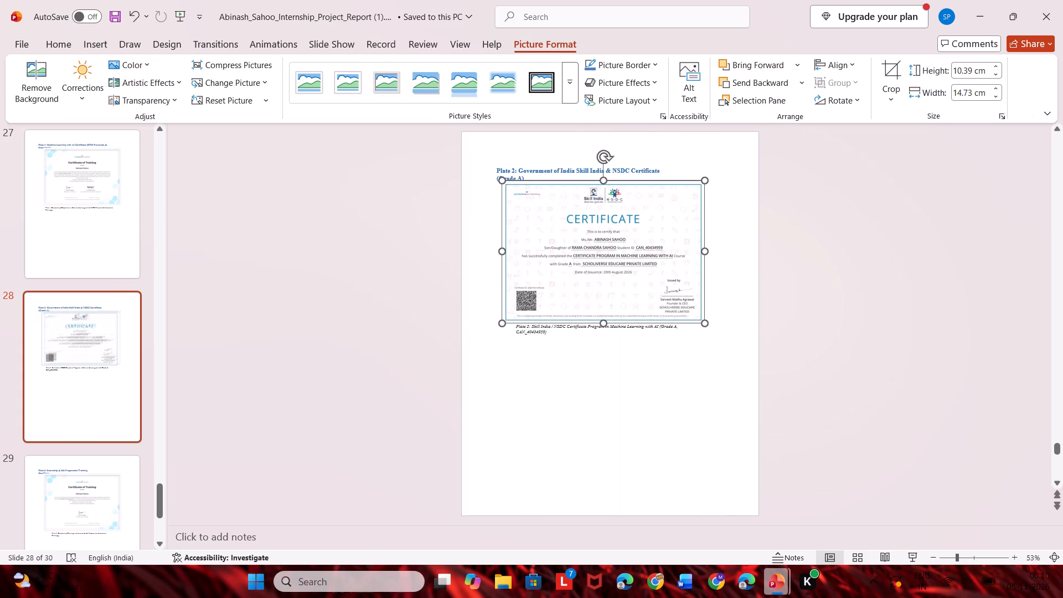
Move the Plate 2 caption on slide 28 slightly down and left below the certificate, and make it bold.
left_click(543, 327)
left_click_drag(550, 334, 547, 344)
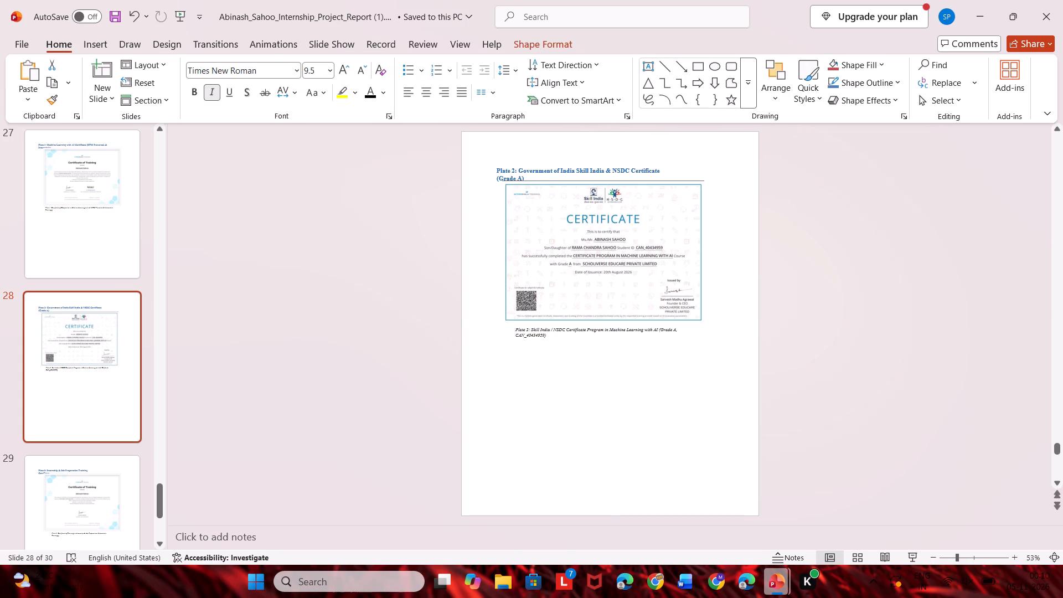
left_click_drag(547, 344, 544, 345)
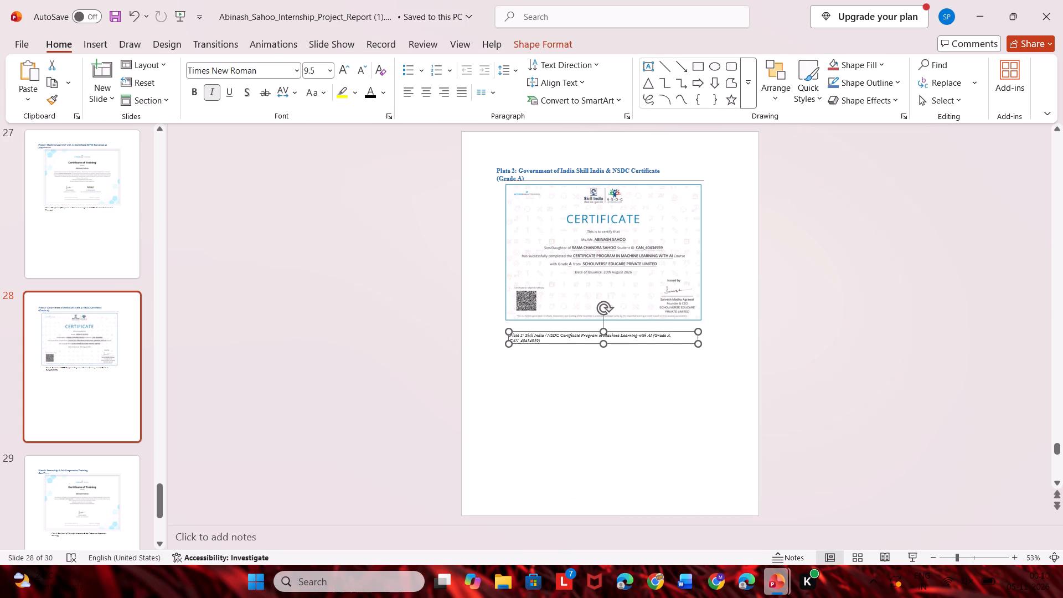
left_click(545, 329)
left_click(192, 86)
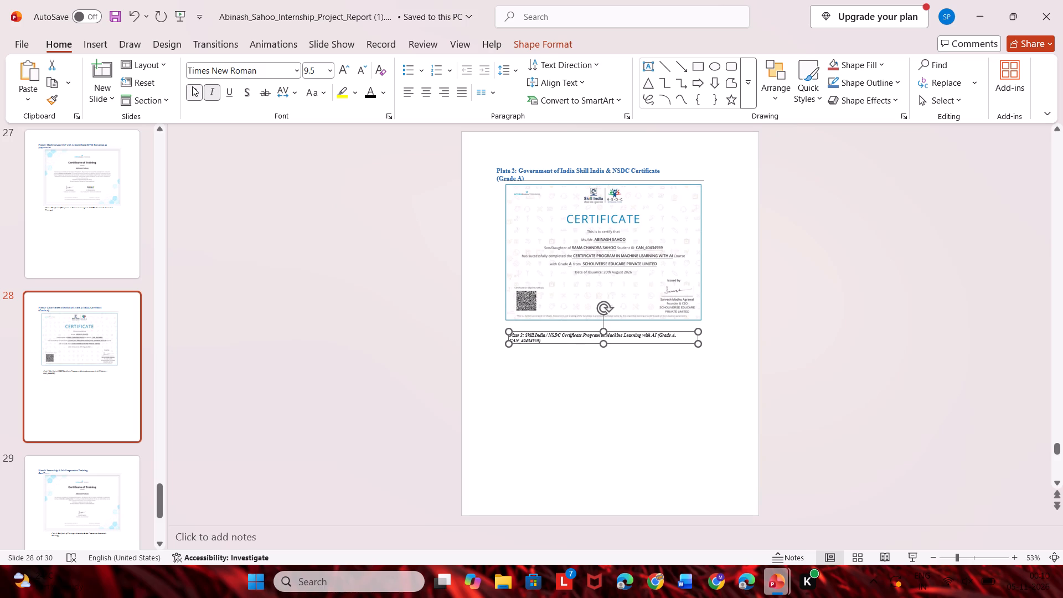
Reposition the certificate picture on slide 28 further down and left, between the two-line heading and the caption.
left_click_drag(603, 225, 602, 233)
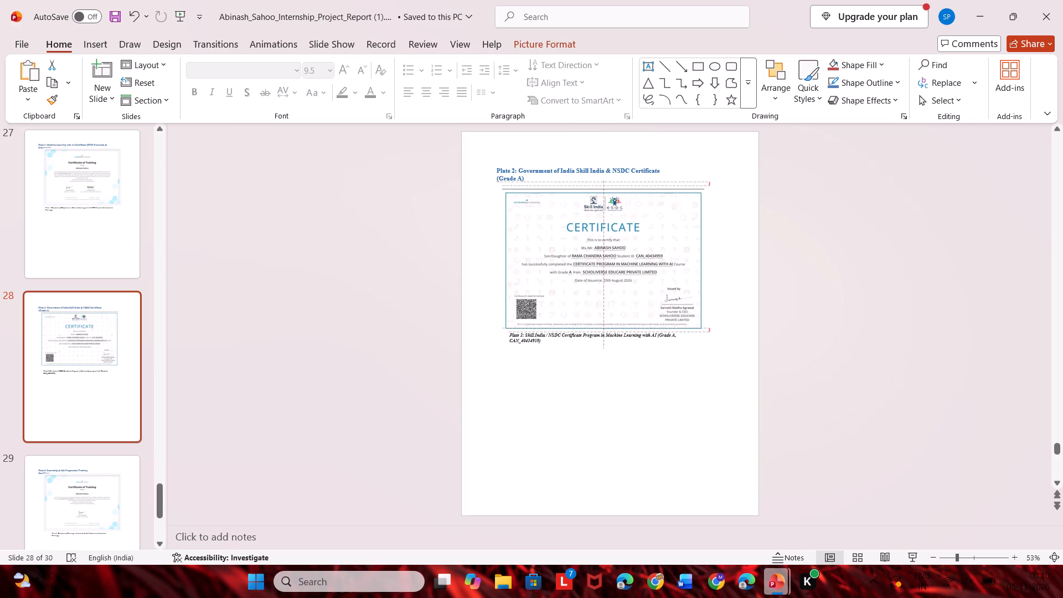
left_click_drag(602, 233, 598, 230)
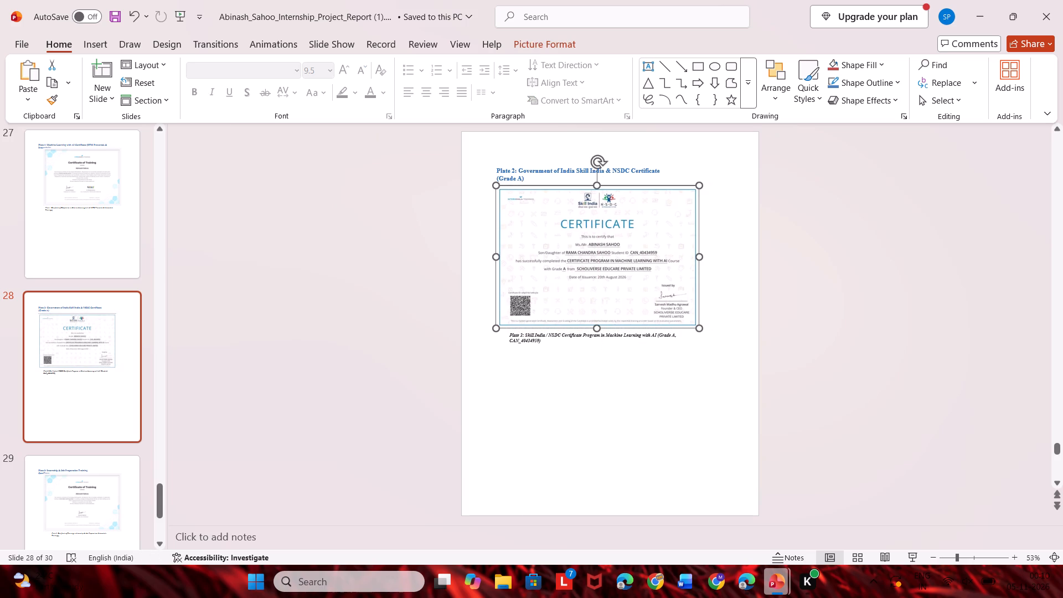
left_click(383, 272)
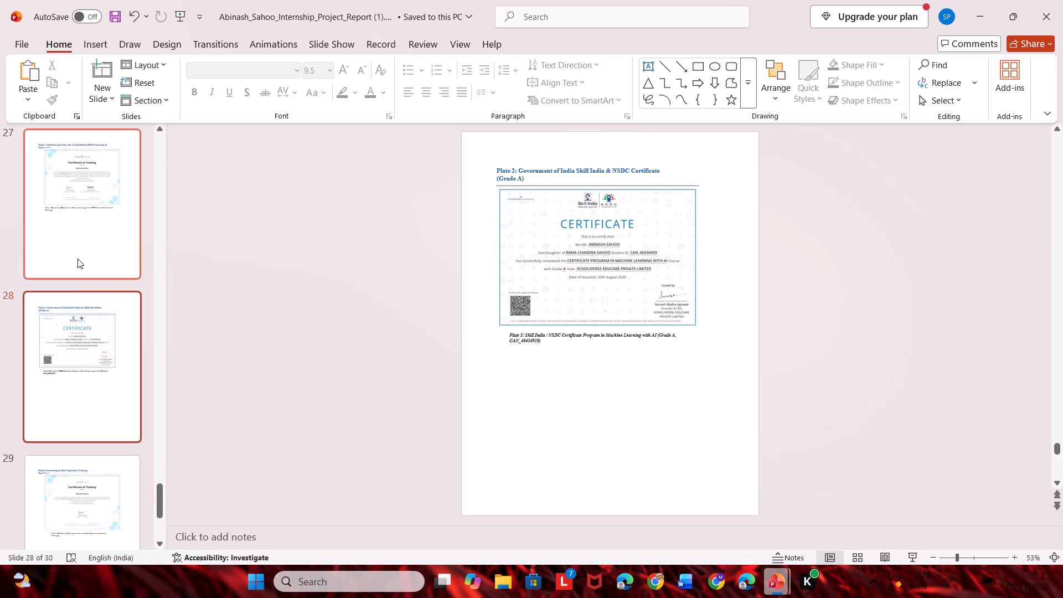
Move the Plate 1 caption on slide 27 slightly lower and make it bold.
left_click(78, 259)
left_click(542, 338)
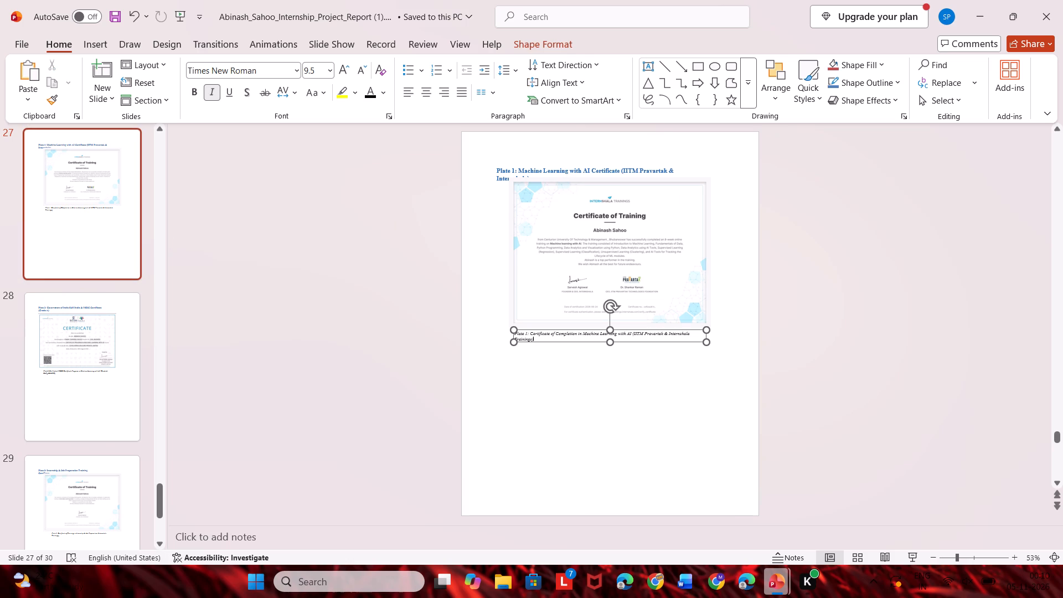
right_click_drag(540, 343, 539, 353)
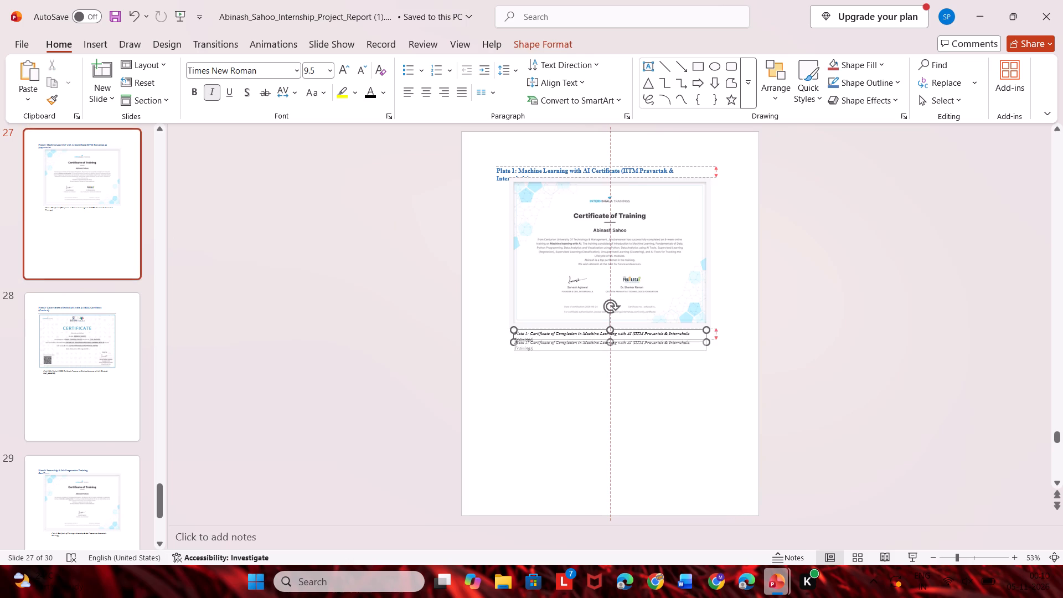
right_click_drag(539, 353, 539, 354)
left_click(564, 359)
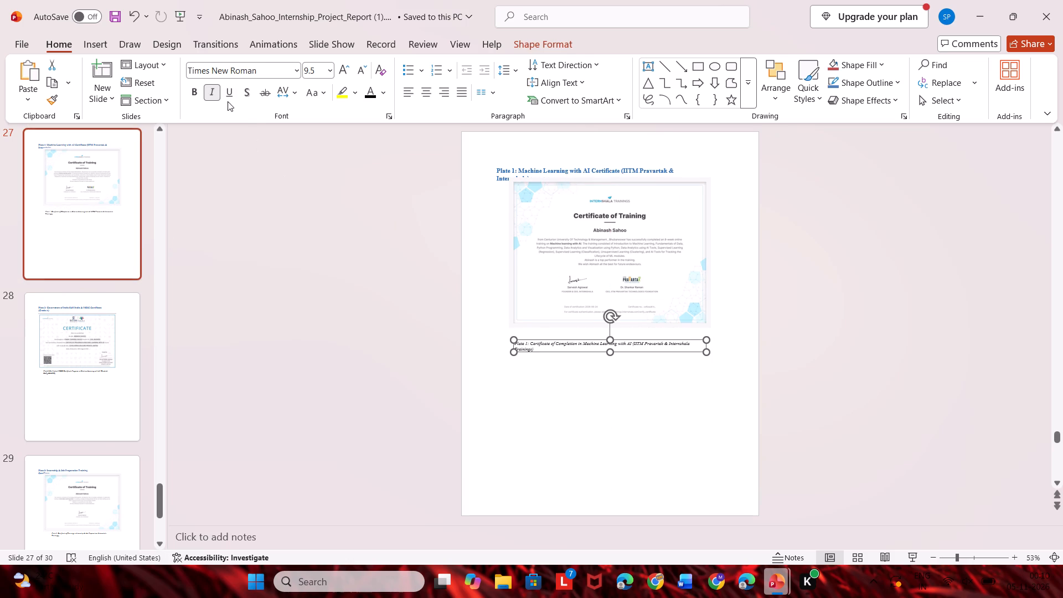
left_click(196, 89)
Move the Certificate of Training picture on slide 27 slightly down and left, clear of its heading.
left_click_drag(554, 213, 551, 219)
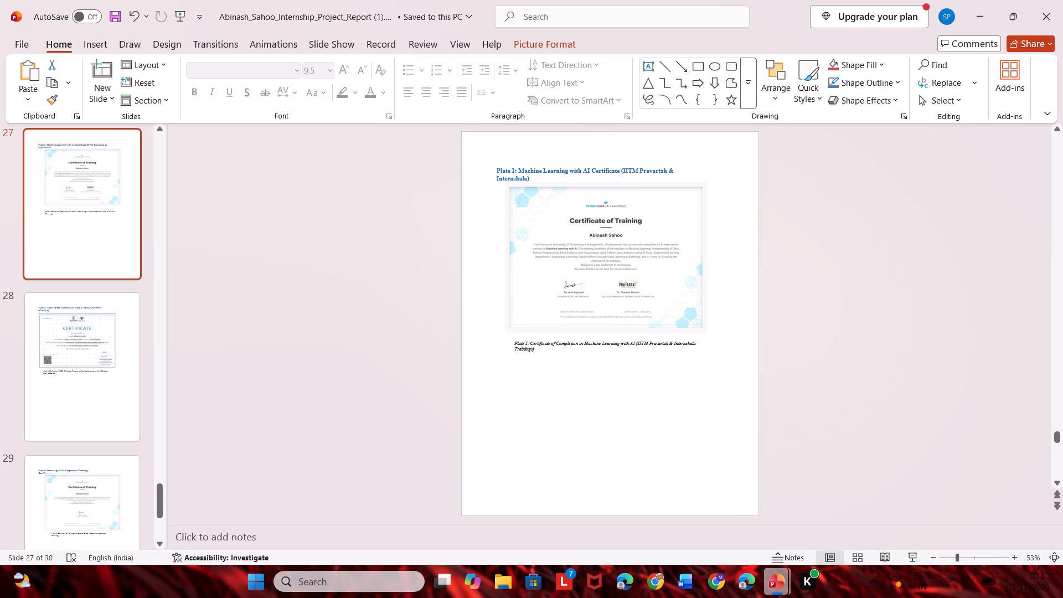
left_click_drag(551, 219, 551, 219)
left_click(328, 218)
Delete slide 25, the form page with checkboxes and blank lines before the Internship Training Certificates slide.
scroll(72, 202, "up", 1)
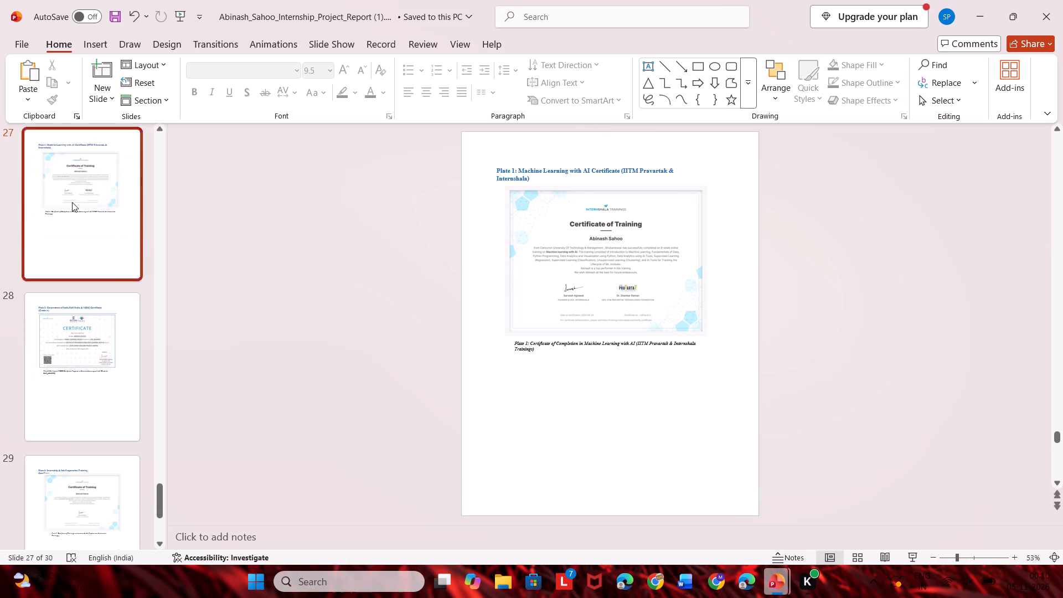
scroll(72, 202, "up", 1)
left_click(82, 426)
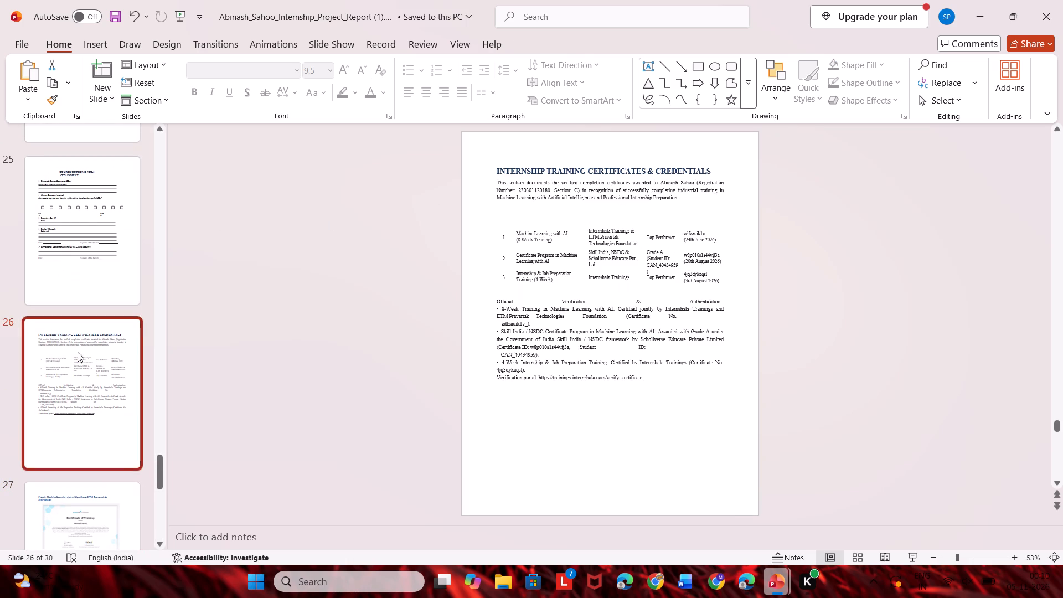
scroll(128, 398, "down", 1)
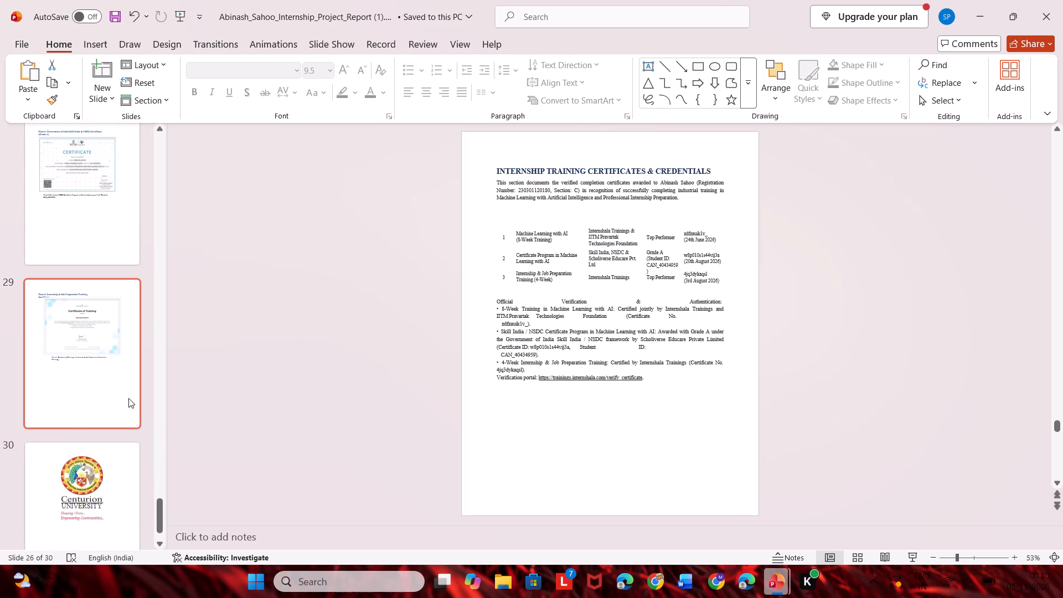
scroll(128, 398, "down", 1)
scroll(128, 398, "up", 1)
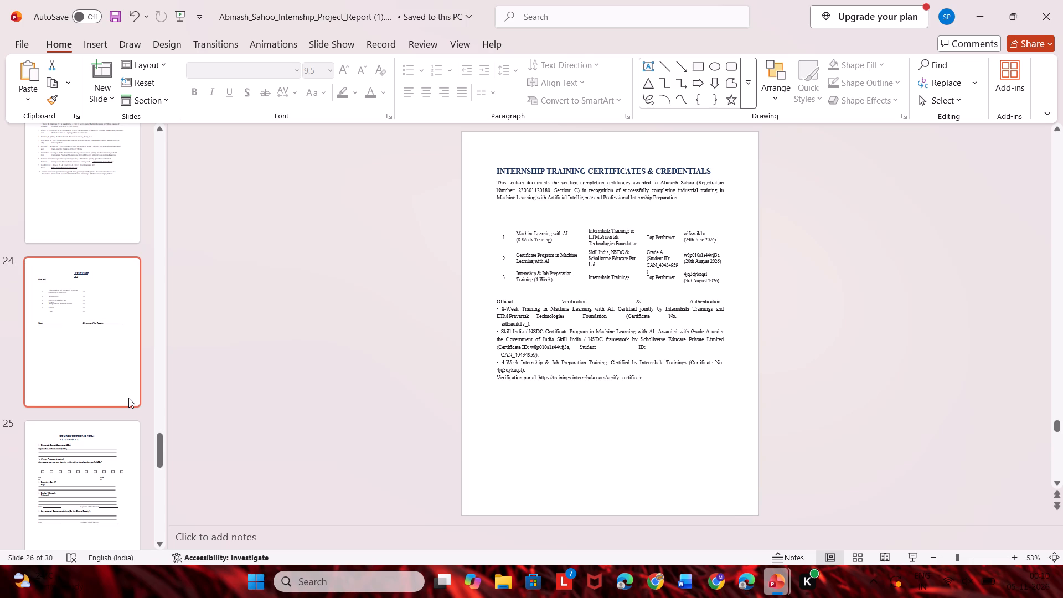
scroll(128, 398, "up", 1)
left_click(126, 437)
key("BackSpace")
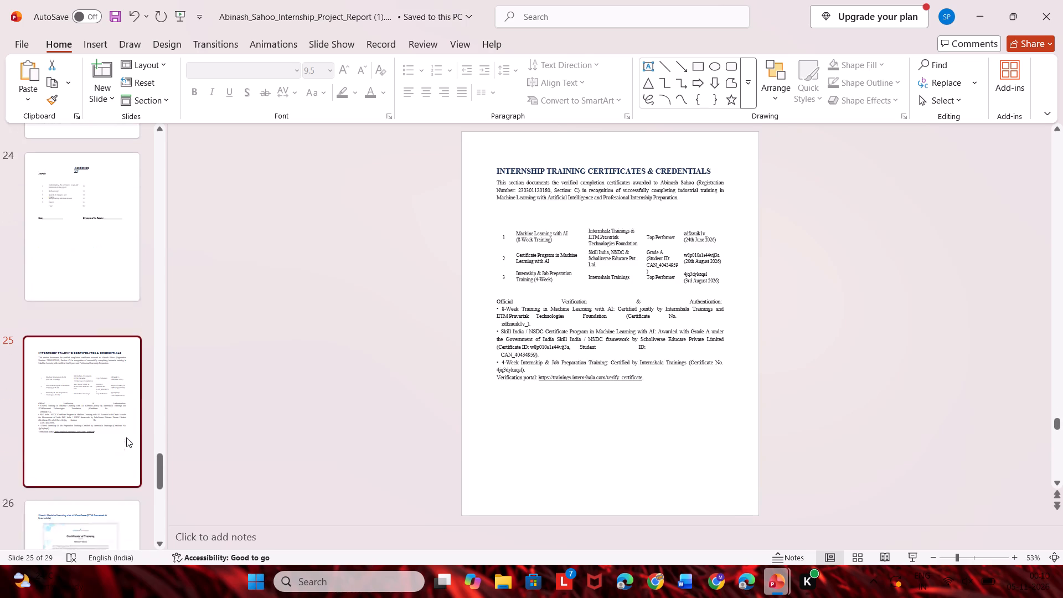
Delete slide 24, the Assessment page with the internal marks table.
left_click(97, 241)
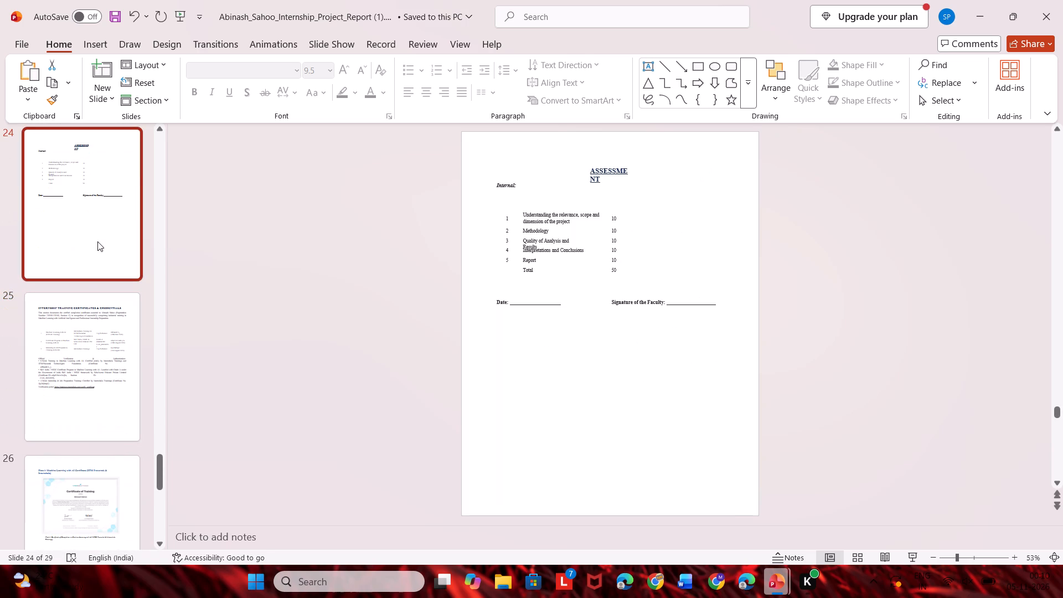
key("BackSpace")
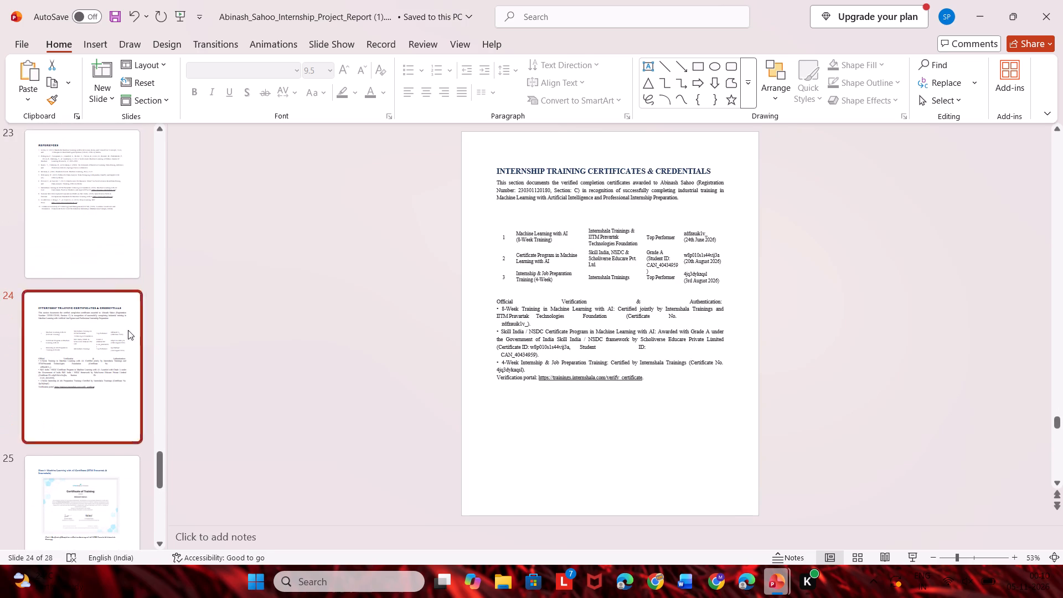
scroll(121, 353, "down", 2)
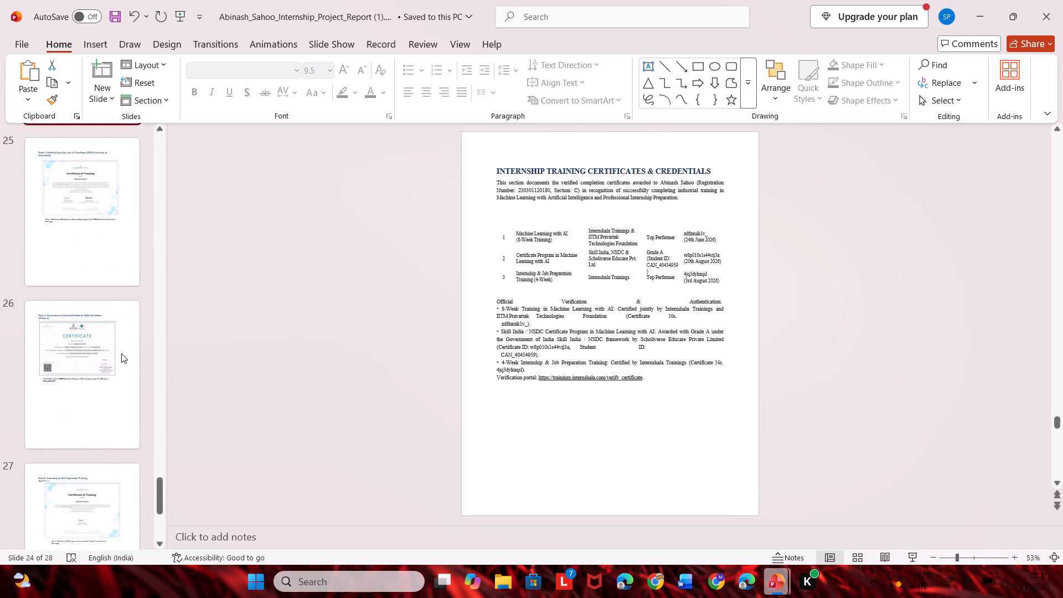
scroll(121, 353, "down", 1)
Review the Internship Training Certificates slide and the certificate plate slides after it, through the end of the presentation.
scroll(119, 297, "right", 1)
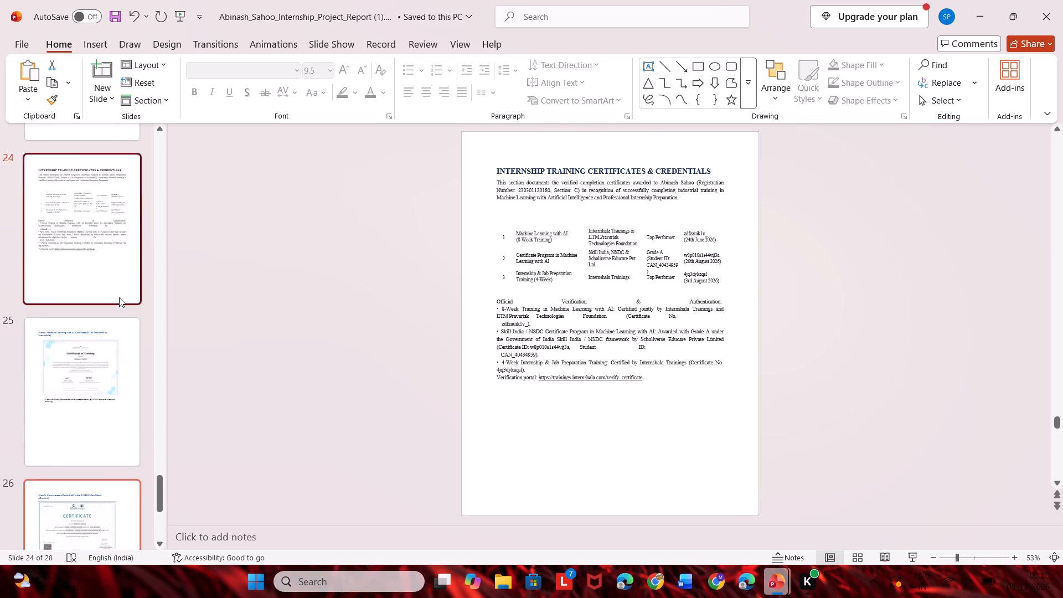
scroll(119, 297, "right", 1)
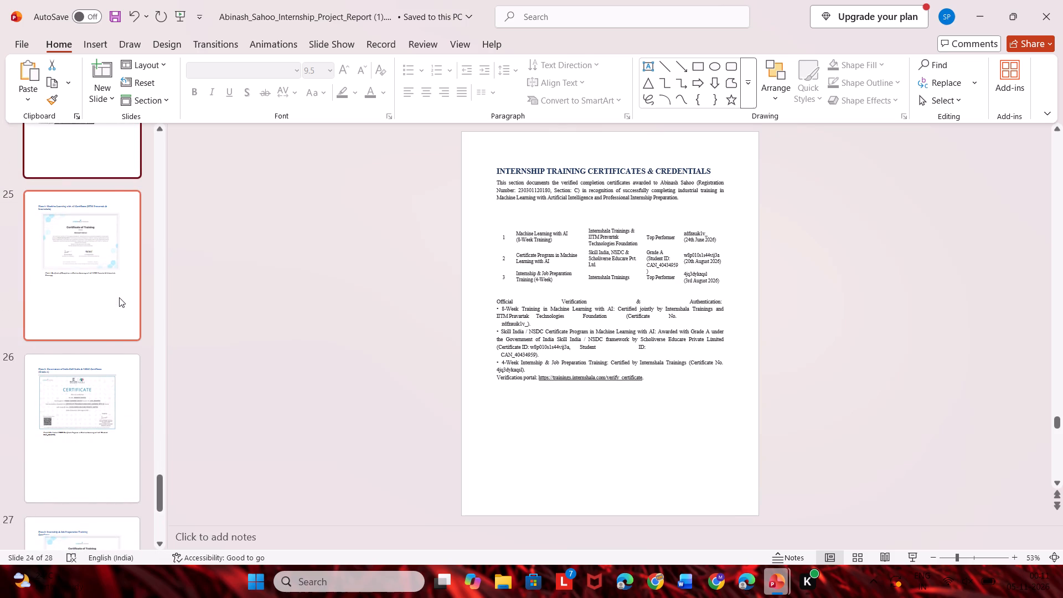
left_click(111, 160)
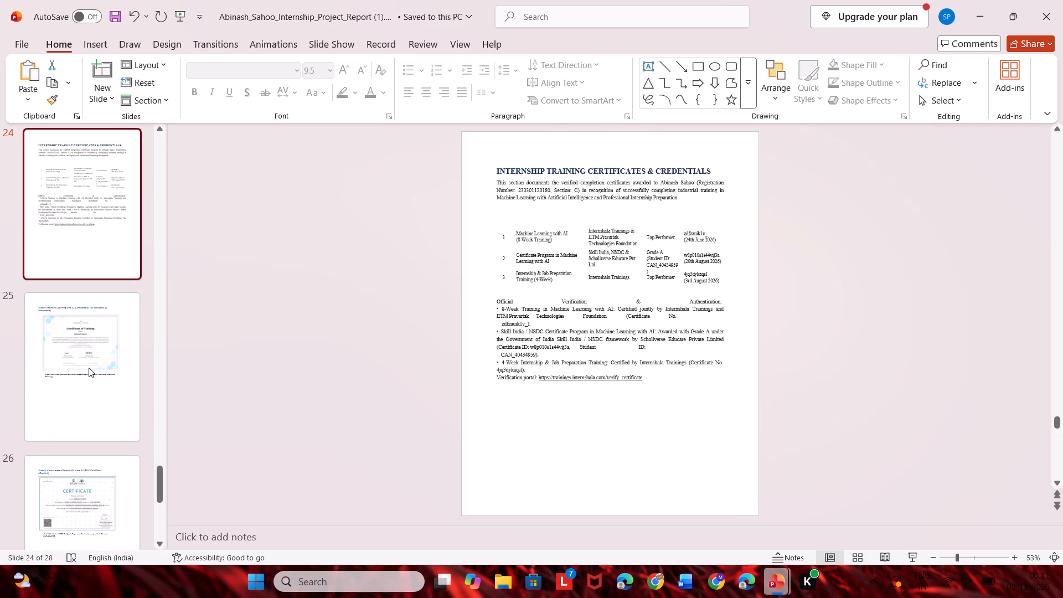
left_click(89, 368)
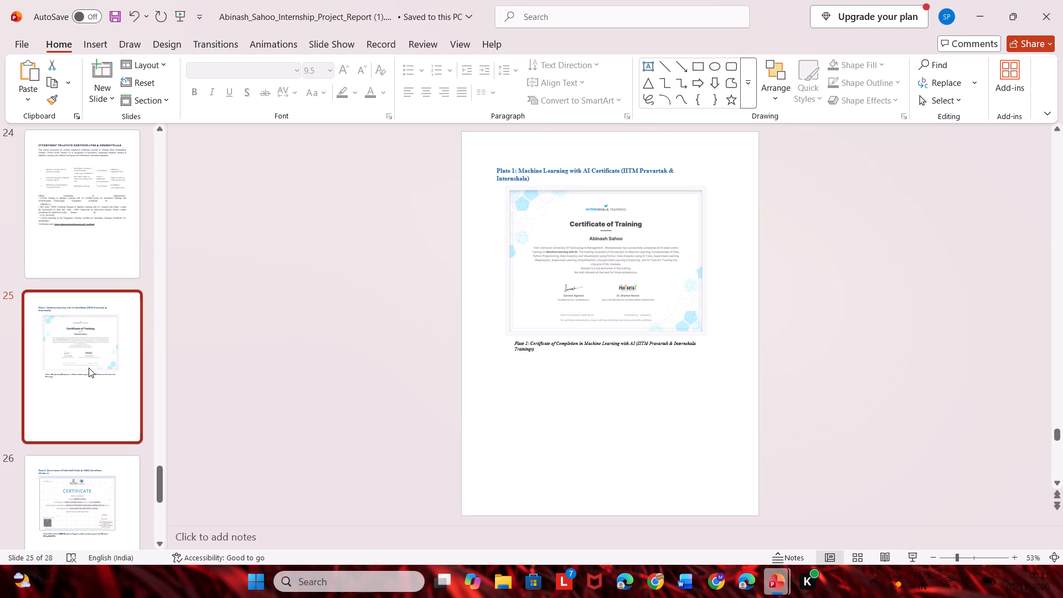
left_click(94, 459)
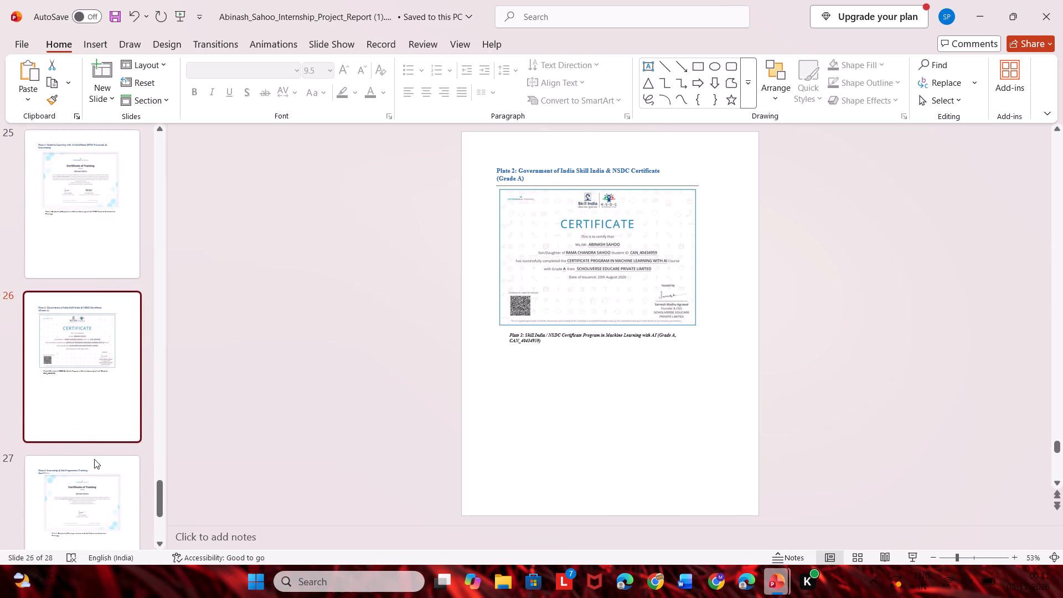
scroll(94, 459, "down", 19)
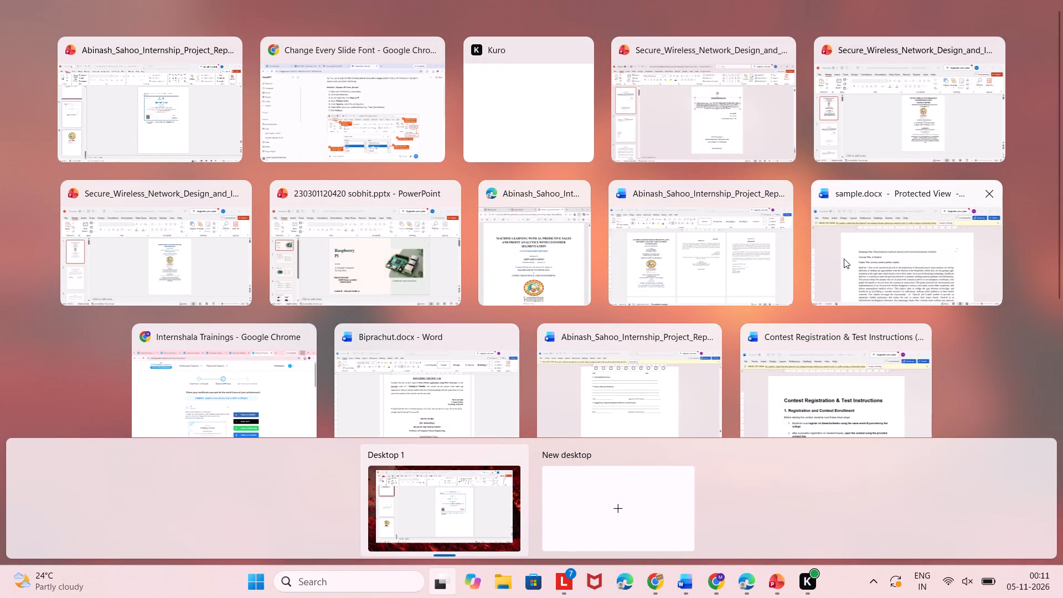
Switch to the Secure Wireless Network report presentation and look through its slides for reference, including the closing ones.
left_click(932, 141)
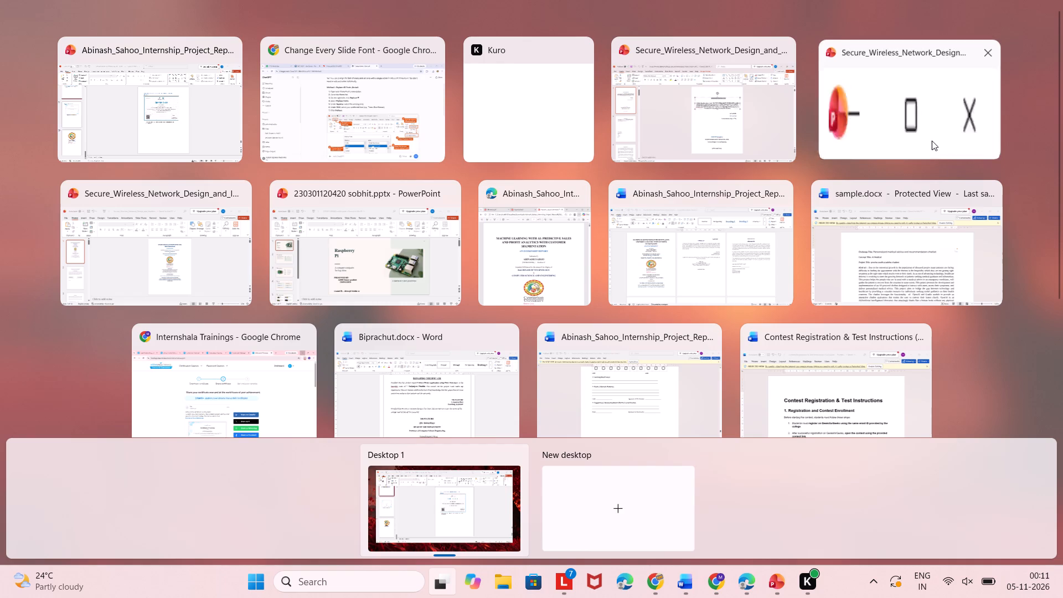
scroll(307, 520, "down", 13)
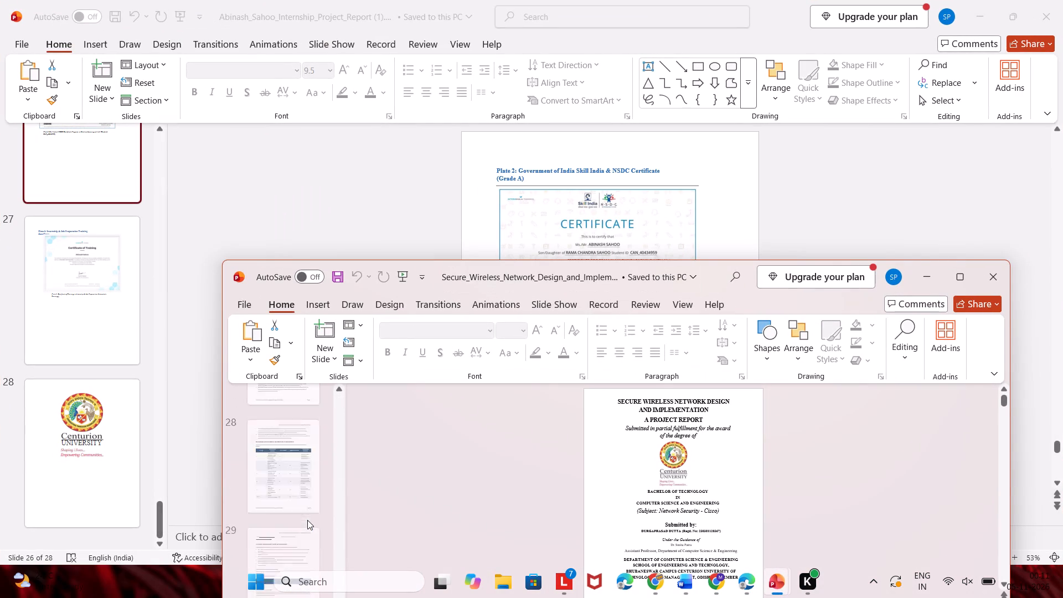
scroll(307, 520, "down", 15)
scroll(307, 520, "up", 10)
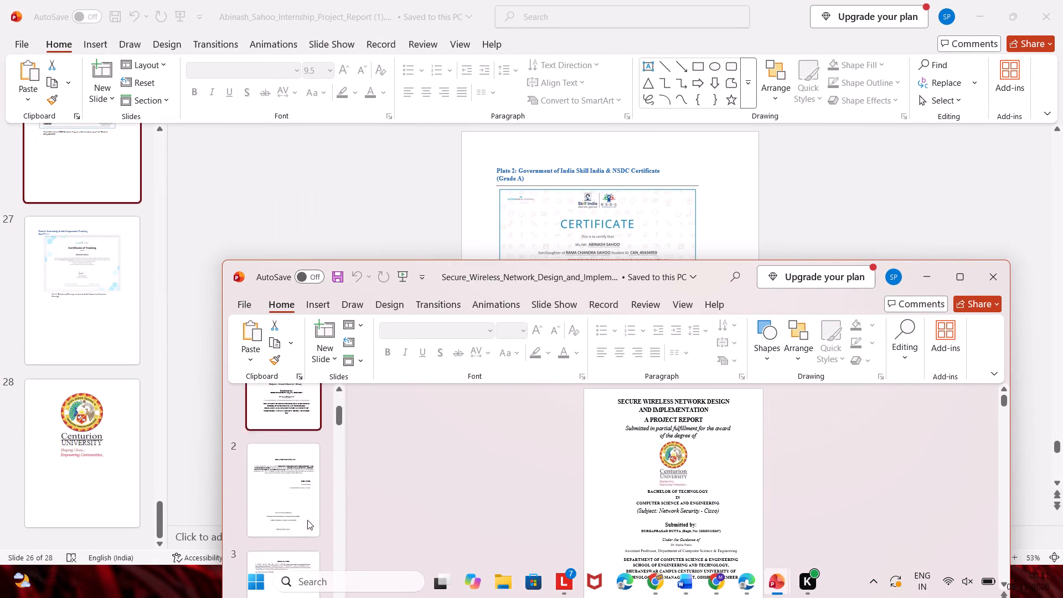
left_click(925, 267)
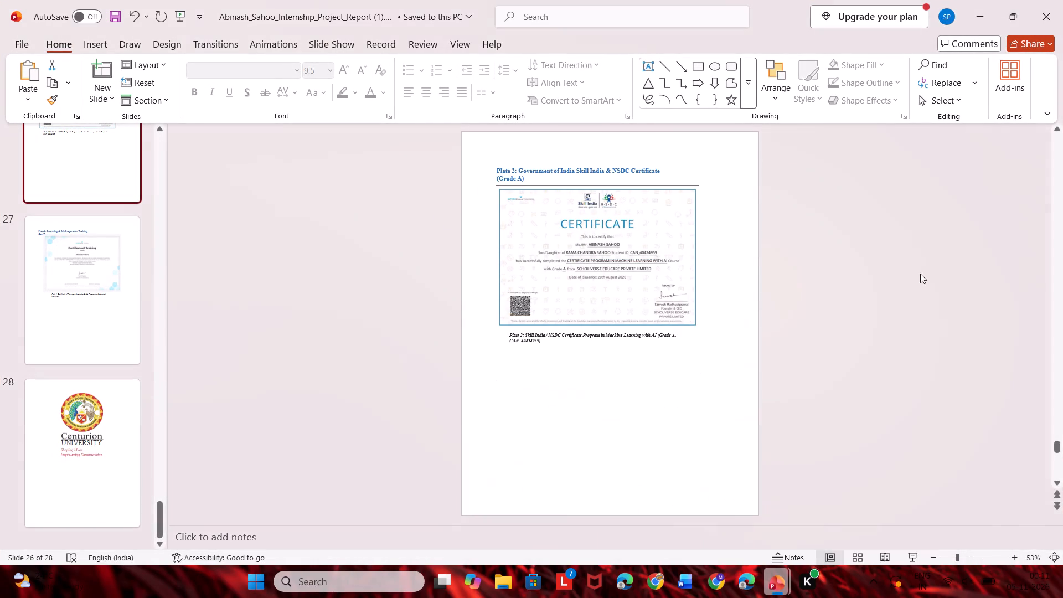
Switch to the Biprachut.docx report in Word and examine its later pages for reference.
left_click(250, 593)
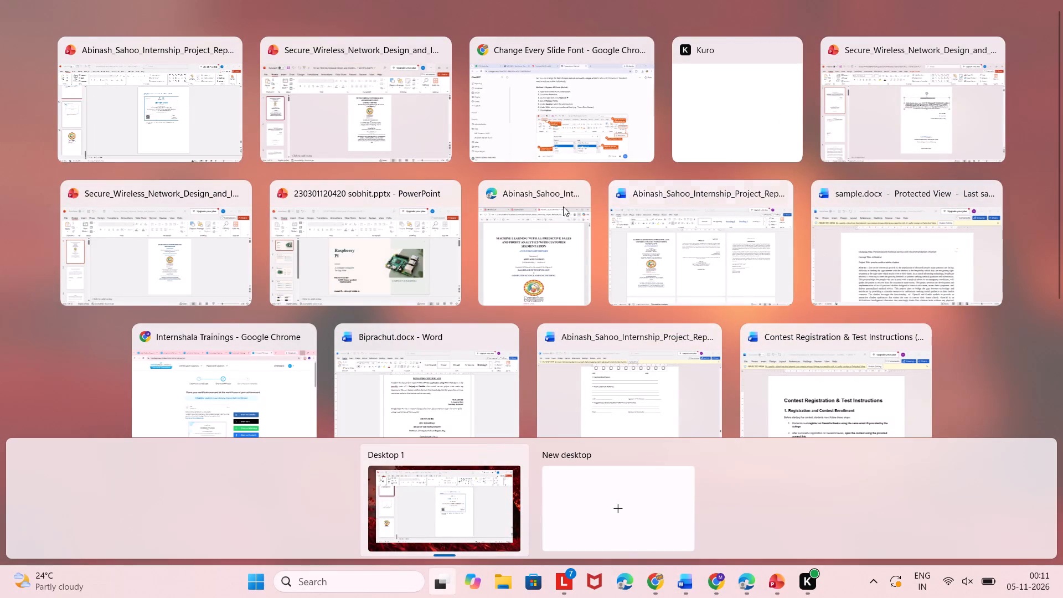
scroll(354, 262, "down", 3)
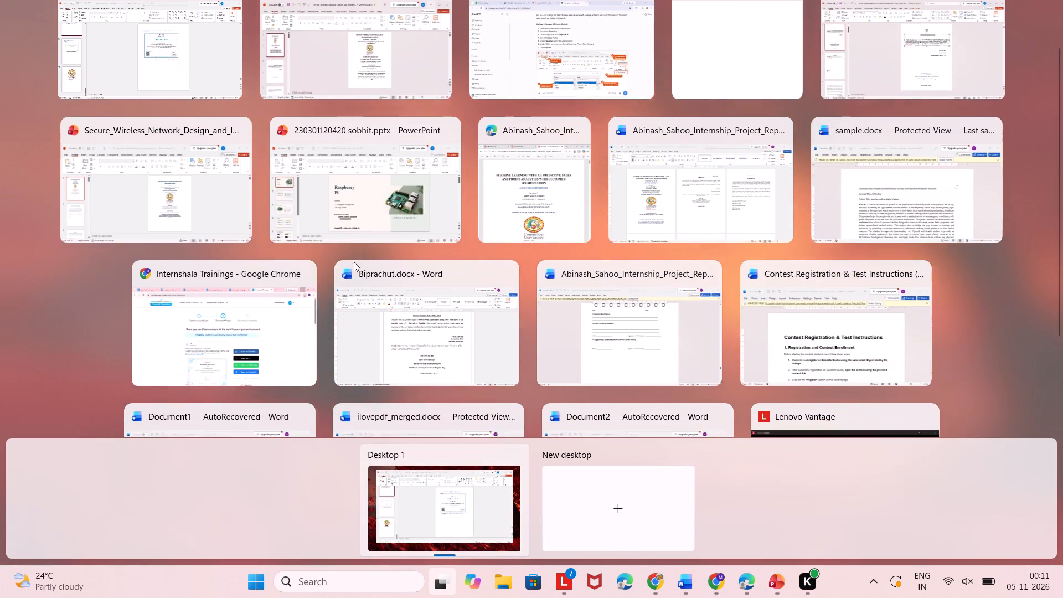
scroll(354, 262, "down", 3)
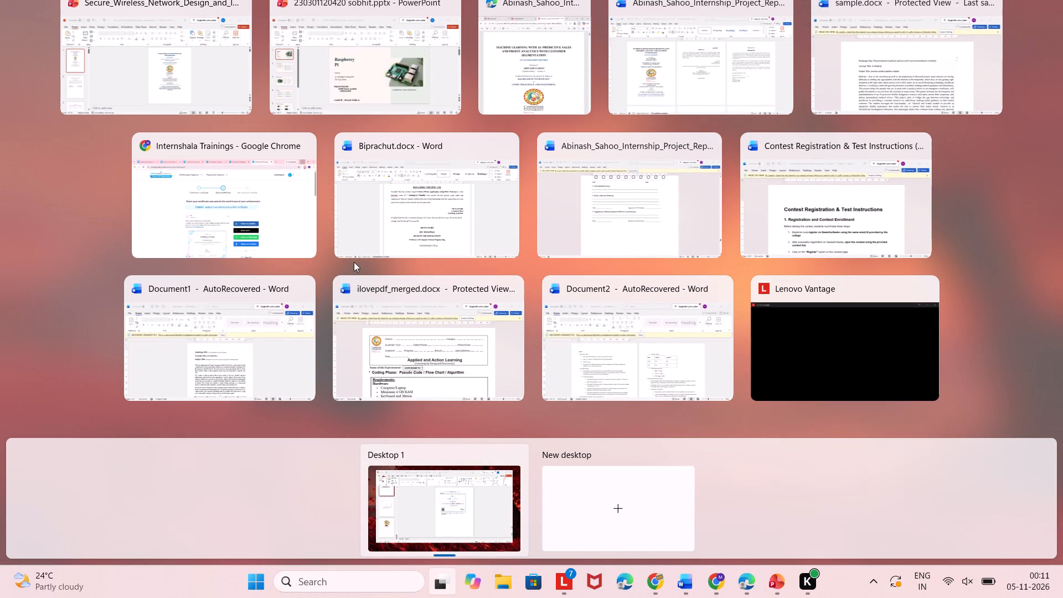
left_click(481, 208)
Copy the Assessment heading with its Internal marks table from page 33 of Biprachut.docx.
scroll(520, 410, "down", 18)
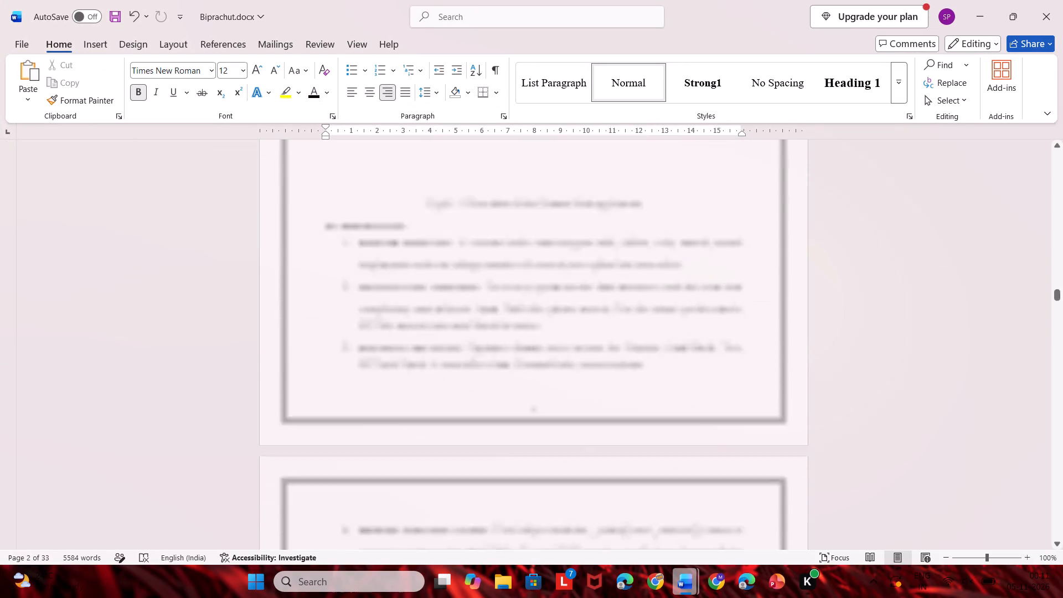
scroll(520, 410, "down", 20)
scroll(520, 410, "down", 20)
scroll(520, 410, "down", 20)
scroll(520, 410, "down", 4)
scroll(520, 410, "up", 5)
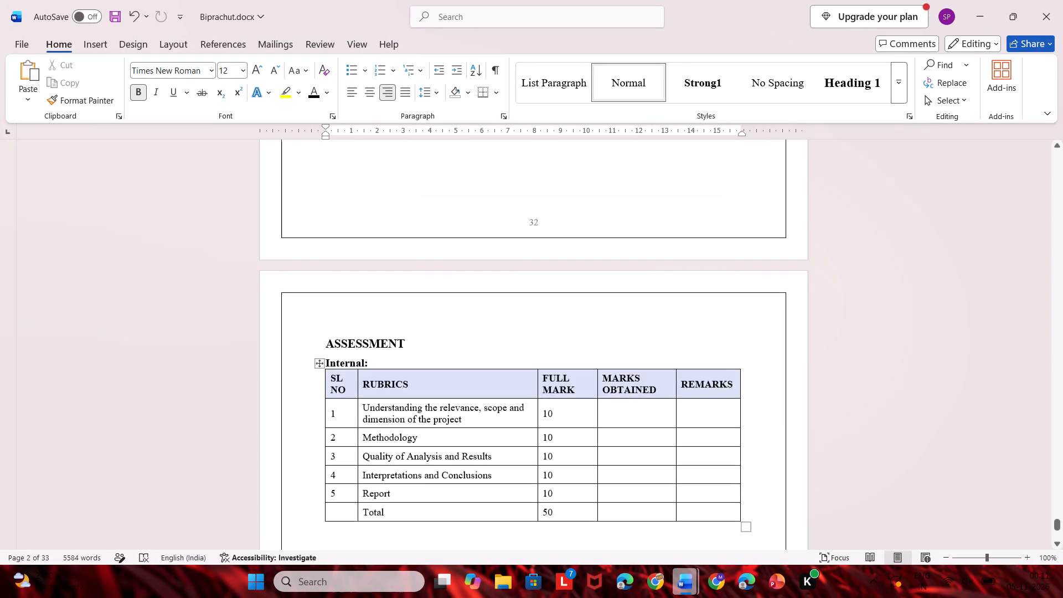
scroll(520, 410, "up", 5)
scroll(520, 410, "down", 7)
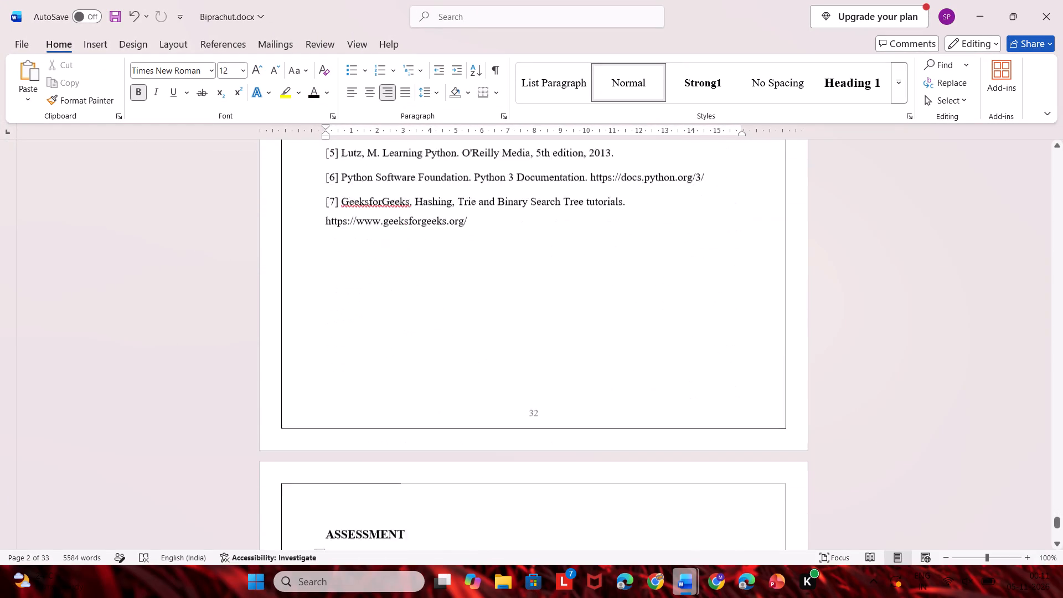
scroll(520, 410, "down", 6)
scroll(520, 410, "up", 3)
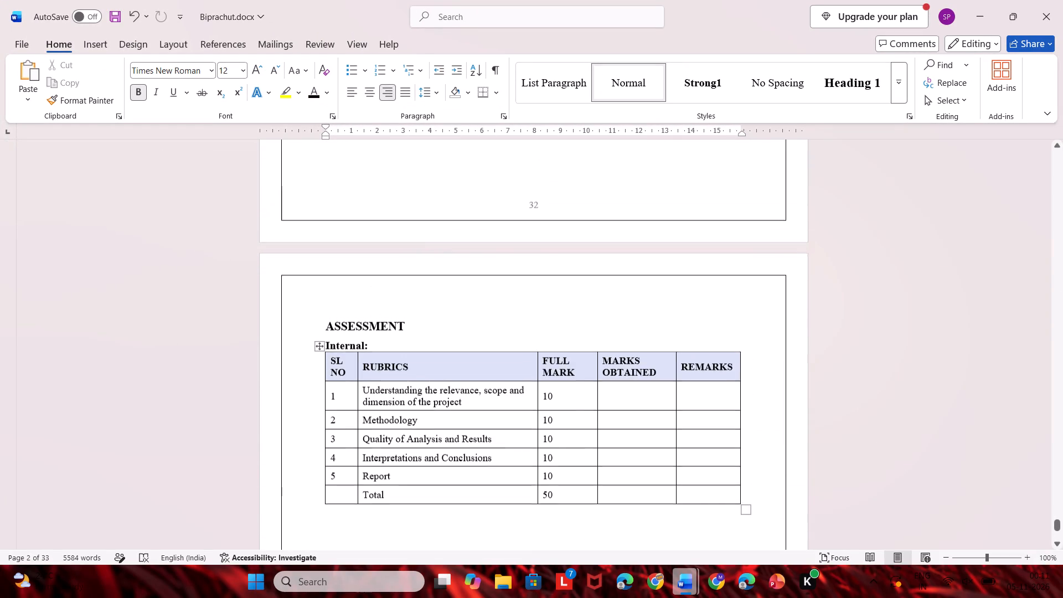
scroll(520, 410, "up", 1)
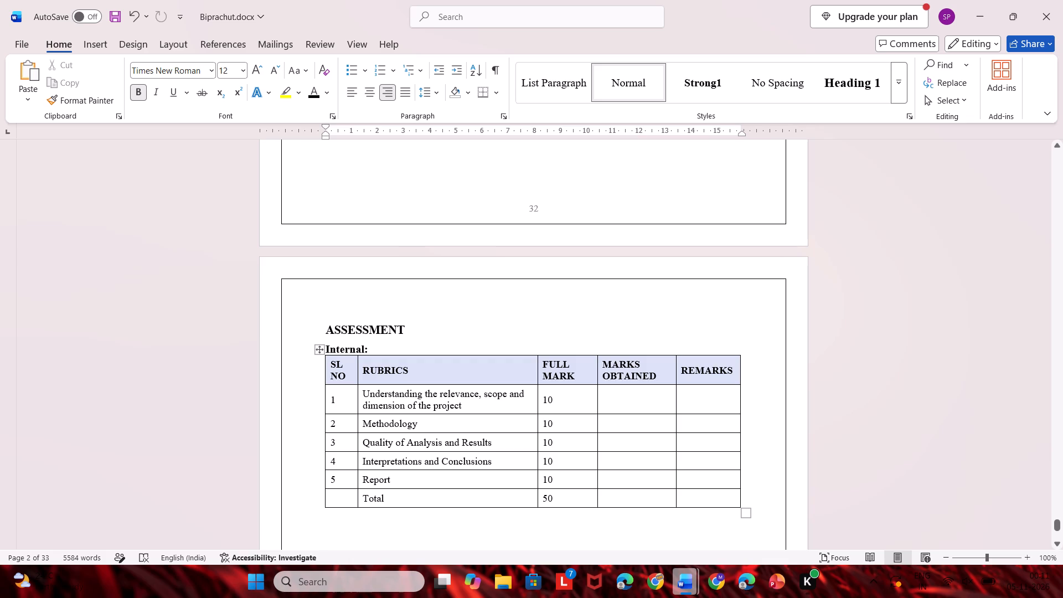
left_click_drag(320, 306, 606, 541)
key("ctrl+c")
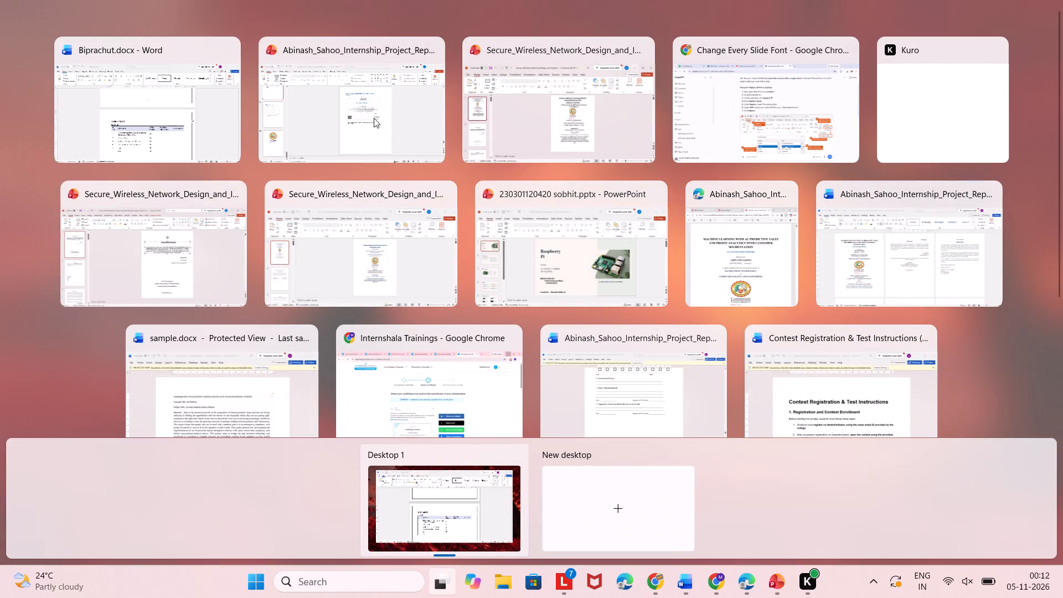
Switch back to the internship report presentation and add a blank slide after slide 26, the Skill India certificate.
left_click(367, 118)
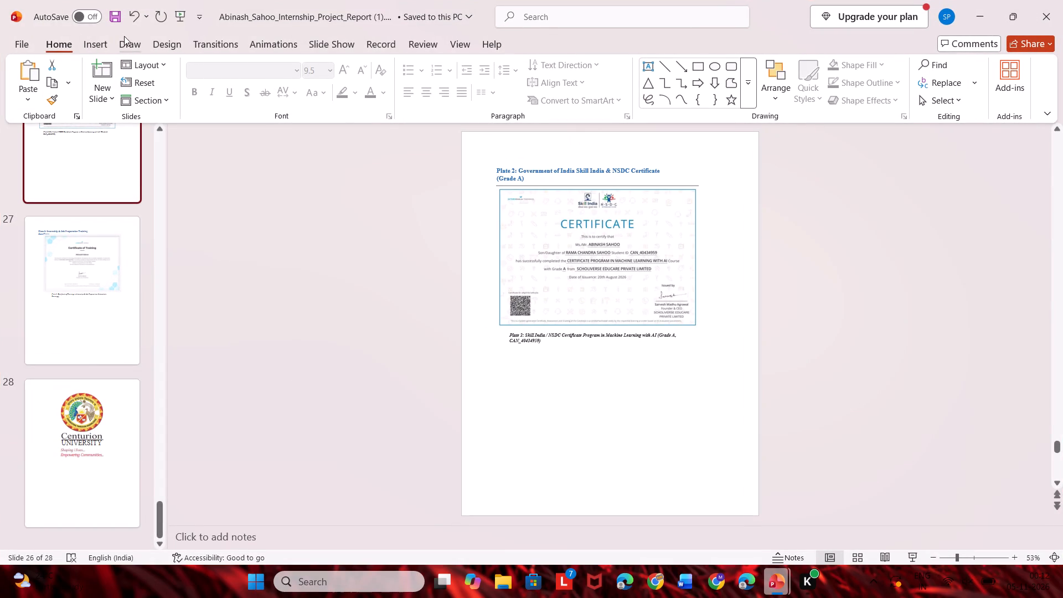
left_click(105, 78)
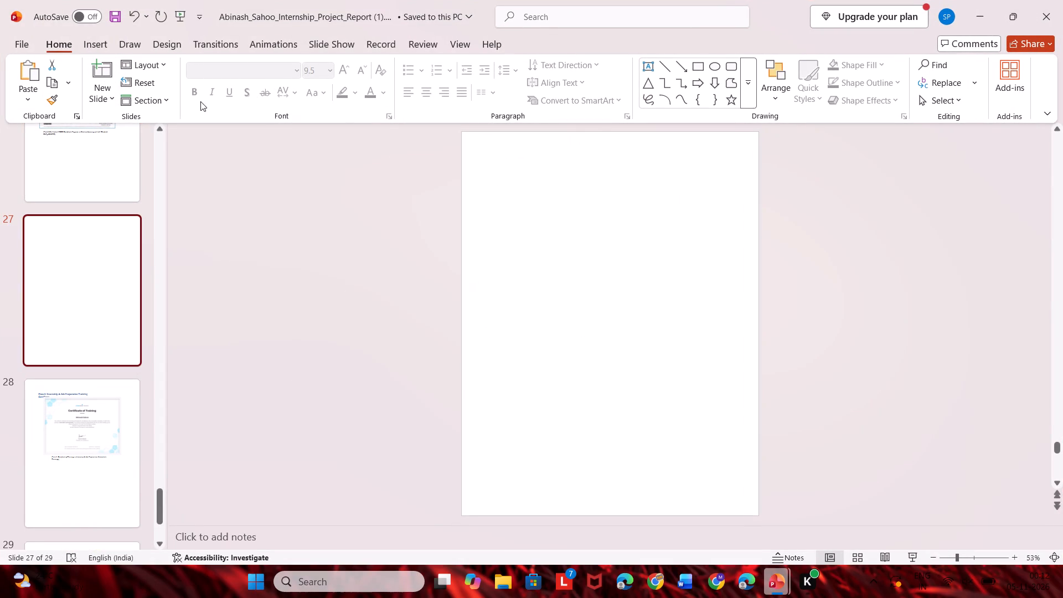
left_click(642, 246)
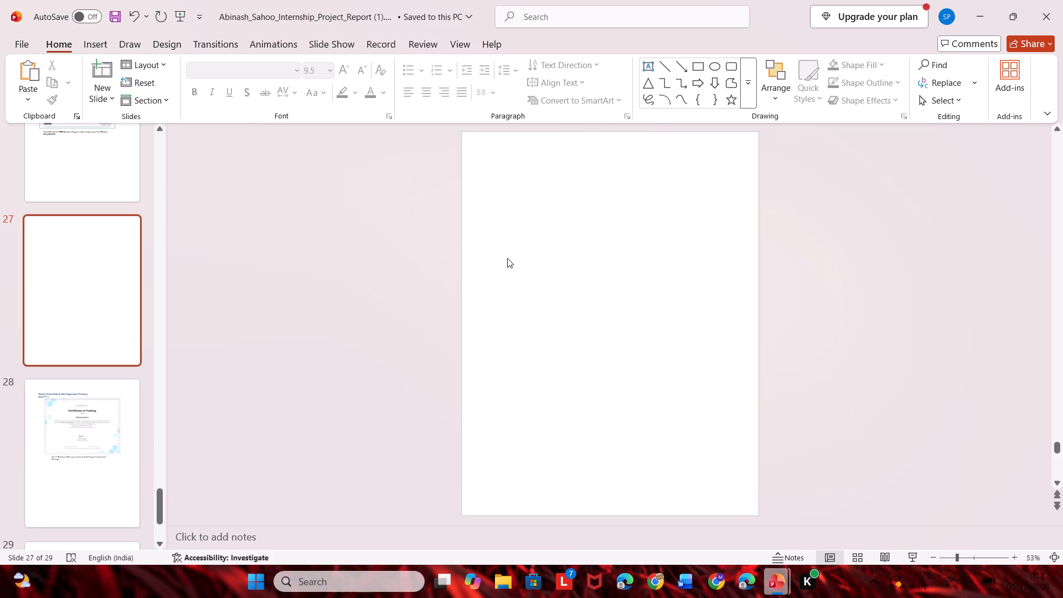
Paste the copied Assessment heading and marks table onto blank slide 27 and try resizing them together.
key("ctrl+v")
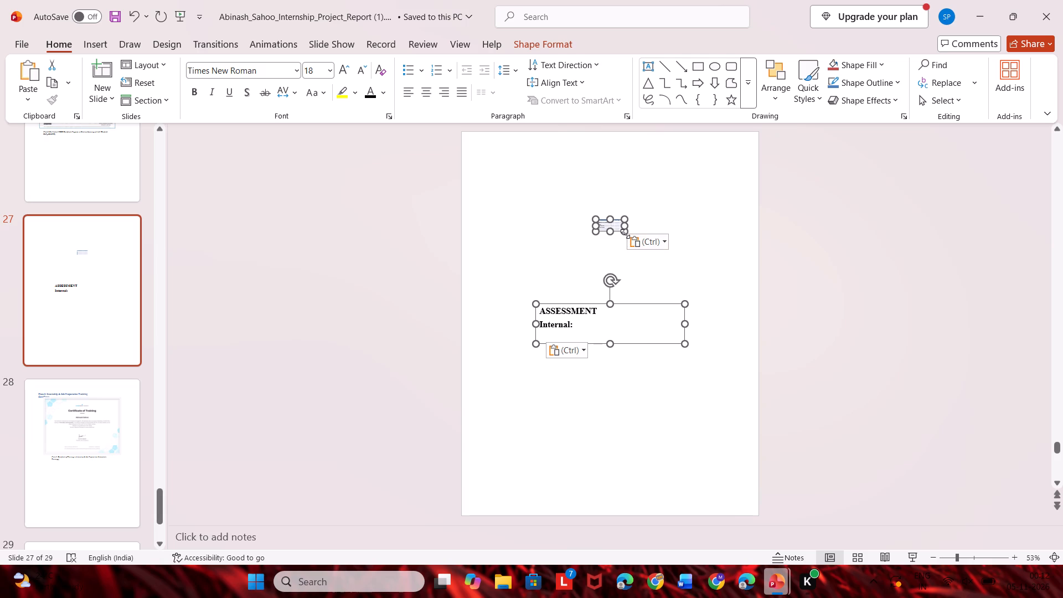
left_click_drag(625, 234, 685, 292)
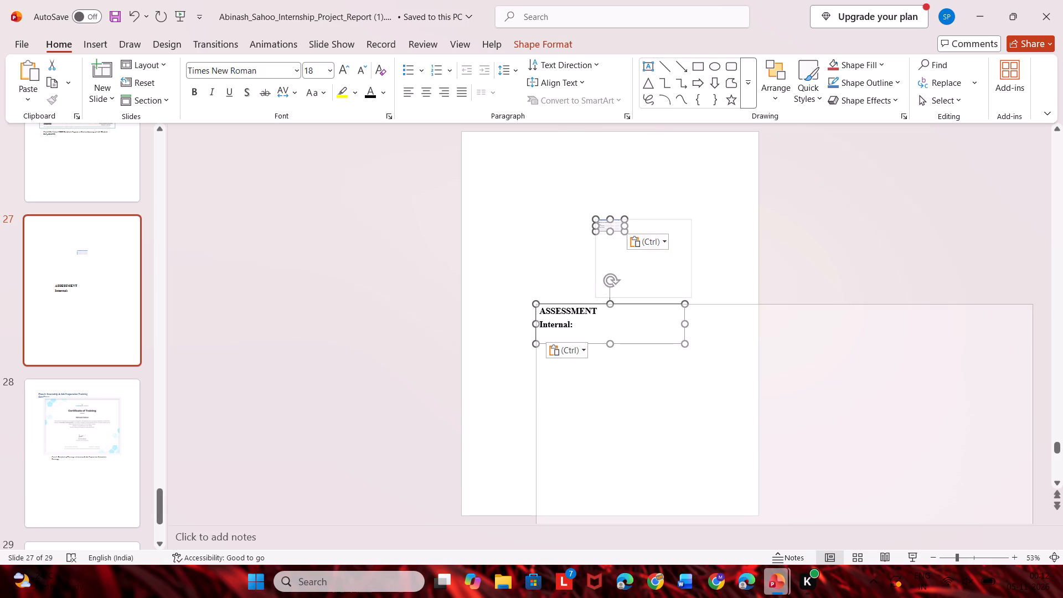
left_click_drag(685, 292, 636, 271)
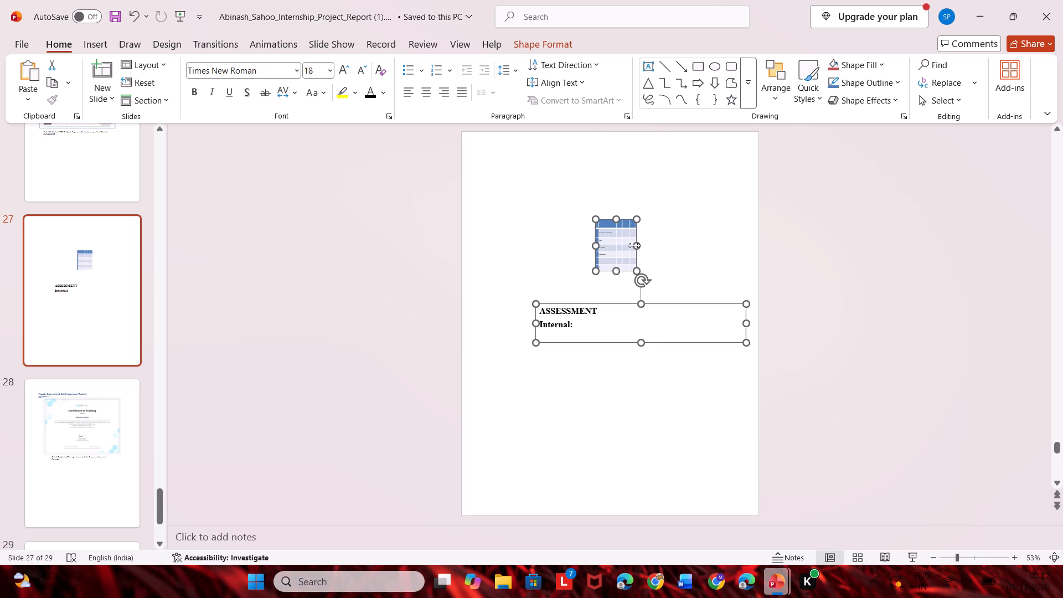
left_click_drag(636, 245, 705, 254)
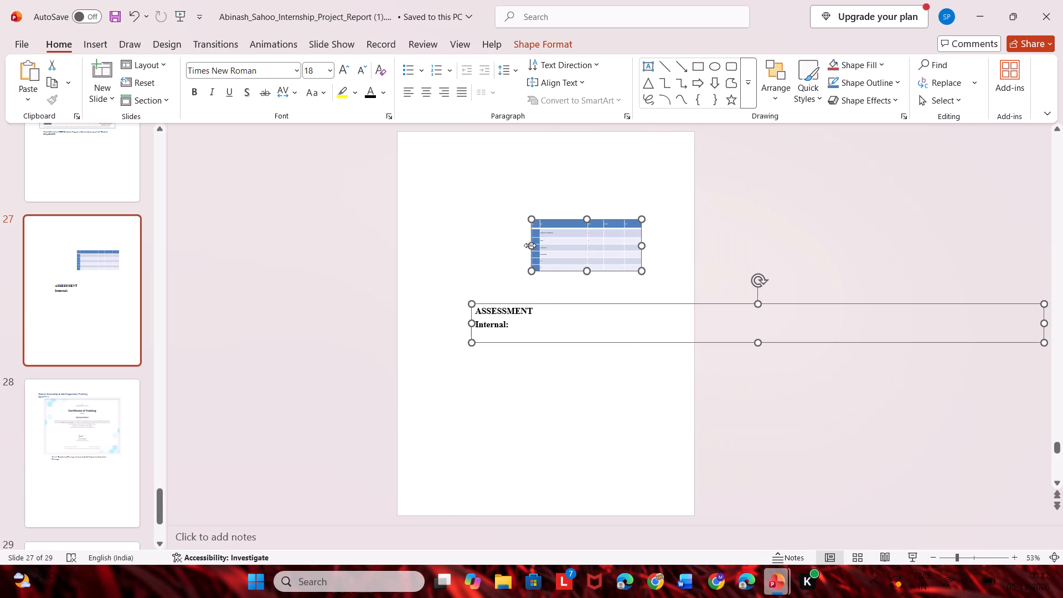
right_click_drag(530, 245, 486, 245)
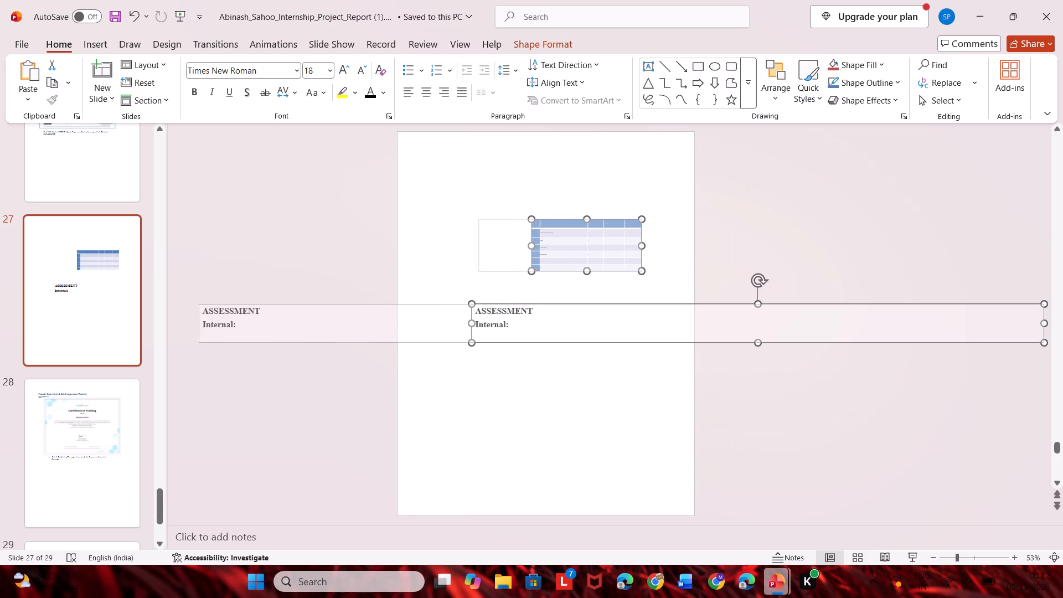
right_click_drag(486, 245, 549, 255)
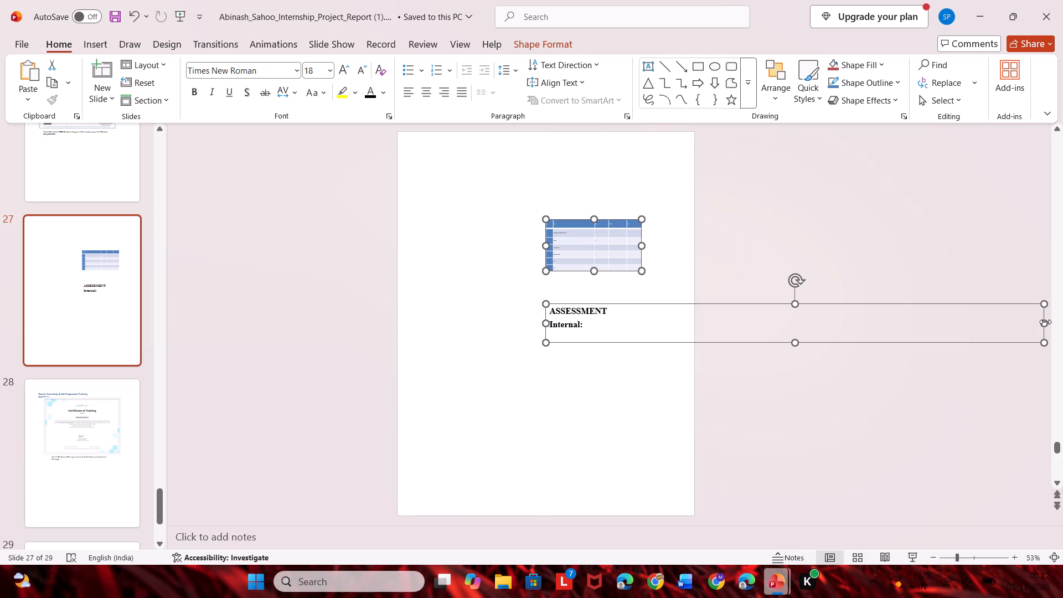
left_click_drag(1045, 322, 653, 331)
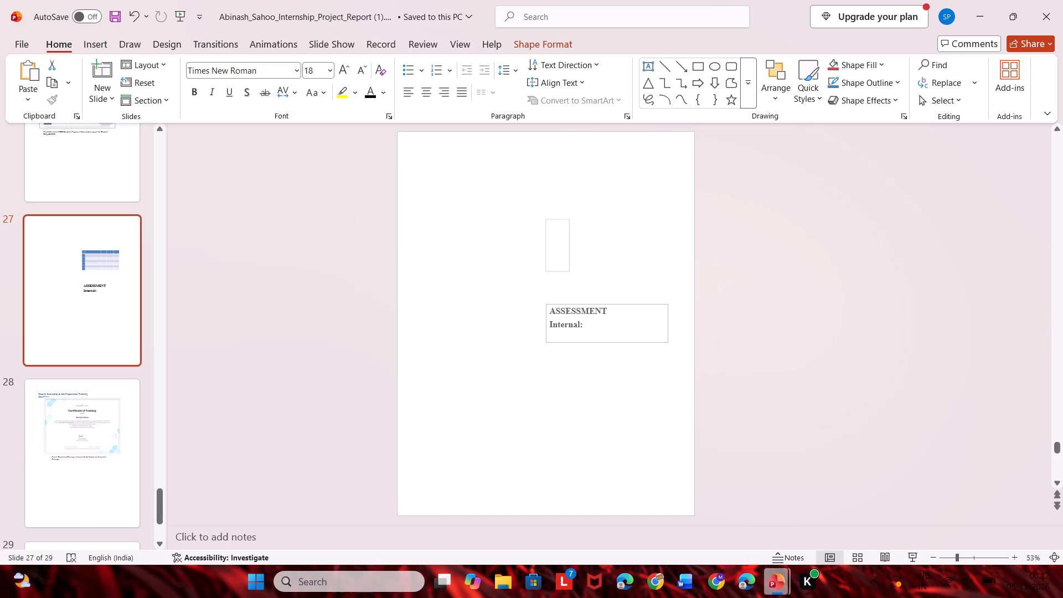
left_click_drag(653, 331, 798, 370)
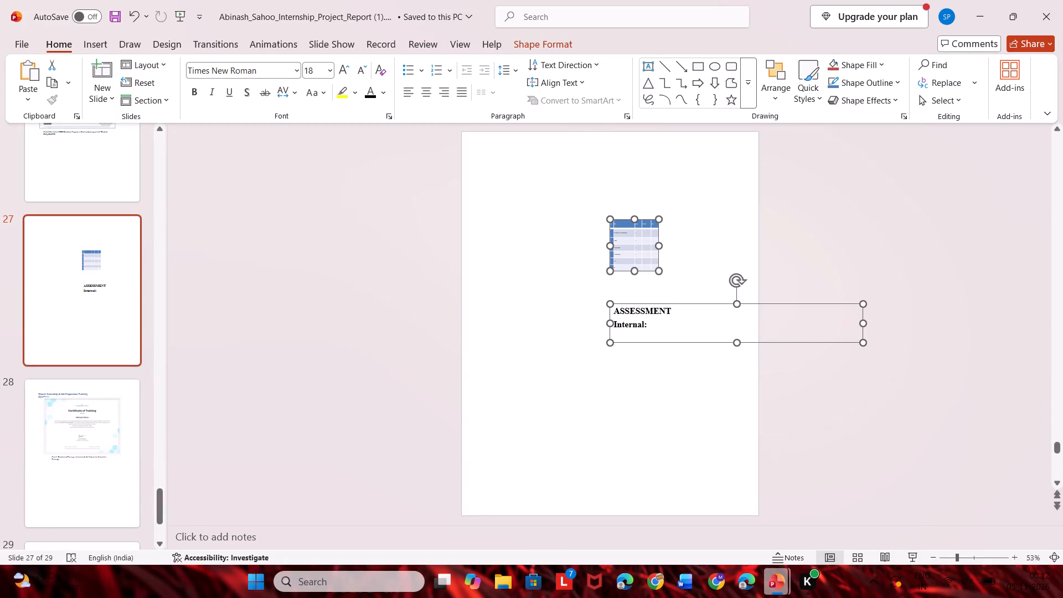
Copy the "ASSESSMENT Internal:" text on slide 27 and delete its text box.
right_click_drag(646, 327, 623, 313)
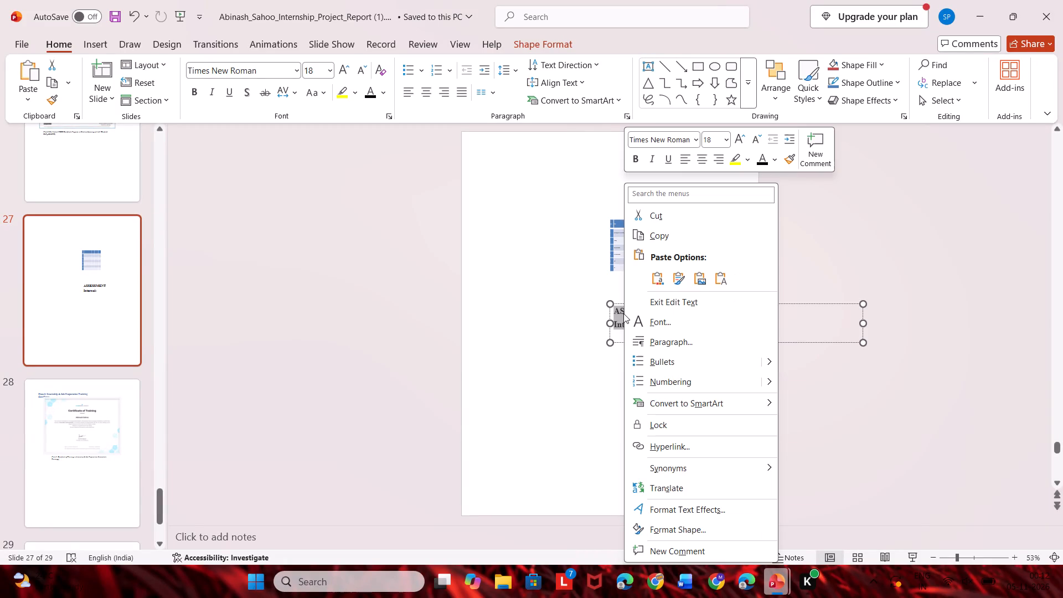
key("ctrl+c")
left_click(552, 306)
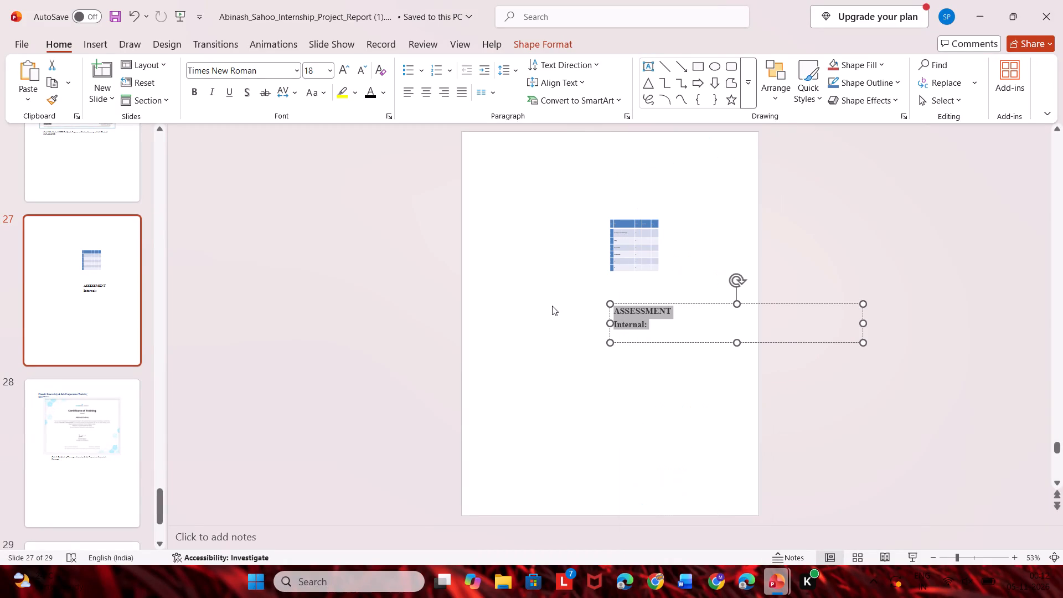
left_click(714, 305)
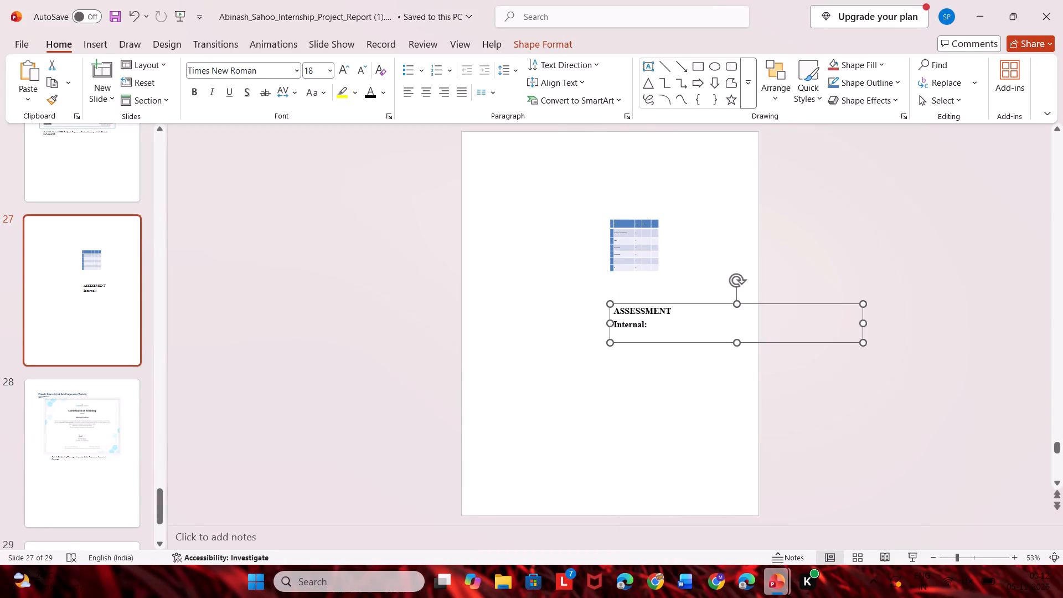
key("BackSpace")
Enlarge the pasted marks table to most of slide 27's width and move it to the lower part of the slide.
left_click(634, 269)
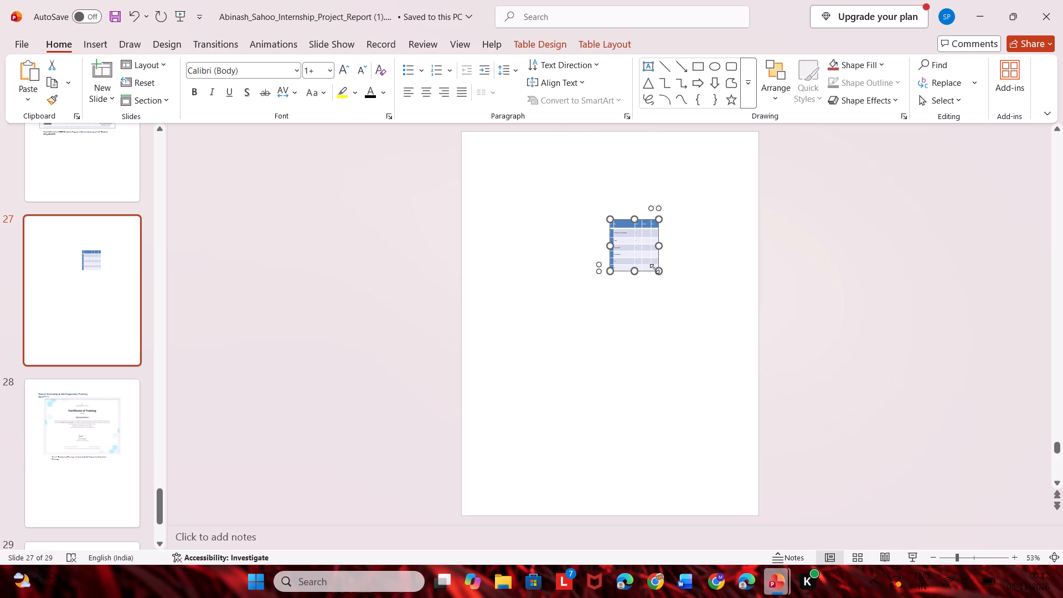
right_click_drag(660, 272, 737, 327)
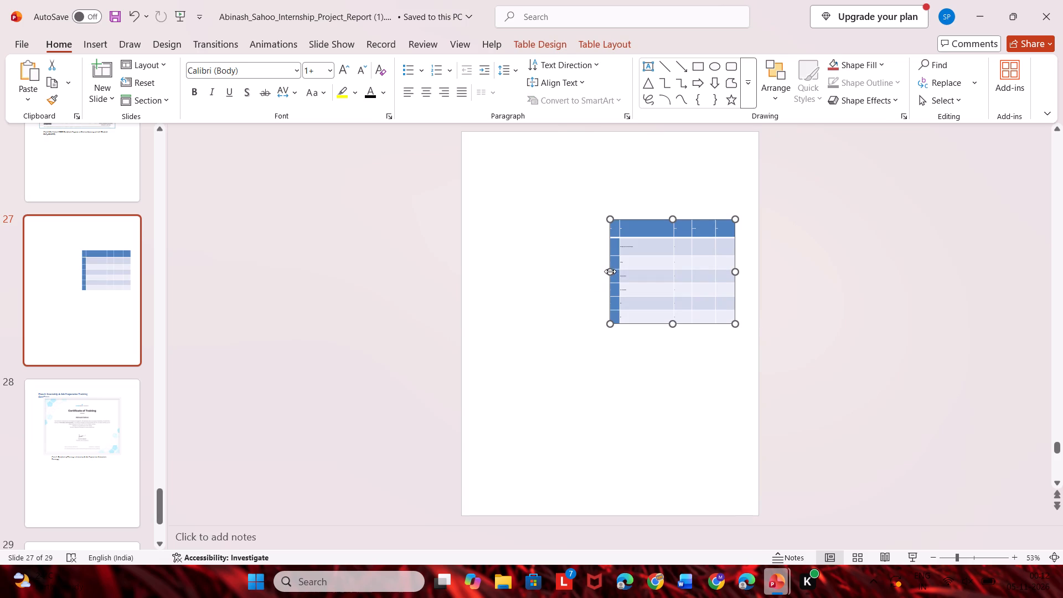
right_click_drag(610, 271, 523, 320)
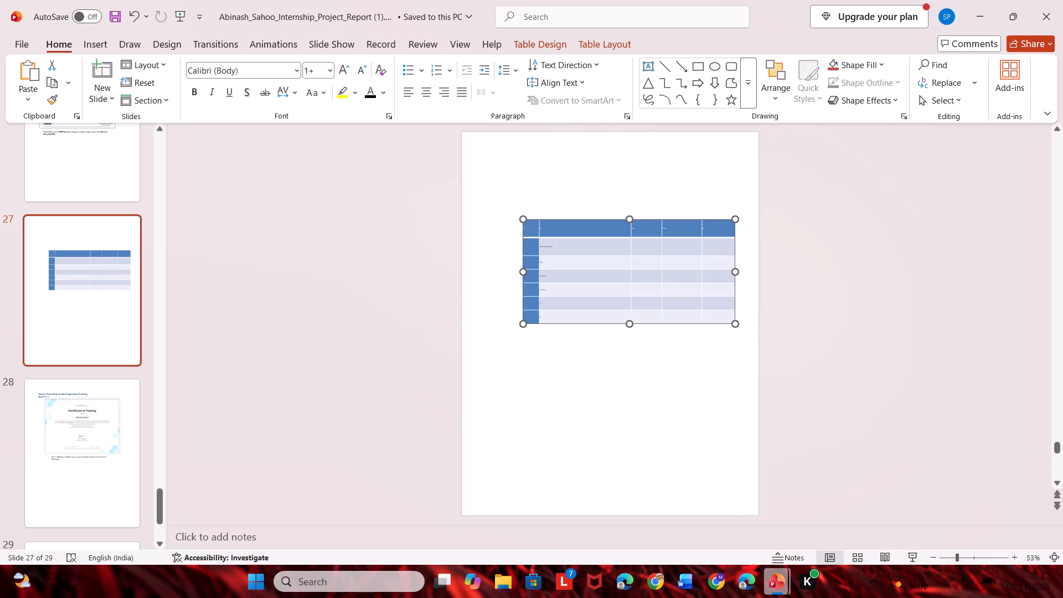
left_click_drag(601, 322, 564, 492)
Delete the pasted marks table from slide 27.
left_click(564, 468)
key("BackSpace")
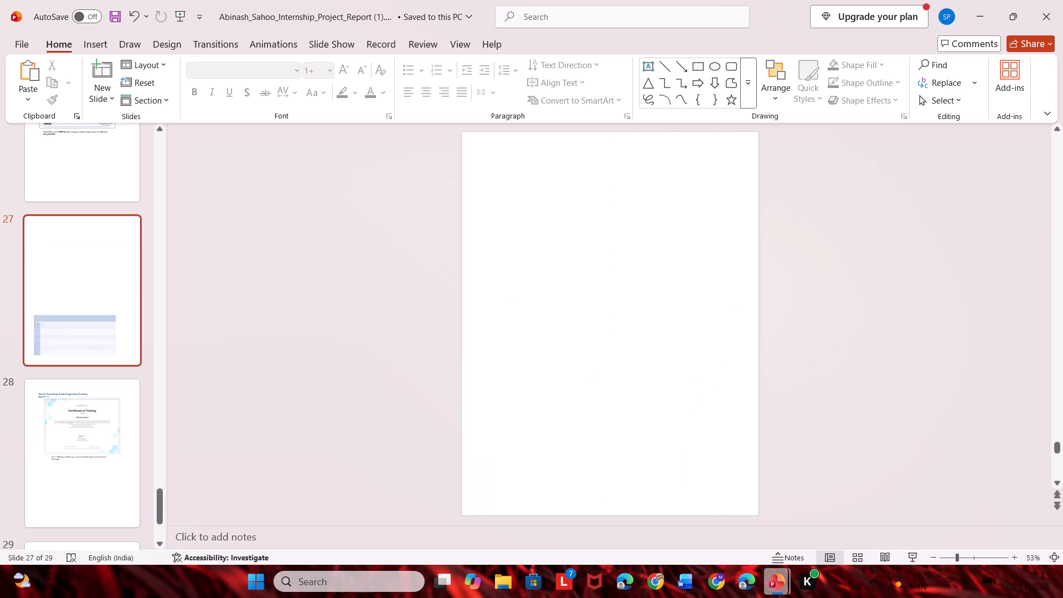
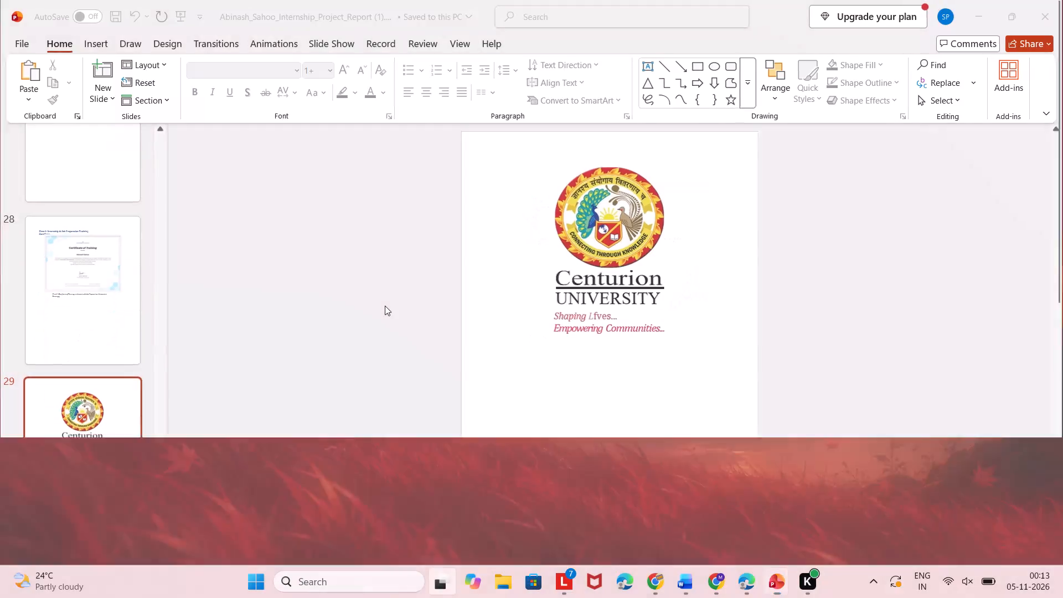
Go back to the internship report presentation and select blank slide 27.
left_click(204, 130)
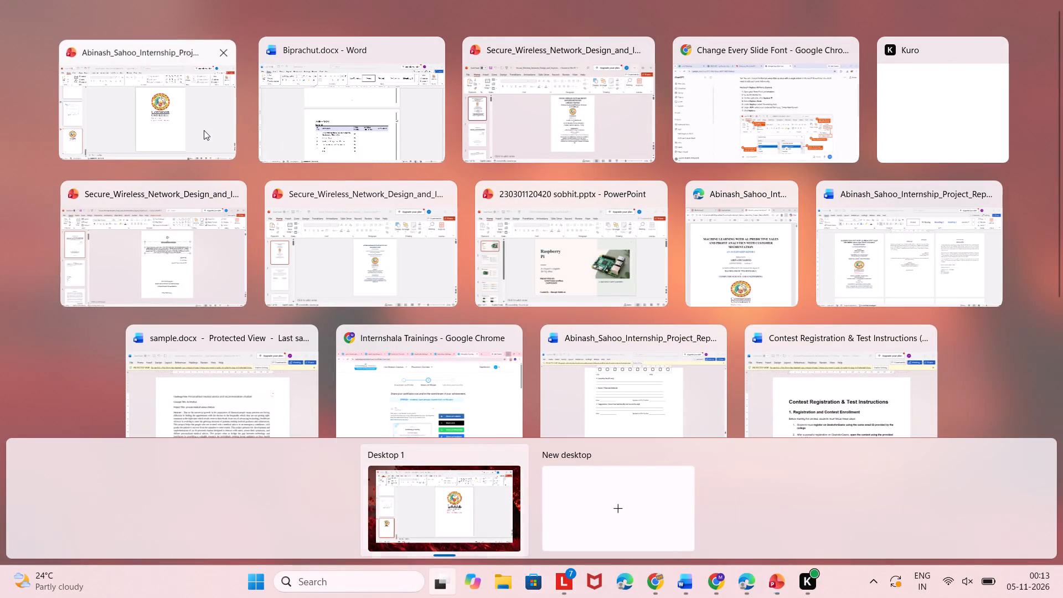
left_click(83, 184)
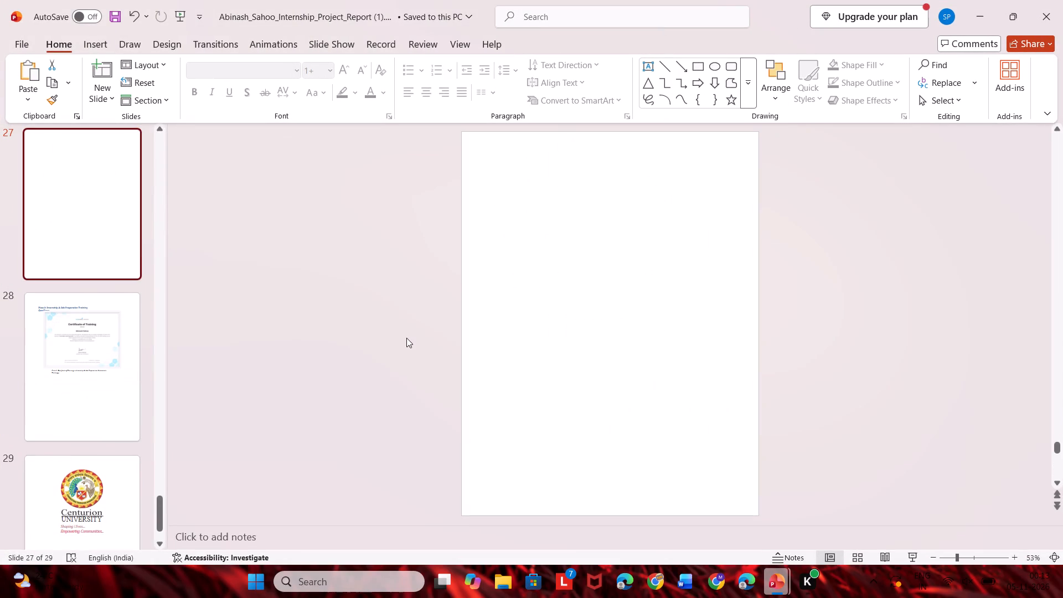
Switch to Biprachut.docx in Word and insert a paragraph break before the ASSESSMENT heading.
left_click(357, 135)
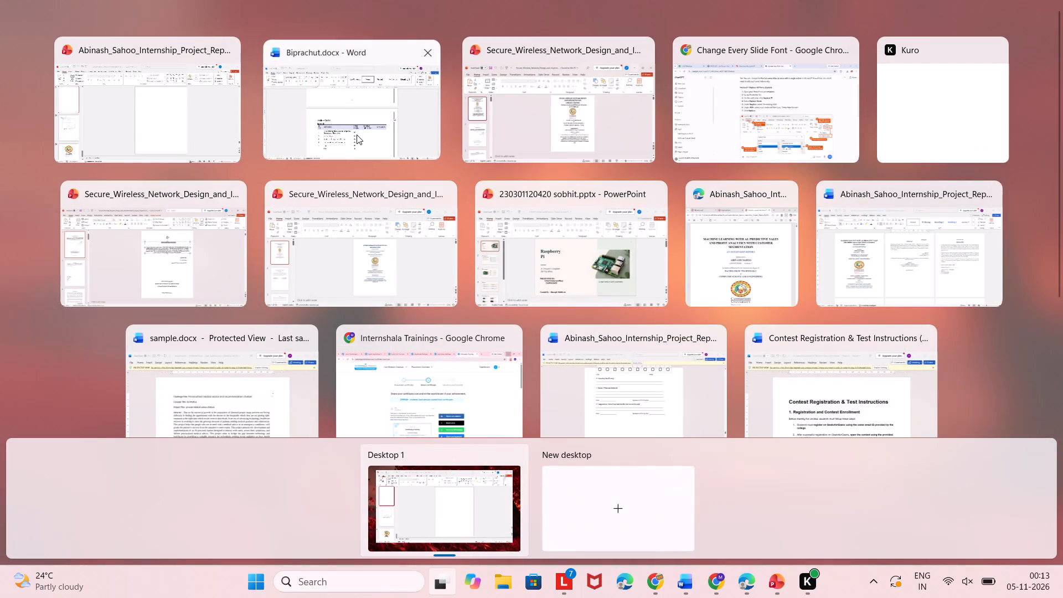
left_click(445, 307)
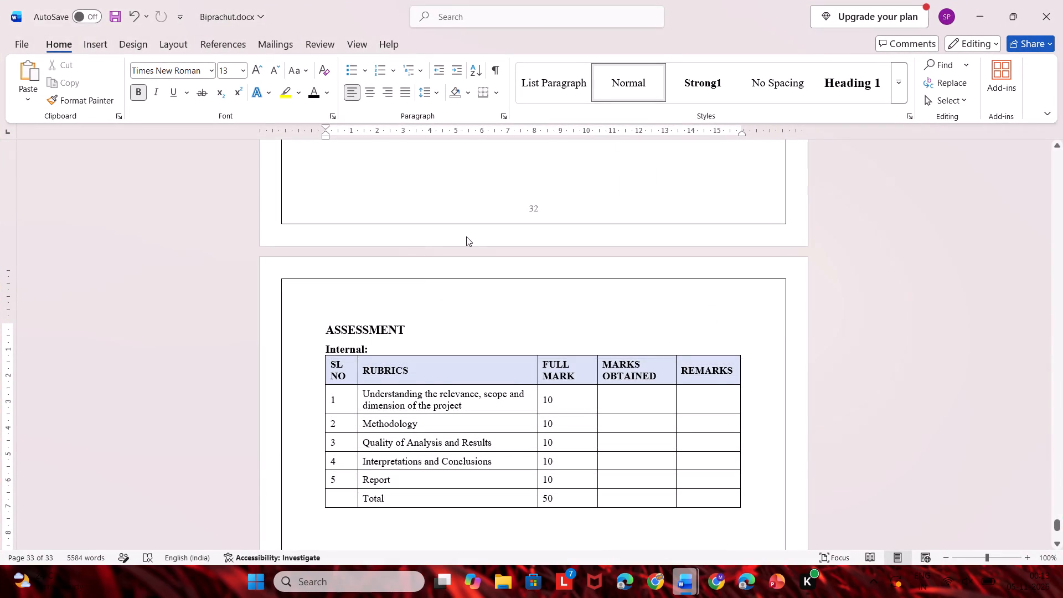
scroll(466, 236, "down", 5)
scroll(466, 236, "up", 3)
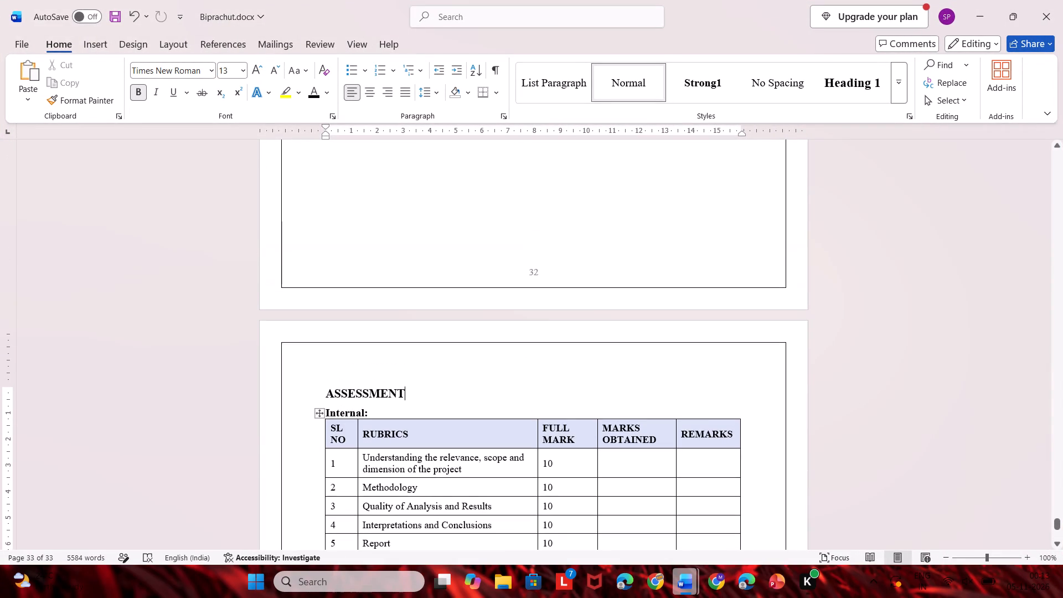
left_click(323, 369)
key("Return")
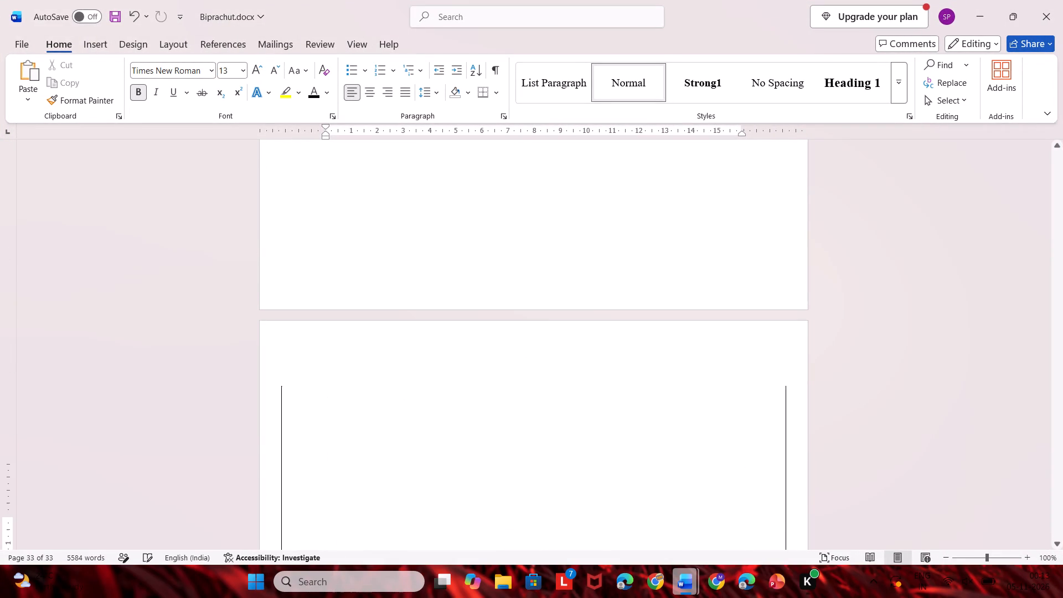
scroll(347, 333, "down", 3)
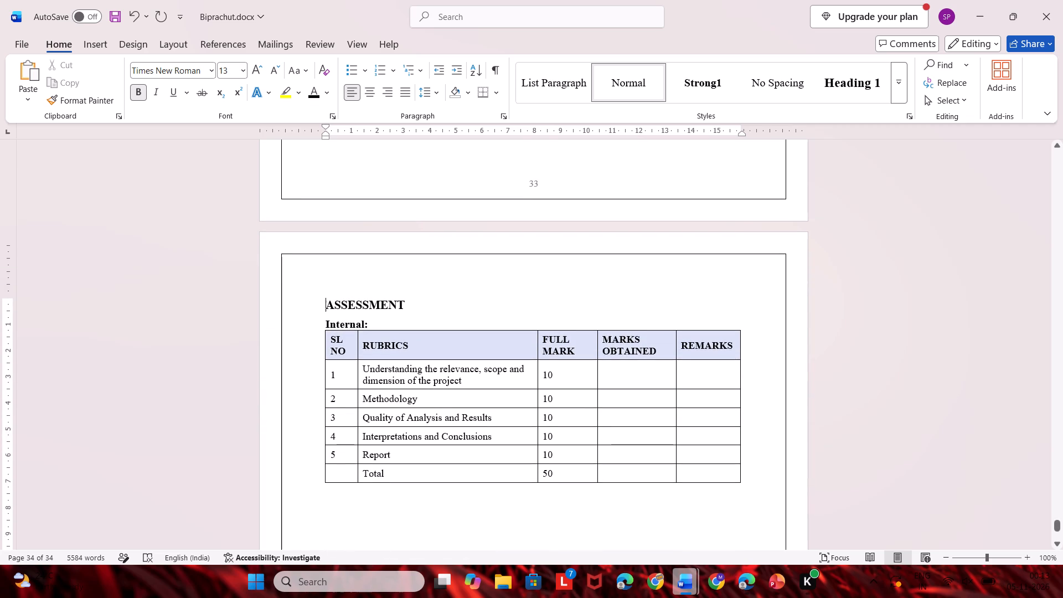
Capture a screenshot of the ASSESSMENT heading, the Internal label and the full marks table.
key("shift+super+s")
left_click_drag(318, 297, 468, 445)
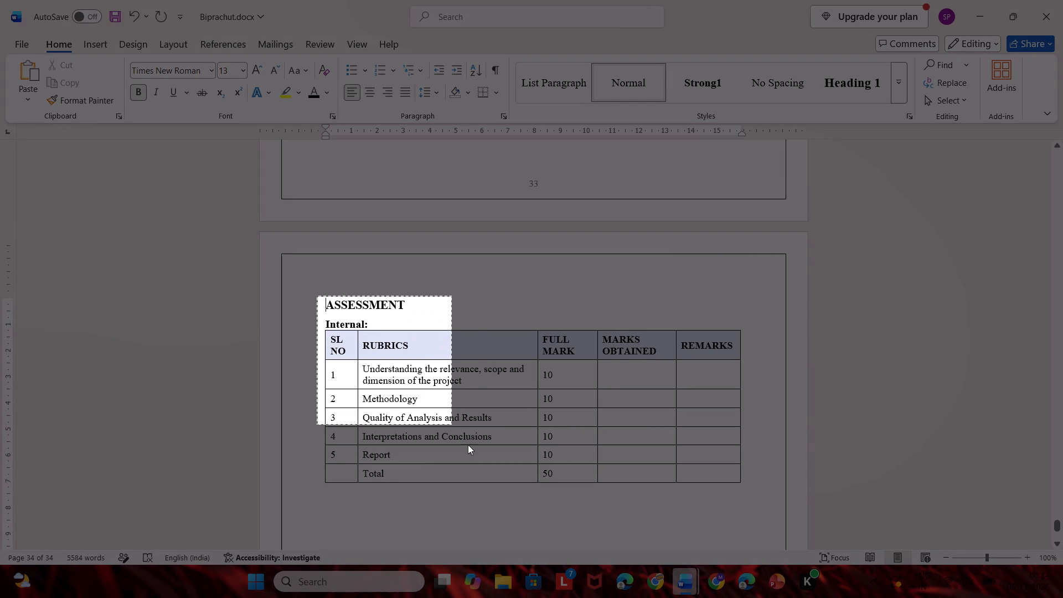
left_click_drag(468, 445, 746, 489)
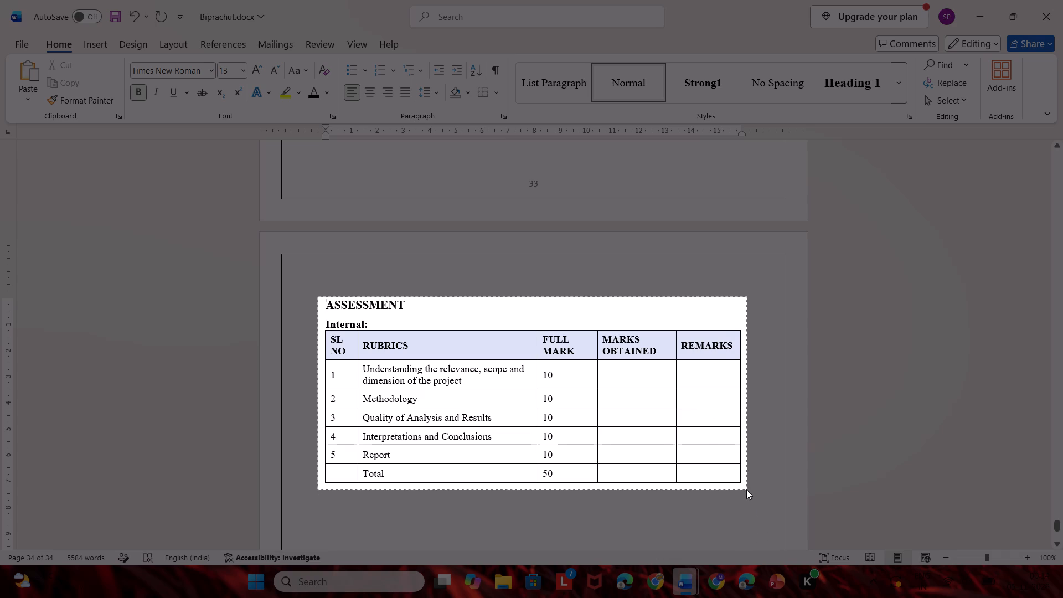
left_click_drag(746, 489, 747, 488)
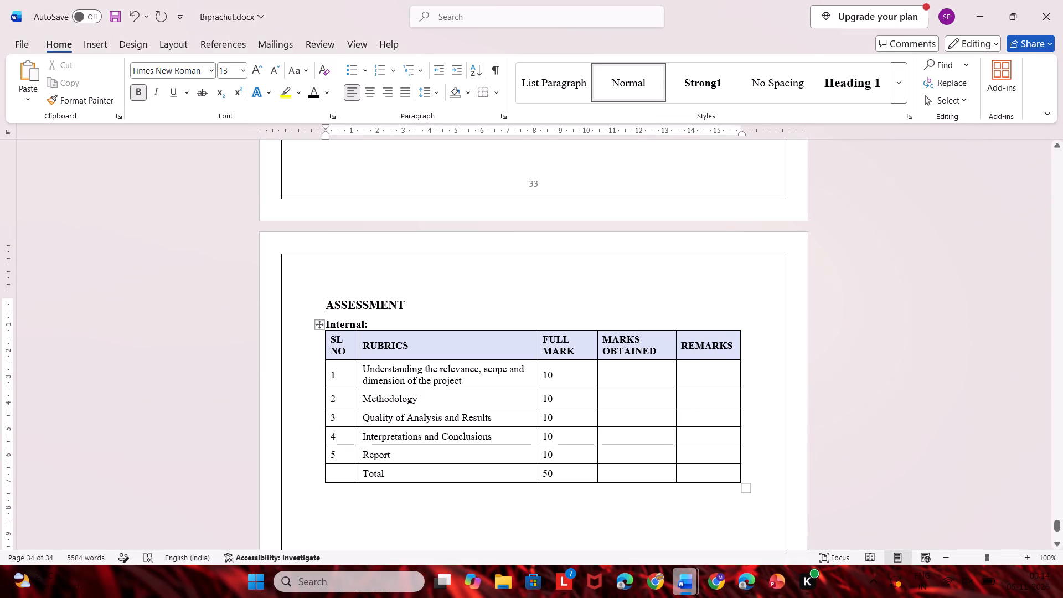
left_click(311, 280)
left_click(325, 330)
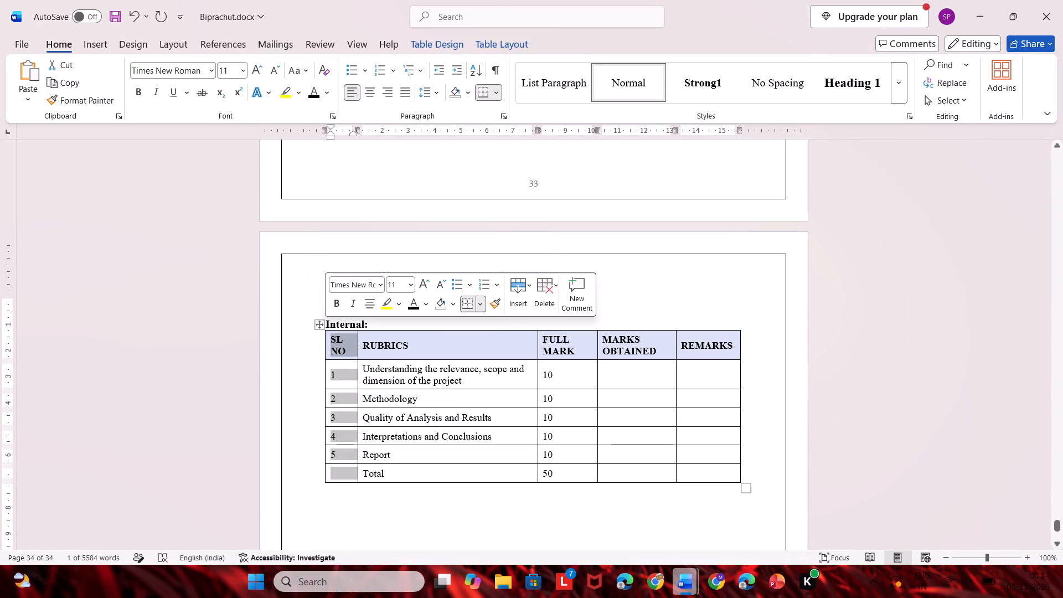
left_click(285, 321)
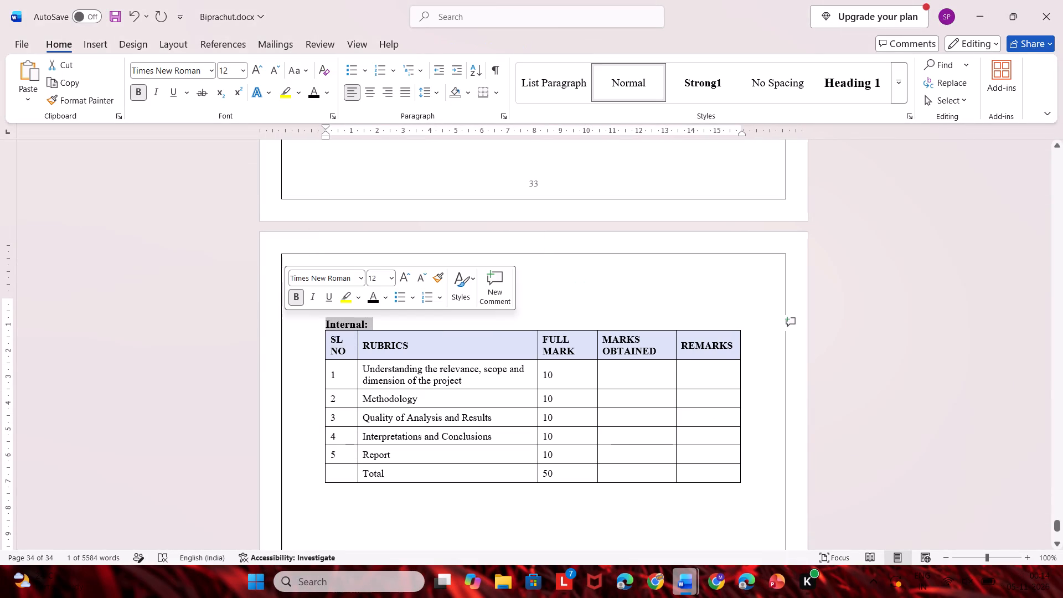
Paste the captured Assessment picture onto slide 27 of the presentation, about 19.1 cm wide, in the lower part of the slide.
left_click(365, 140)
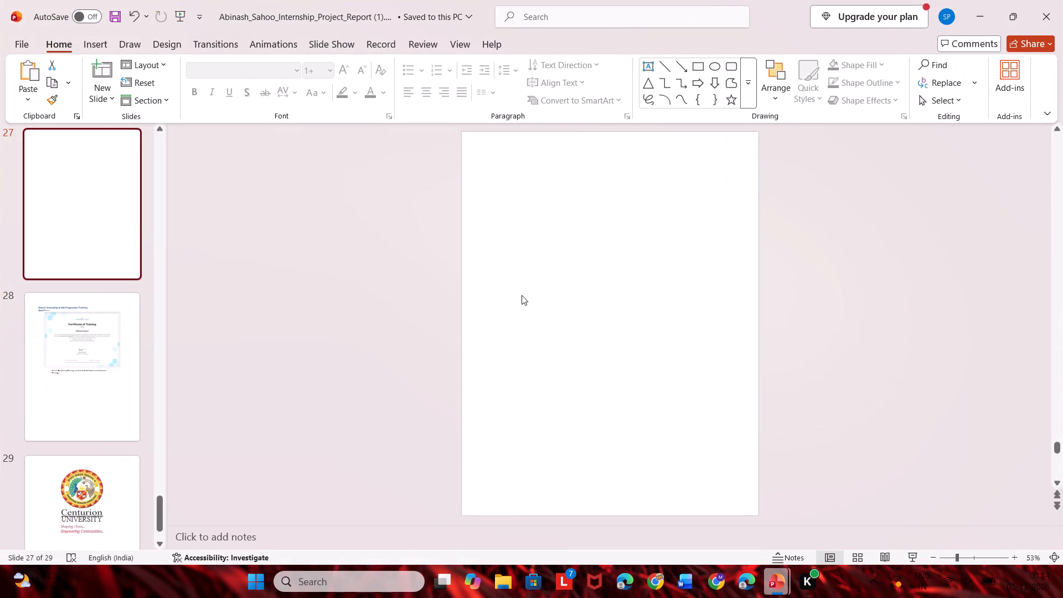
key("ctrl+v")
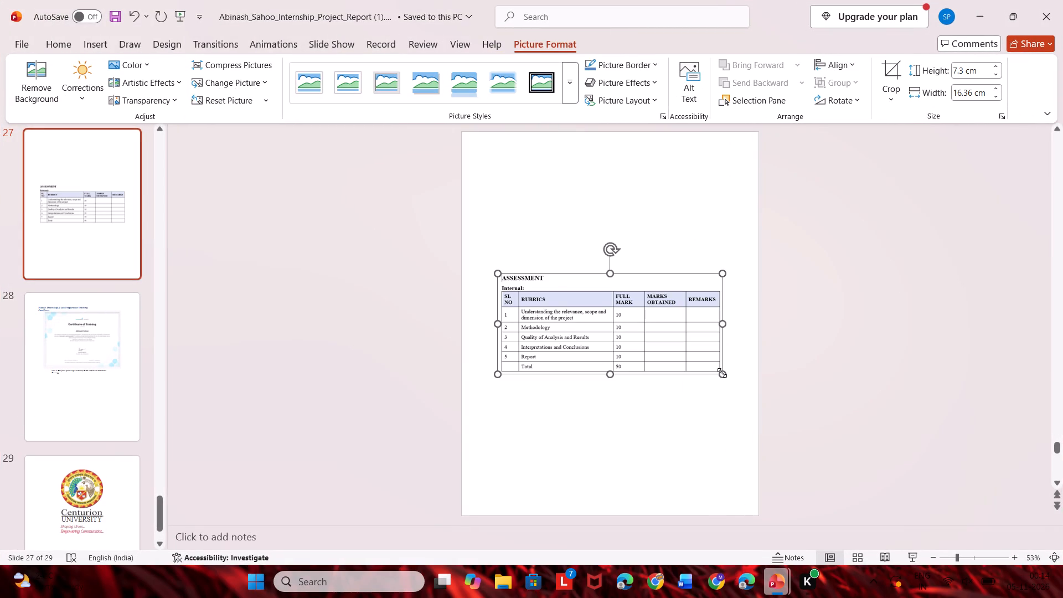
left_click_drag(722, 373, 710, 391)
right_click_drag(600, 389, 581, 437)
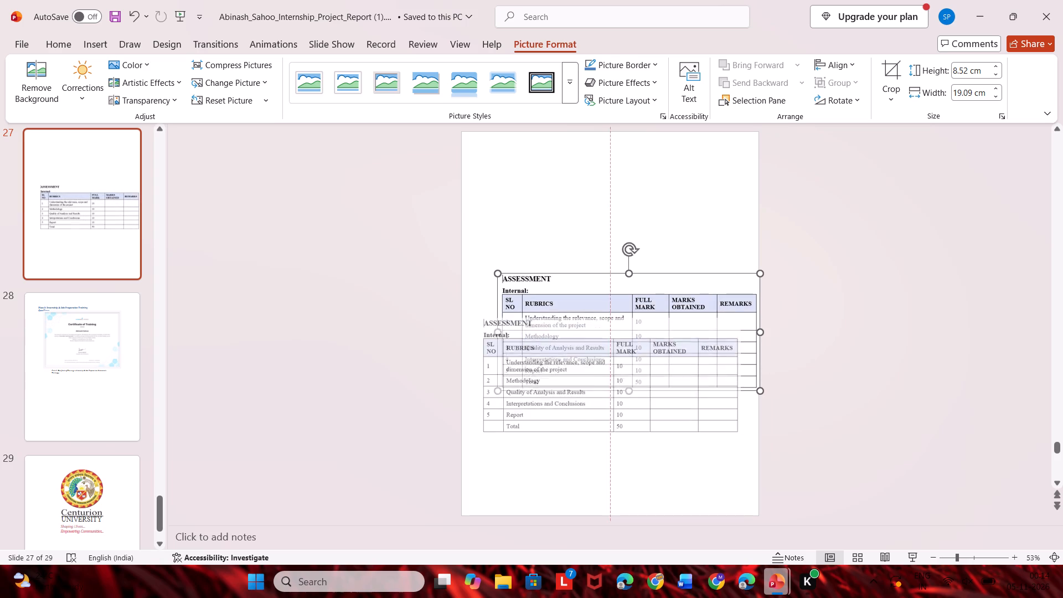
right_click_drag(581, 437, 587, 504)
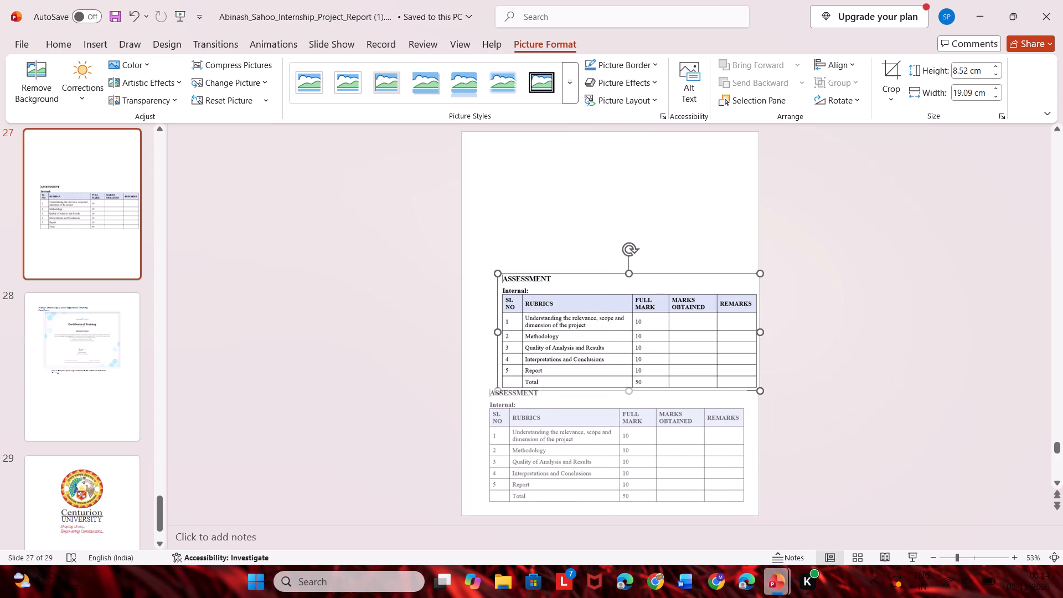
right_click_drag(587, 504, 582, 491)
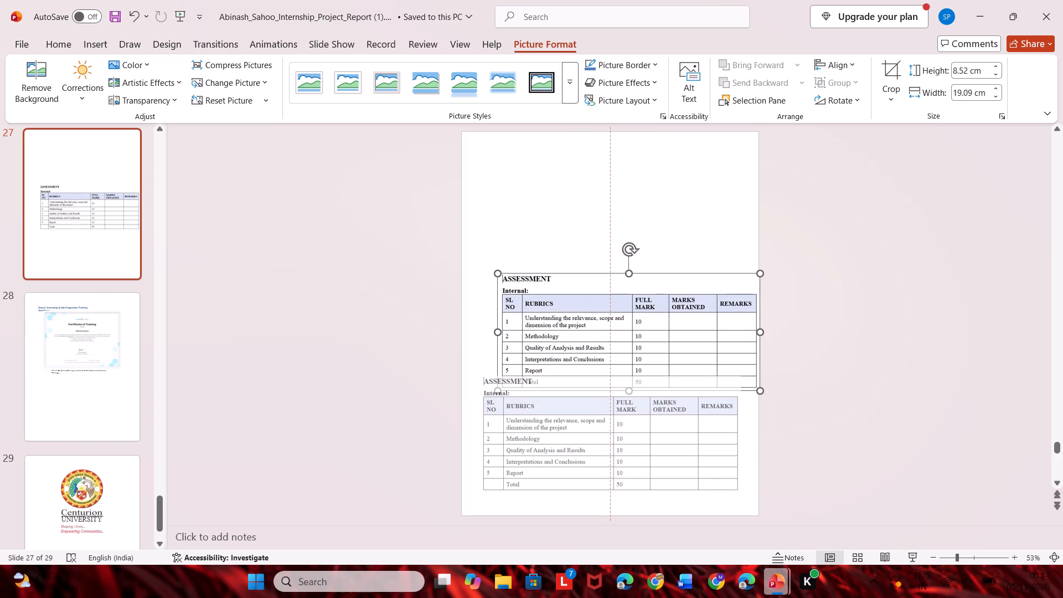
right_click_drag(582, 491, 577, 488)
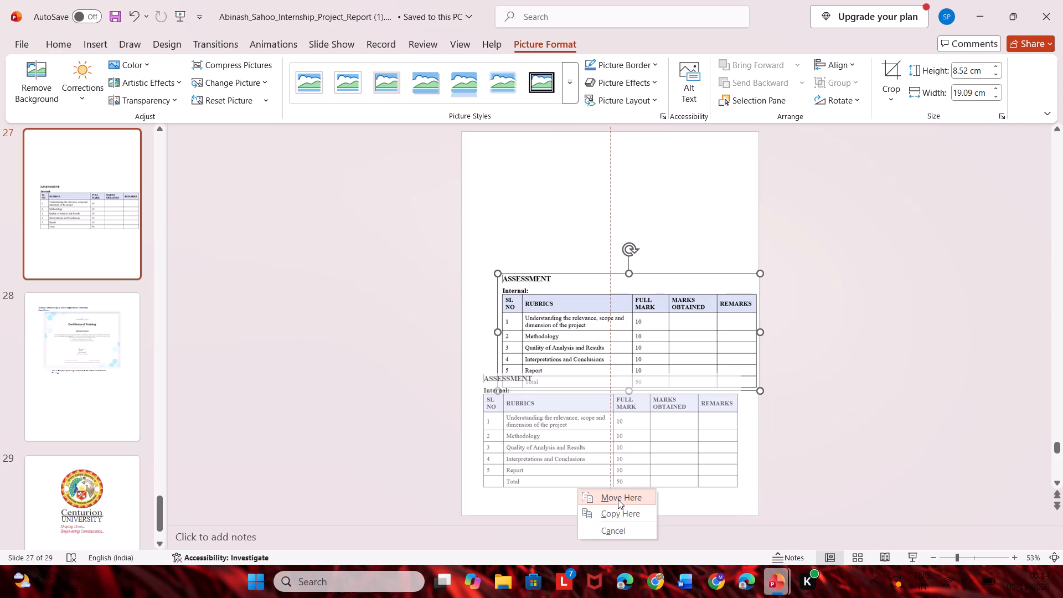
left_click(617, 499)
Resize the Assessment picture to about 21.3 cm wide by 9.7 cm high and centre it horizontally near slide 27's bottom edge.
left_click_drag(740, 492, 749, 507)
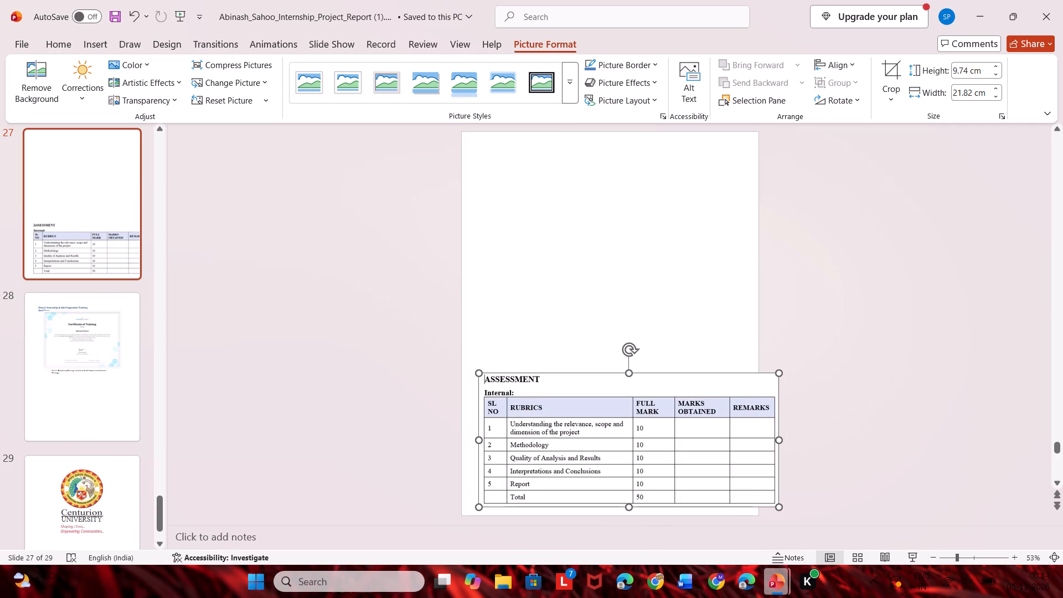
right_click_drag(566, 369, 551, 366)
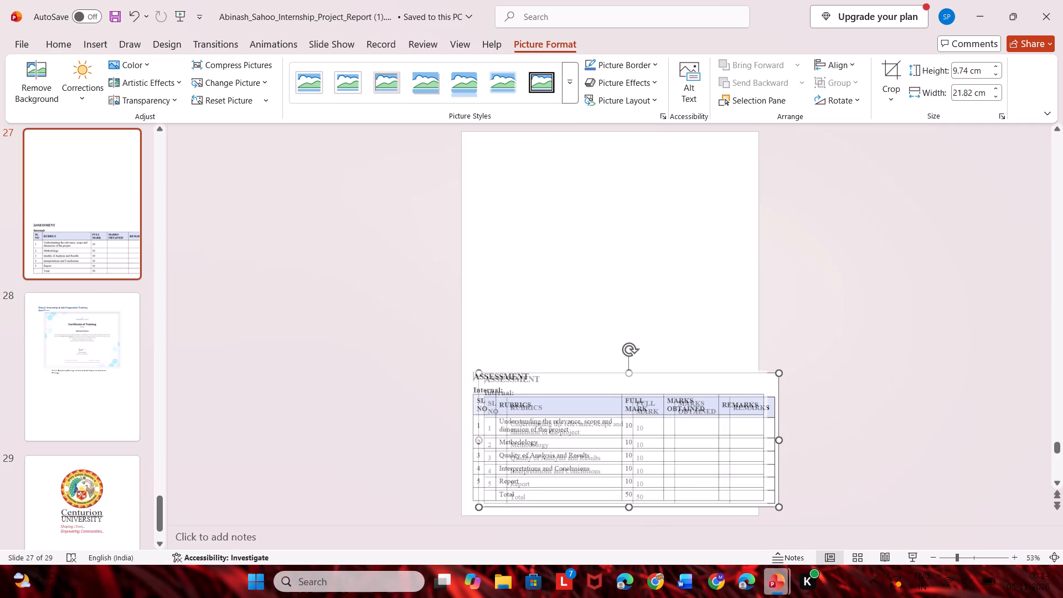
right_click_drag(551, 366, 547, 364)
left_click(569, 374)
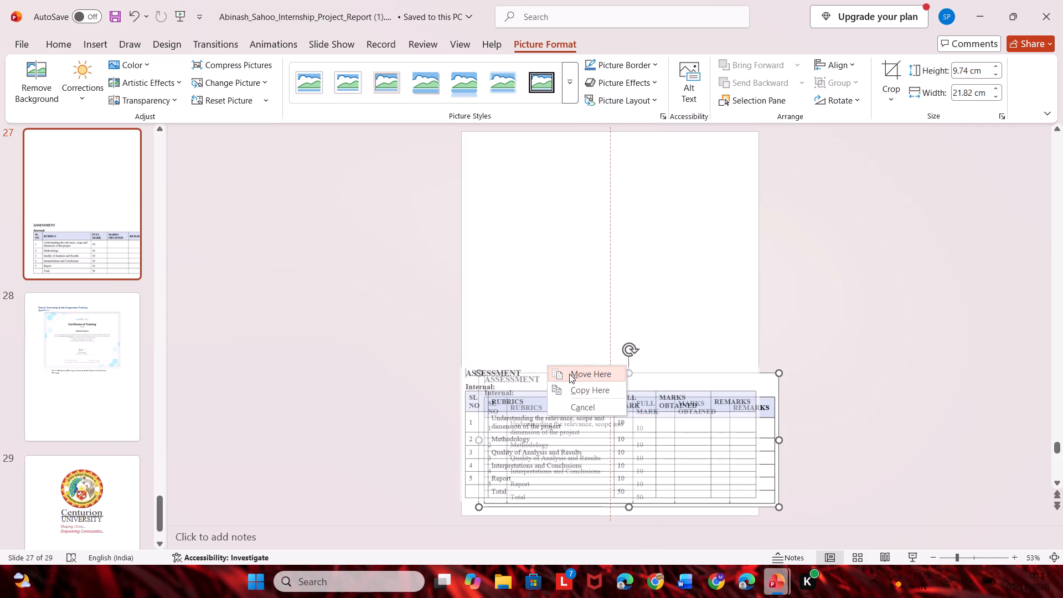
left_click(819, 435)
left_click(756, 436)
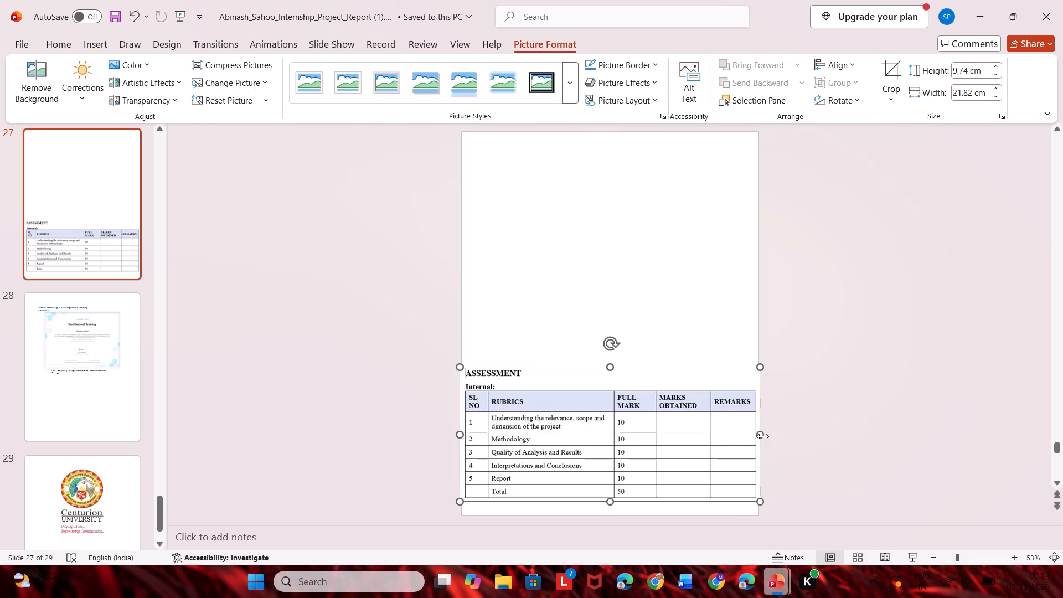
left_click_drag(760, 437, 752, 439)
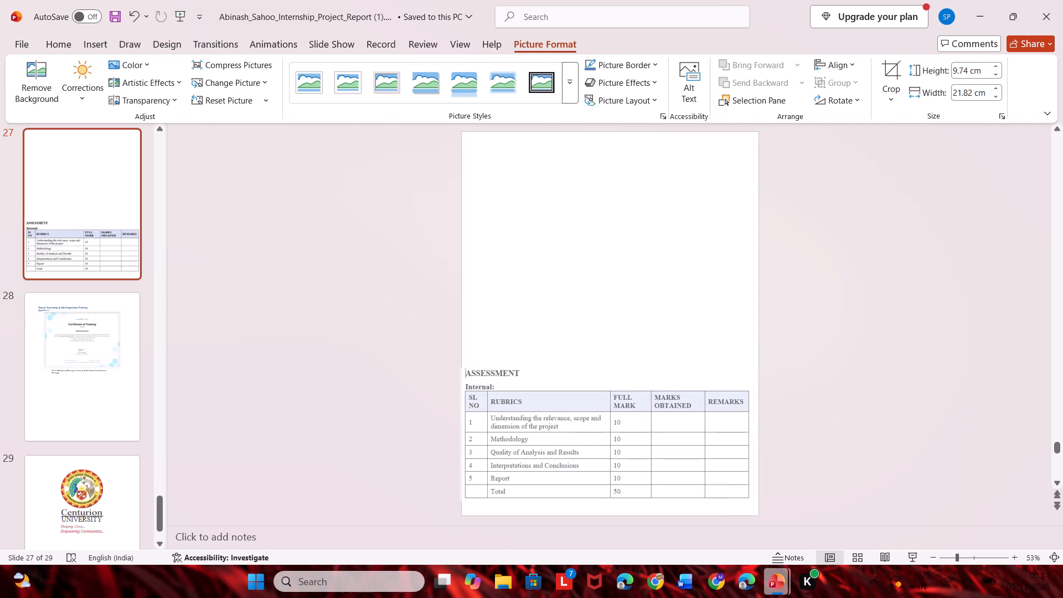
left_click_drag(752, 439, 752, 440)
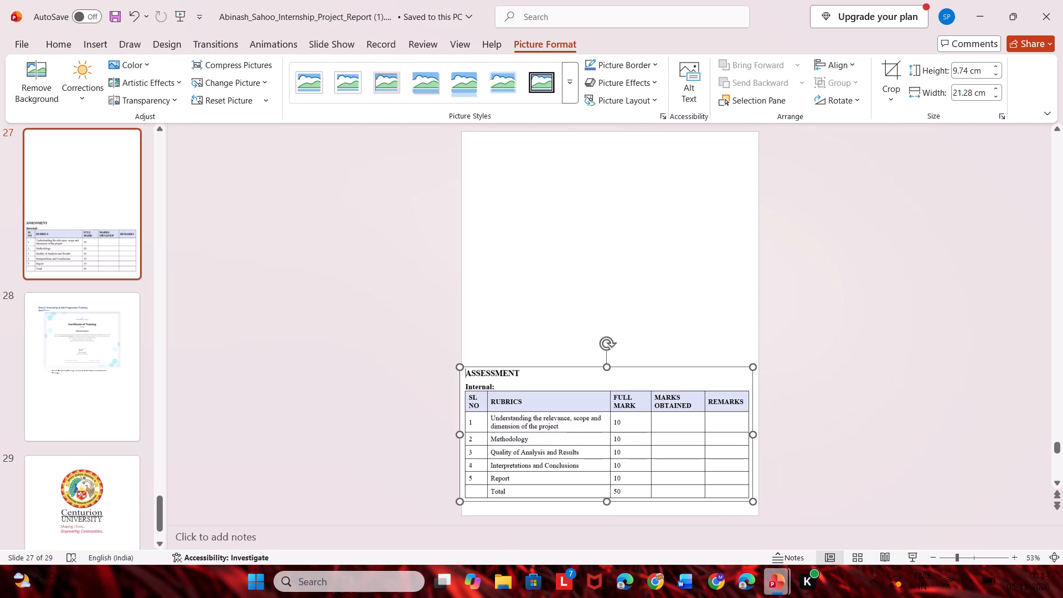
left_click(446, 467)
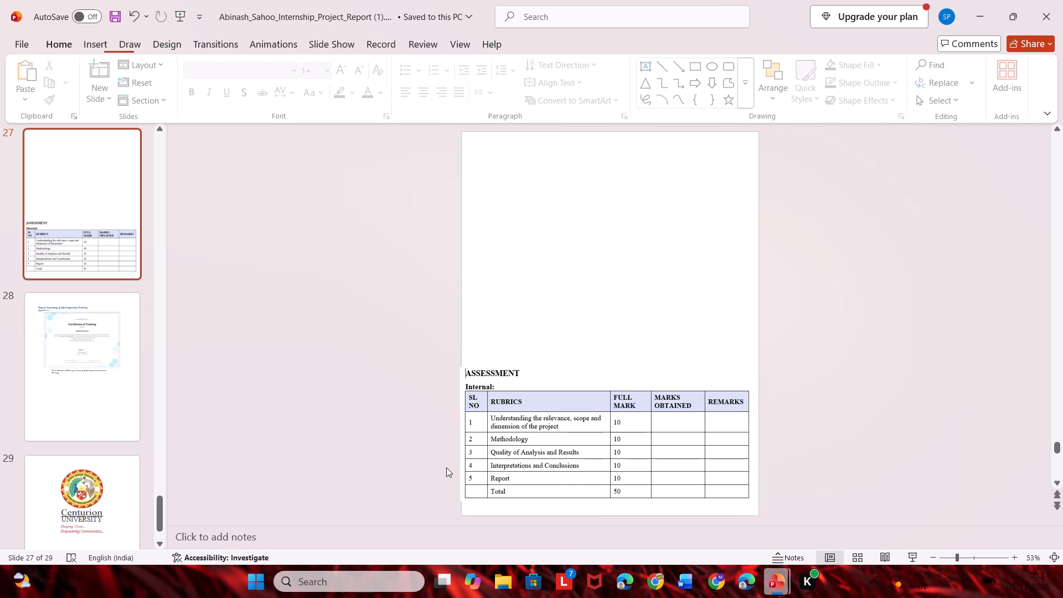
left_click(565, 444)
left_click(561, 444)
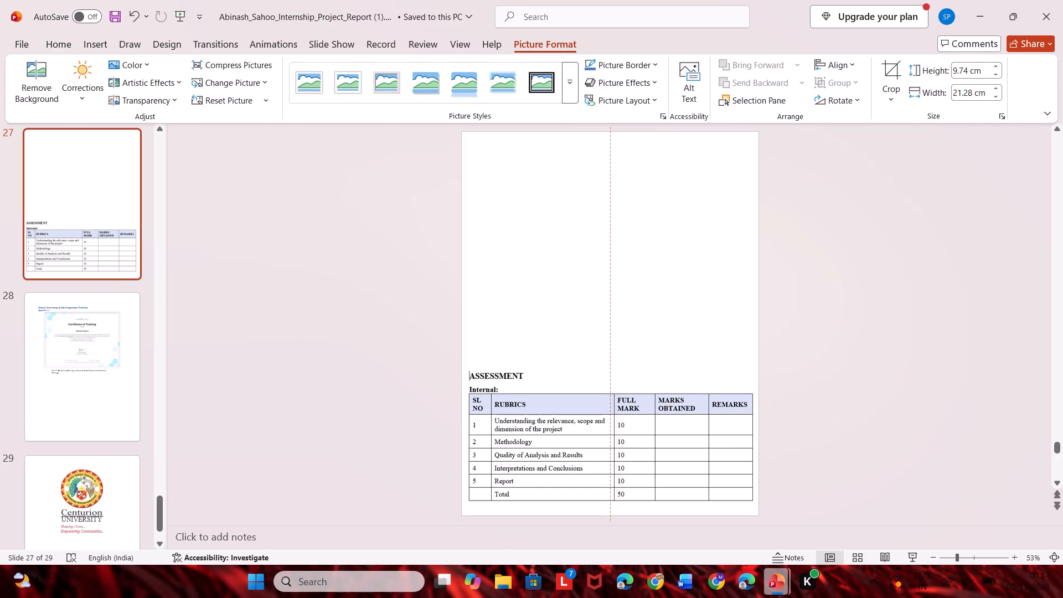
left_click(375, 338)
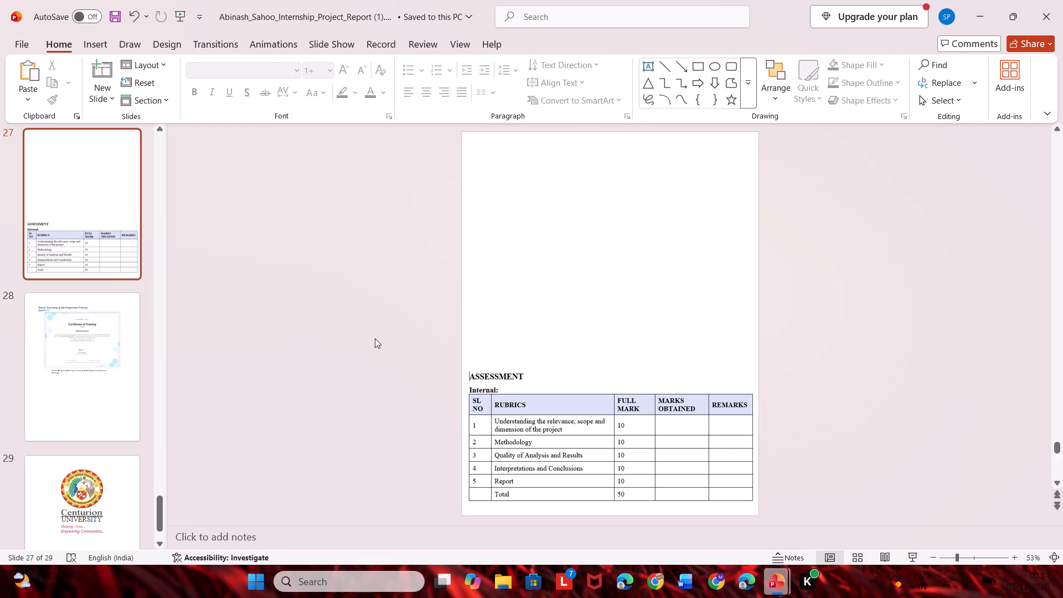
Apply a black picture border to the Assessment picture on slide 27.
left_click(503, 414)
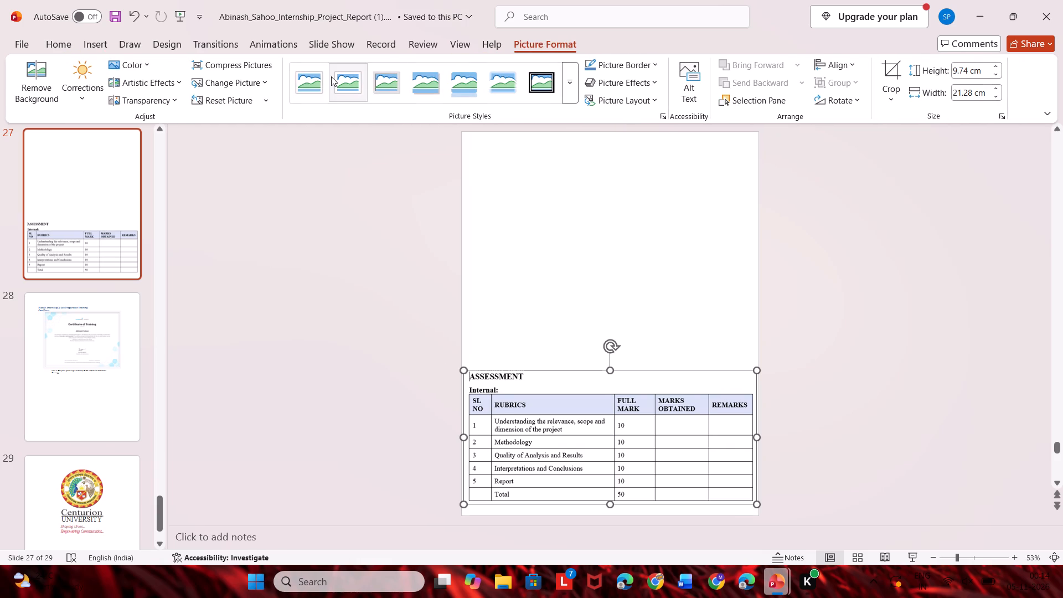
left_click(174, 86)
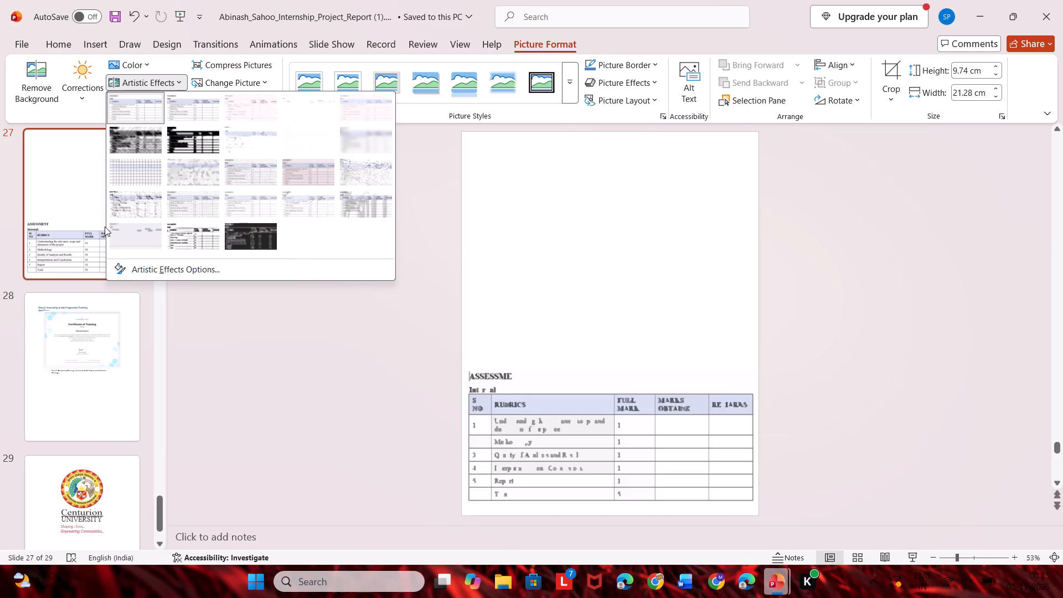
left_click(447, 164)
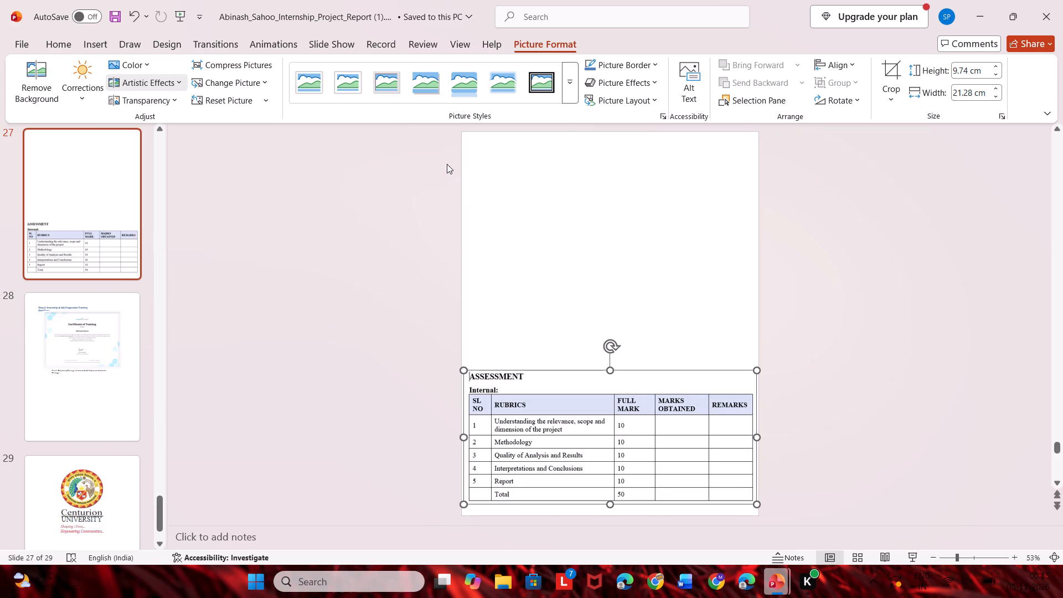
left_click(657, 64)
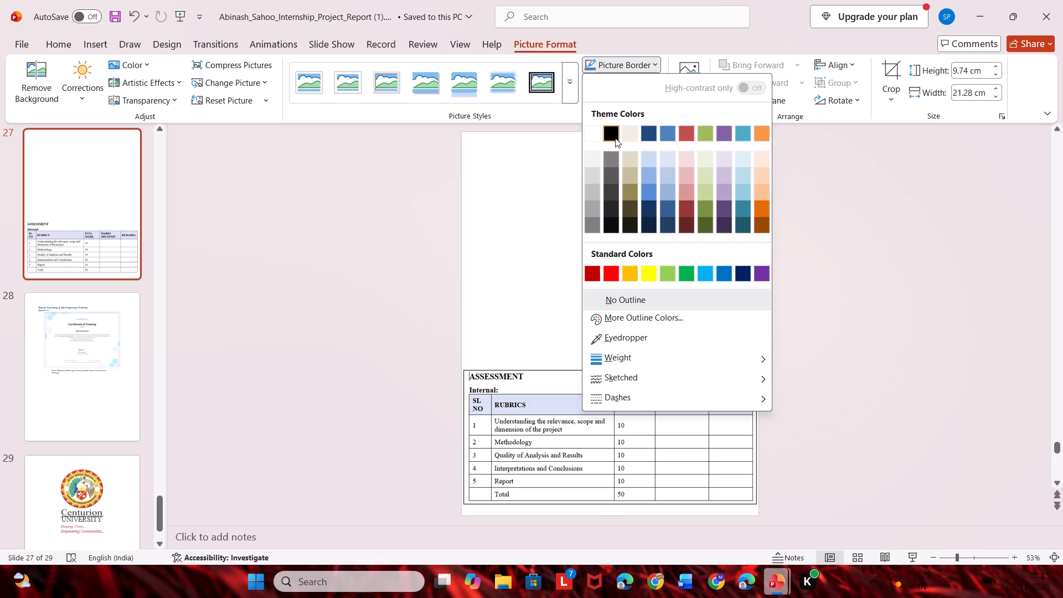
left_click(615, 137)
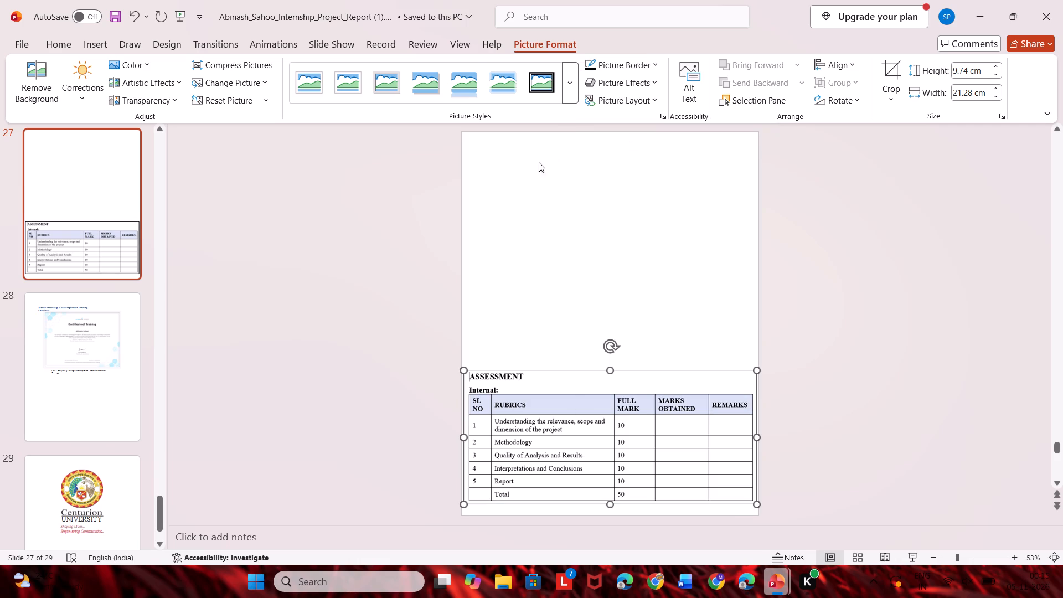
left_click(394, 232)
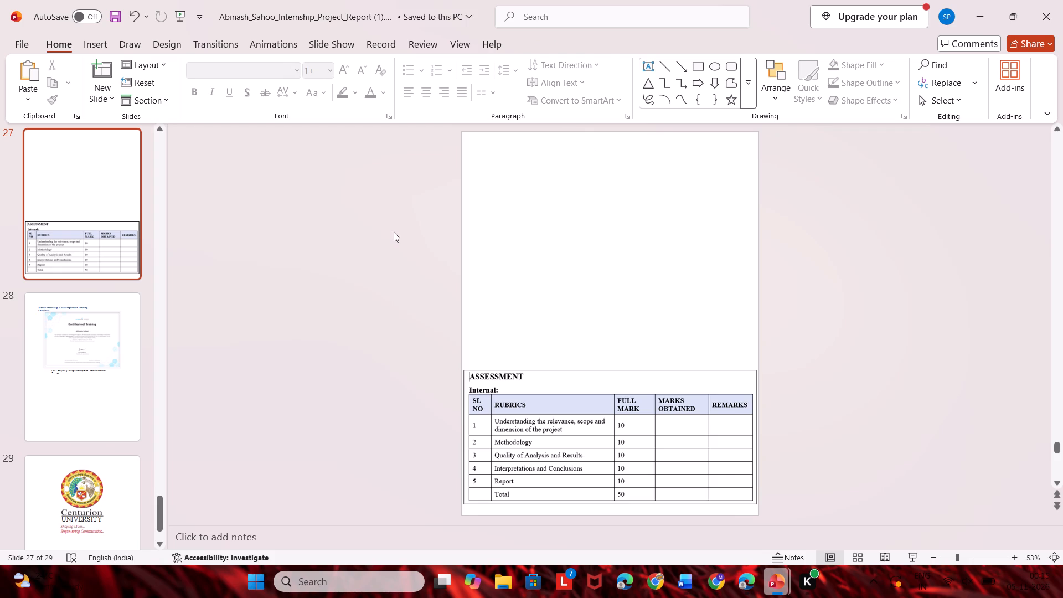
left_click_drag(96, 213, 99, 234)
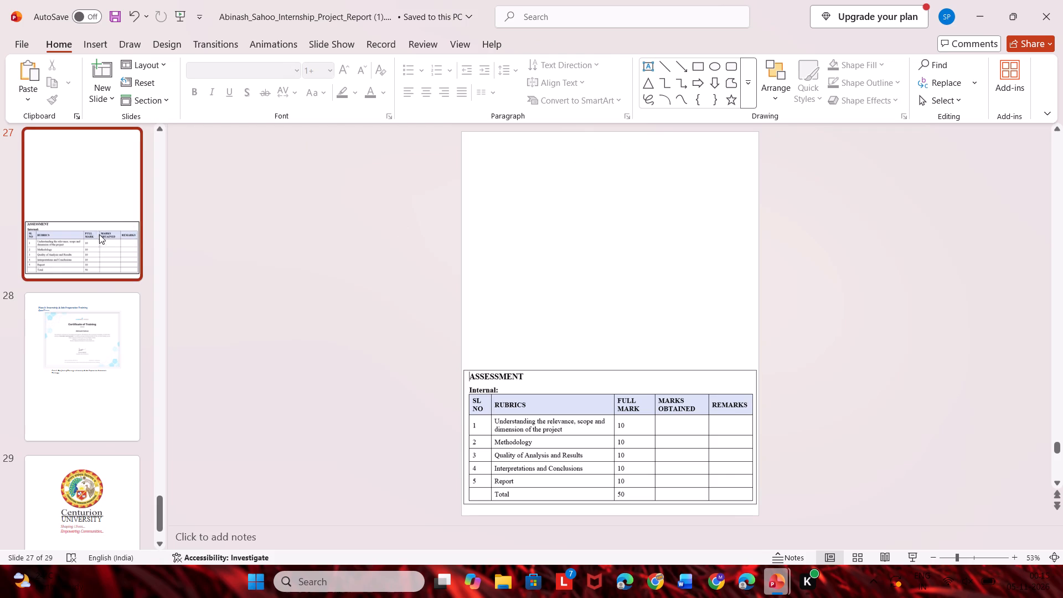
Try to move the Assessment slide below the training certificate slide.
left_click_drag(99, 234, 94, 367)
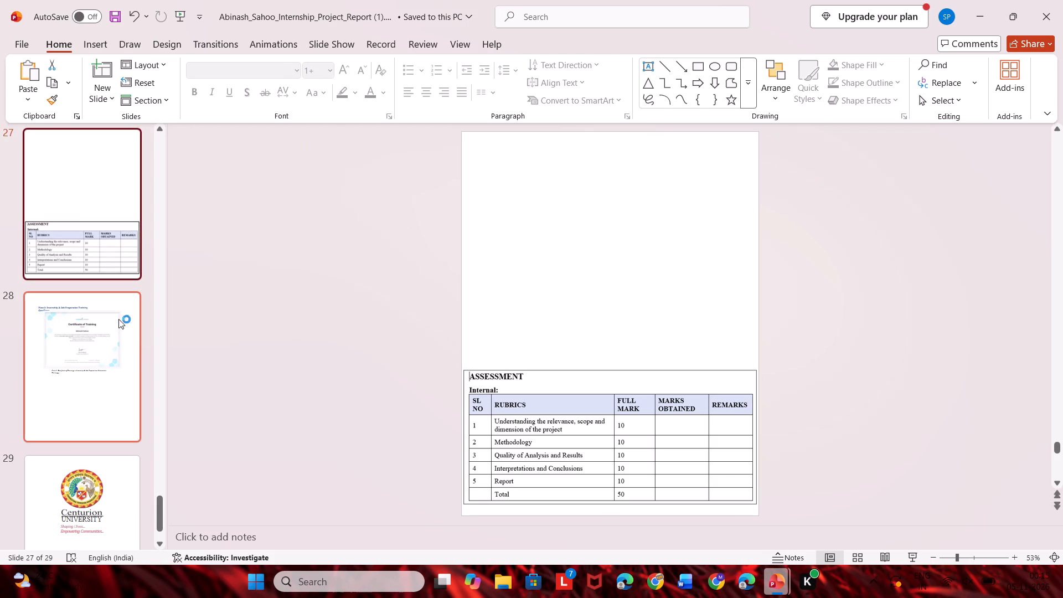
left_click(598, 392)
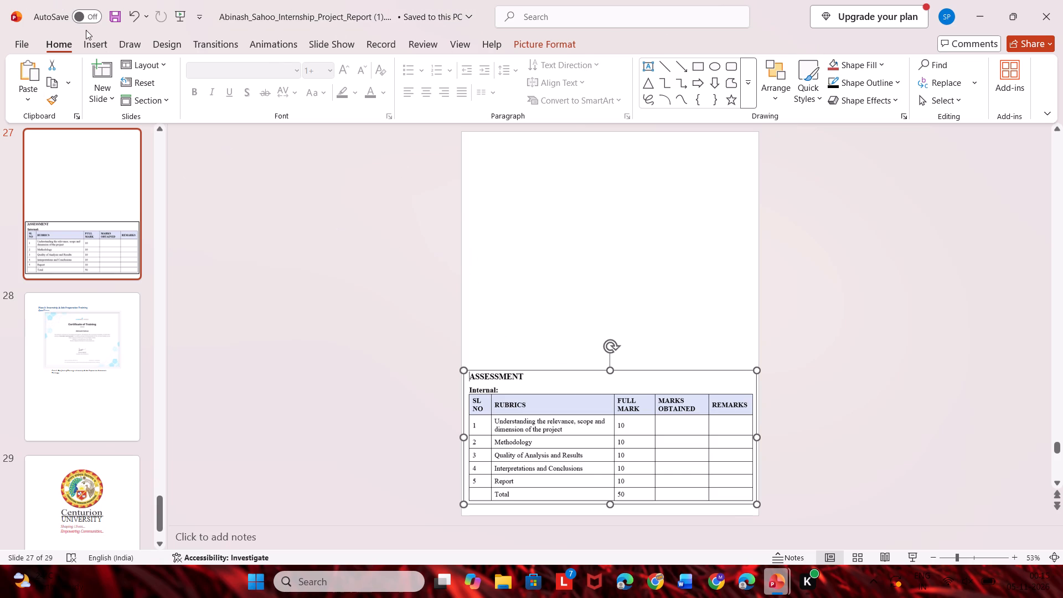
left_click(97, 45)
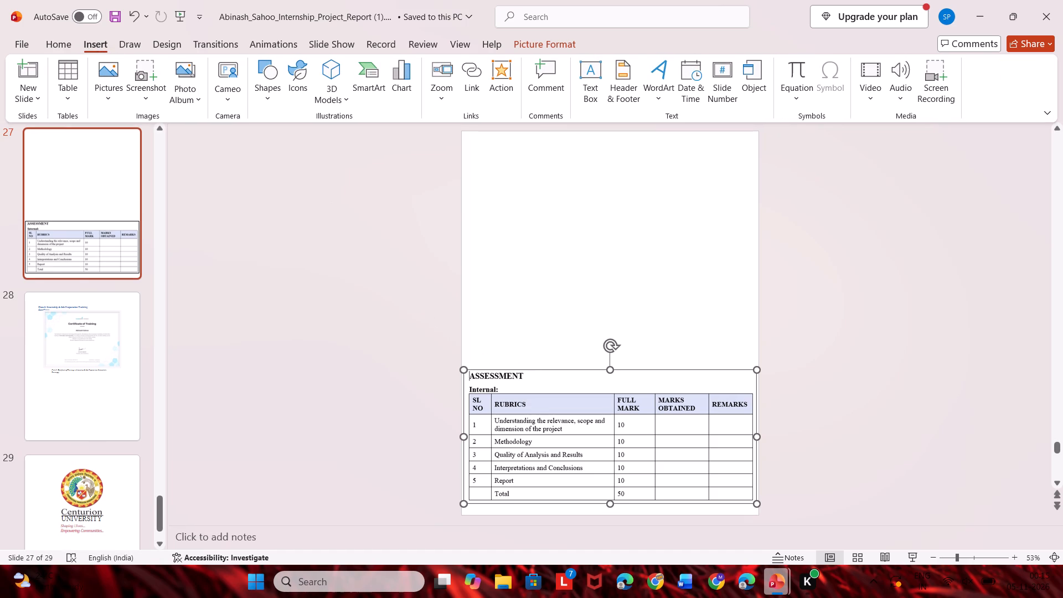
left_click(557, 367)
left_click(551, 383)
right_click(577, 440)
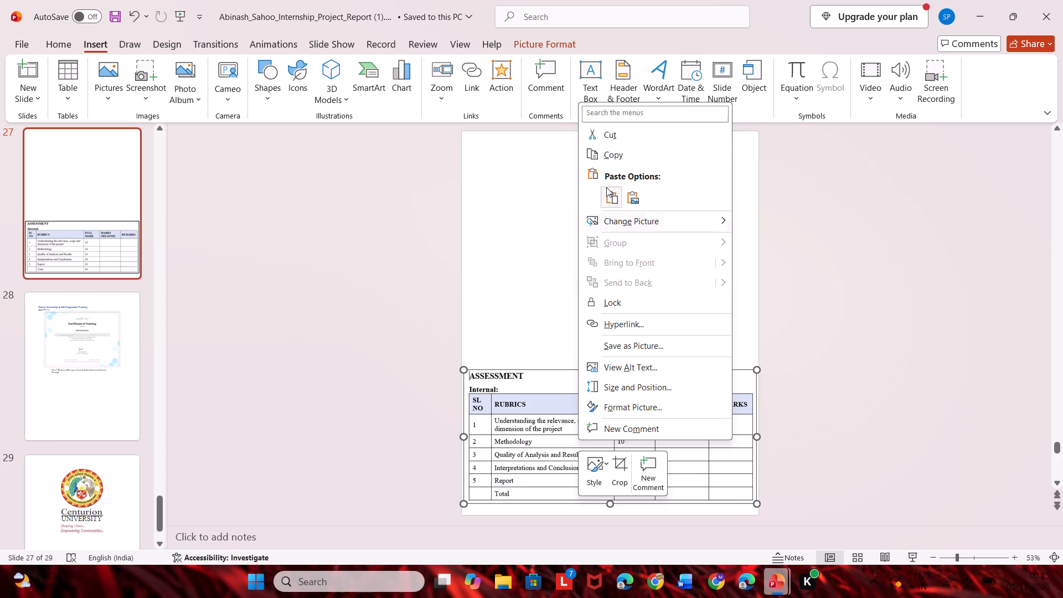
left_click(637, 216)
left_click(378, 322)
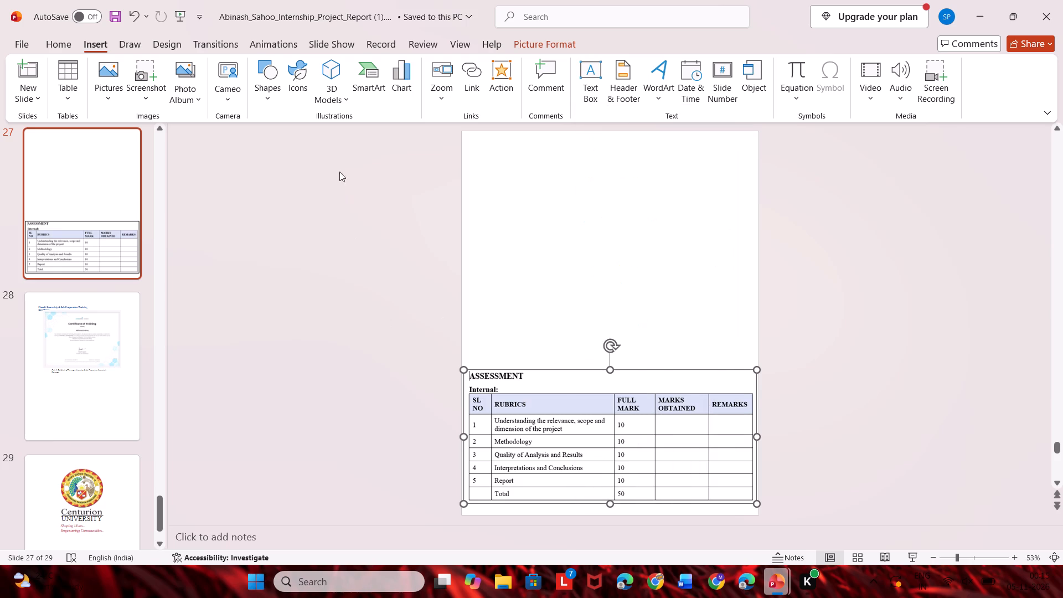
Move the Assessment slide from position 27 to position 28, directly after the training certificate slide.
left_click_drag(110, 184, 105, 326)
left_click_drag(86, 225, 97, 336)
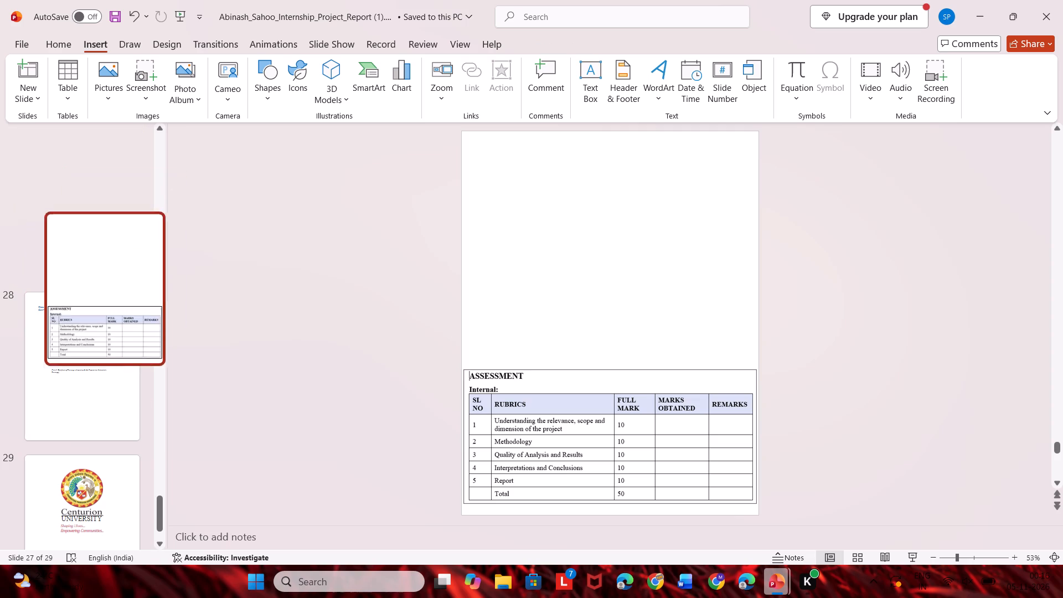
left_click_drag(97, 336, 92, 401)
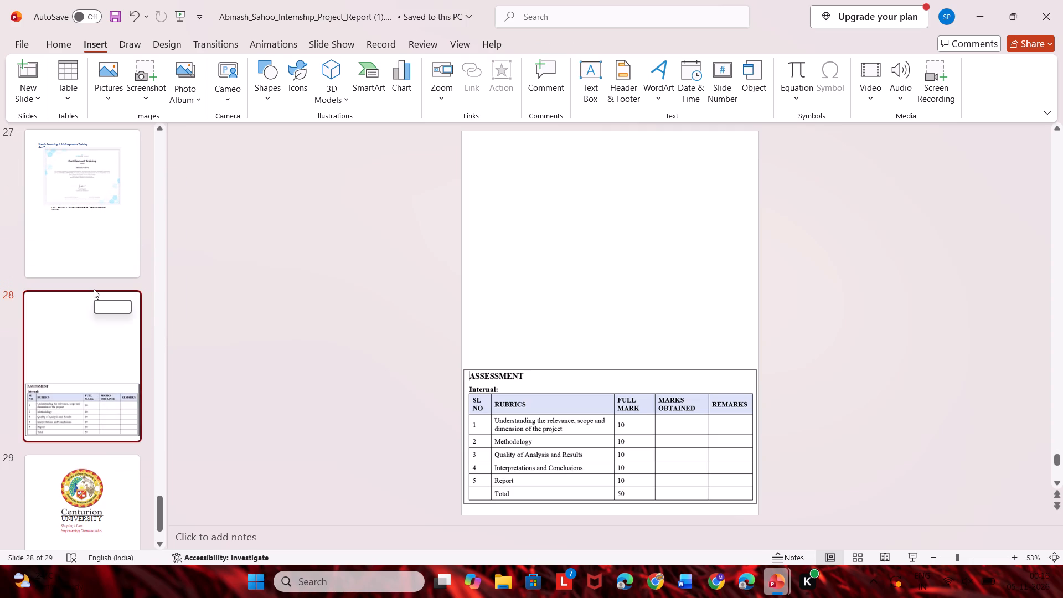
left_click(221, 270)
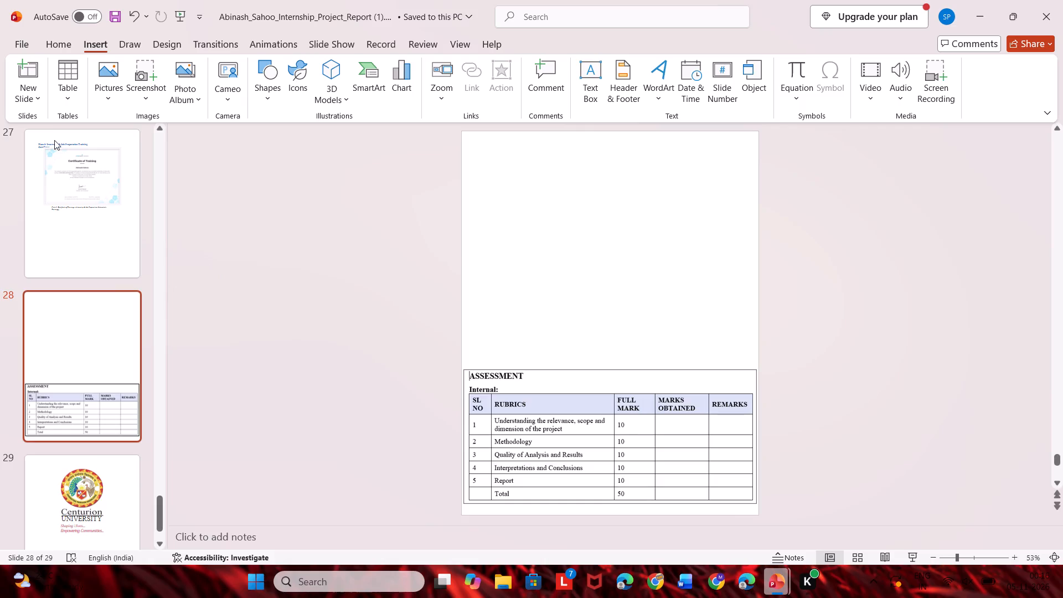
scroll(53, 138, "up", 12)
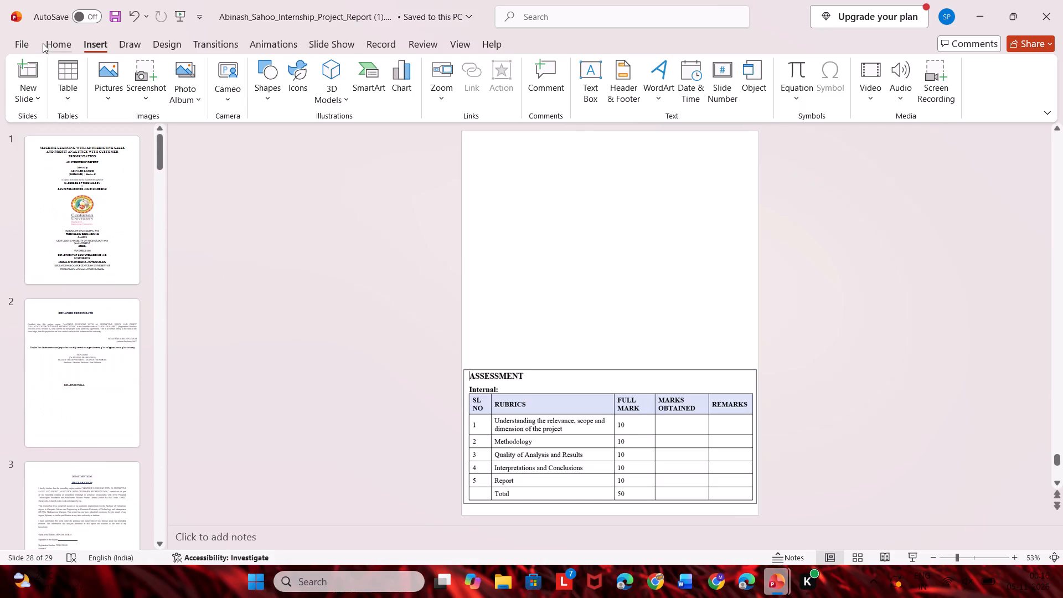
left_click(76, 369)
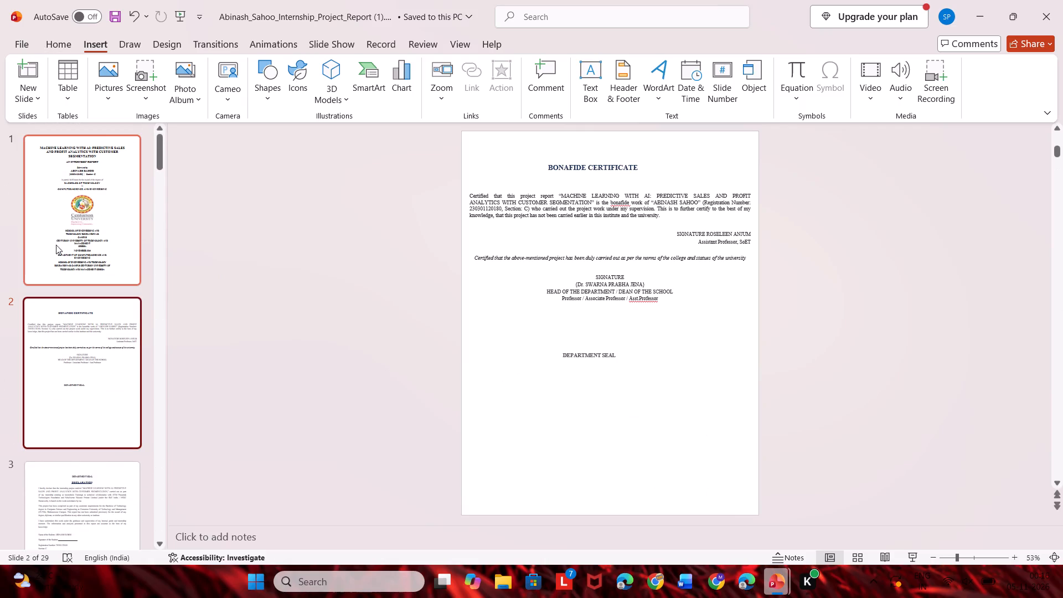
left_click(18, 43)
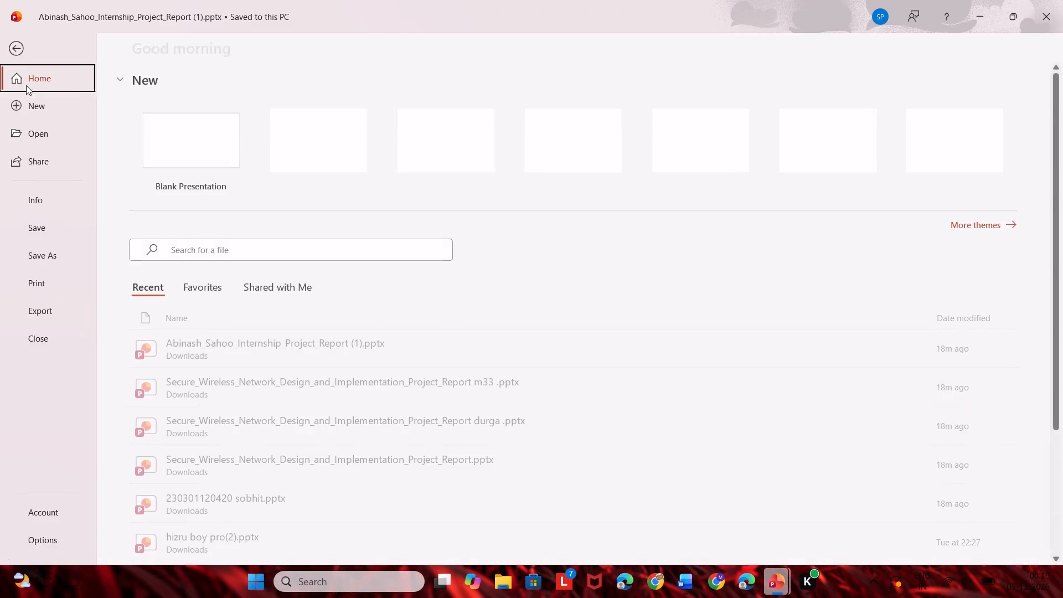
left_click(61, 257)
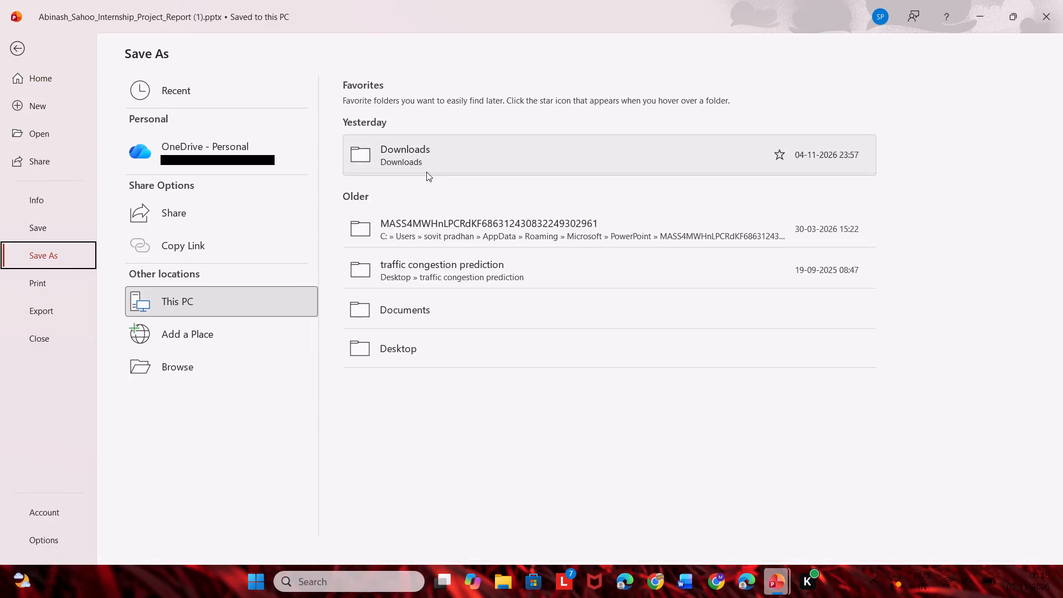
left_click(426, 169)
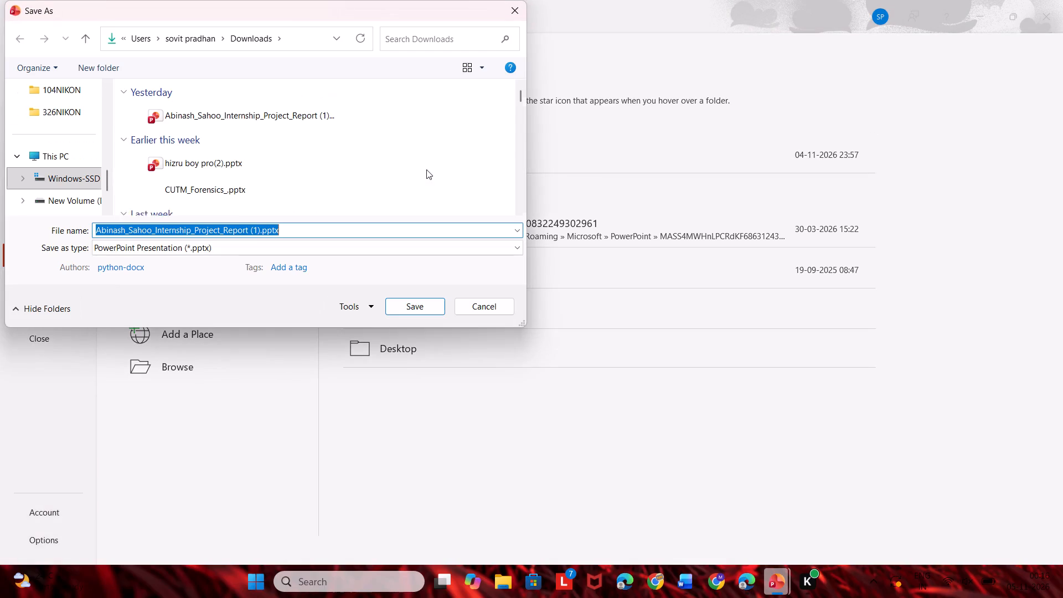
left_click(247, 229)
key("space")
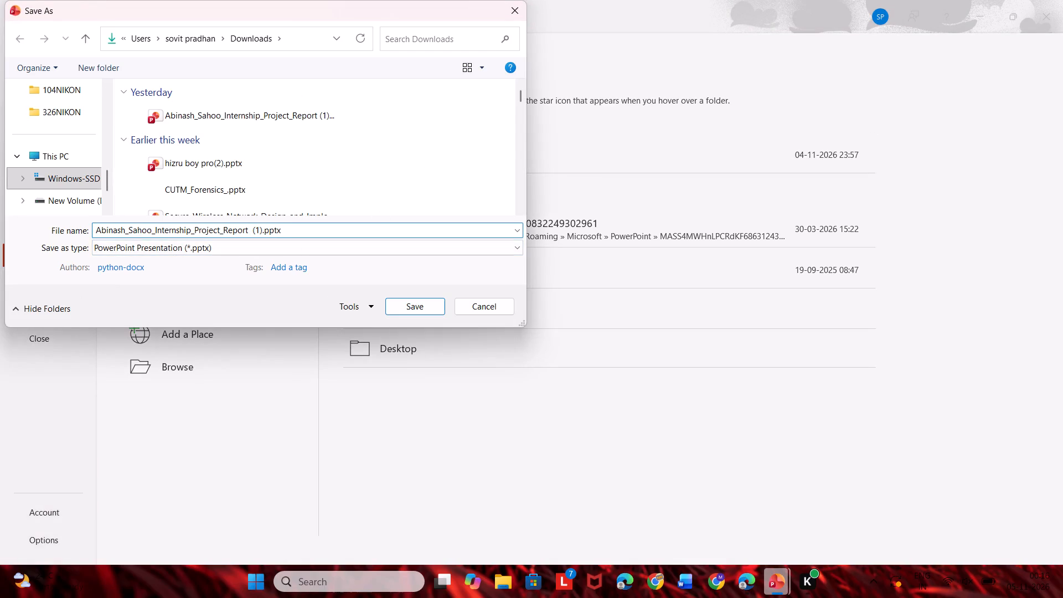
type("AAA")
left_click(259, 250)
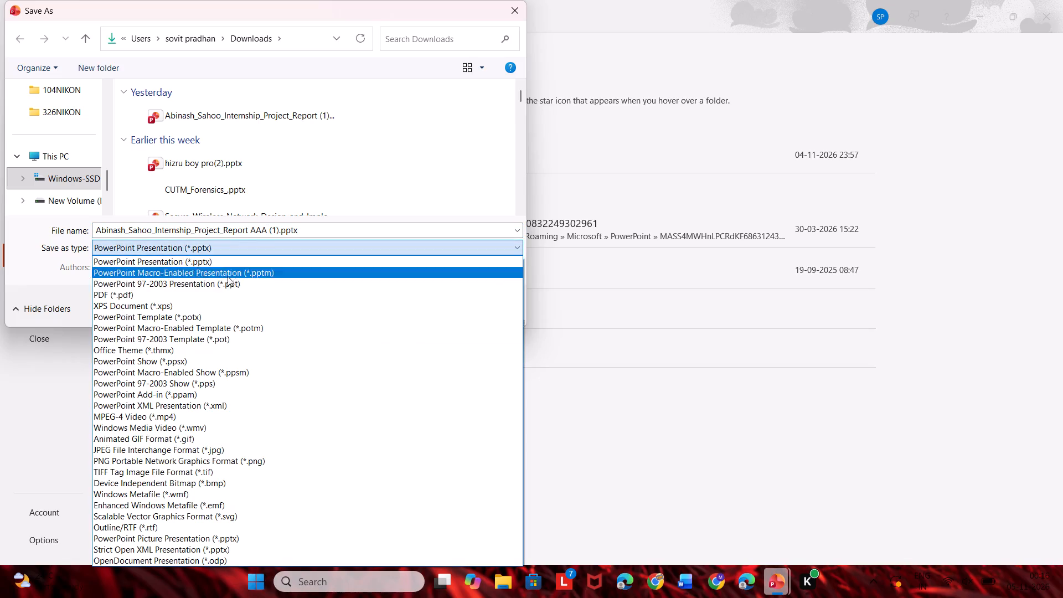
left_click(205, 296)
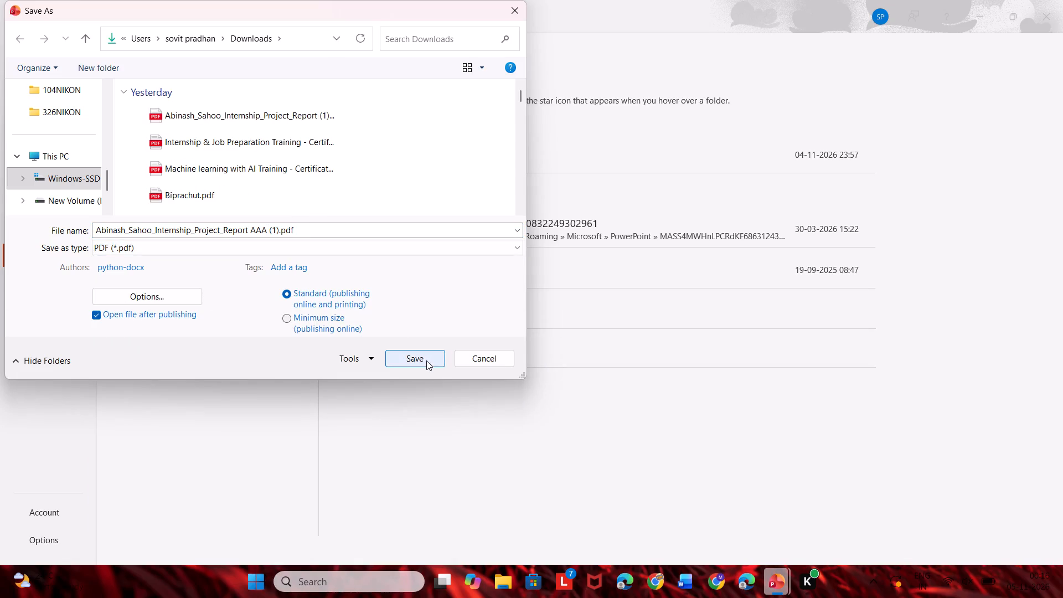
left_click(426, 360)
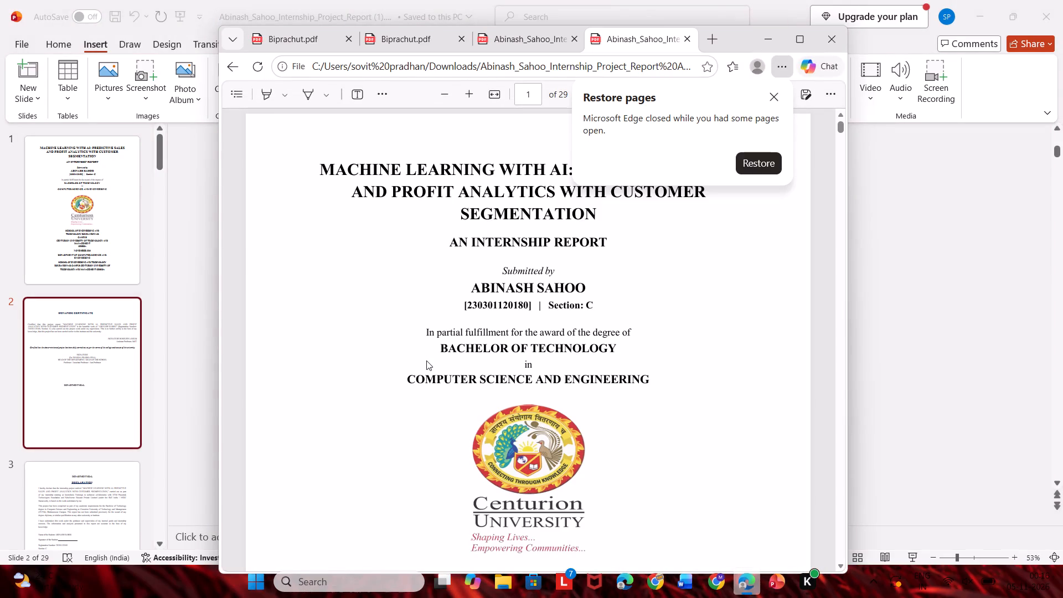
left_click(745, 47)
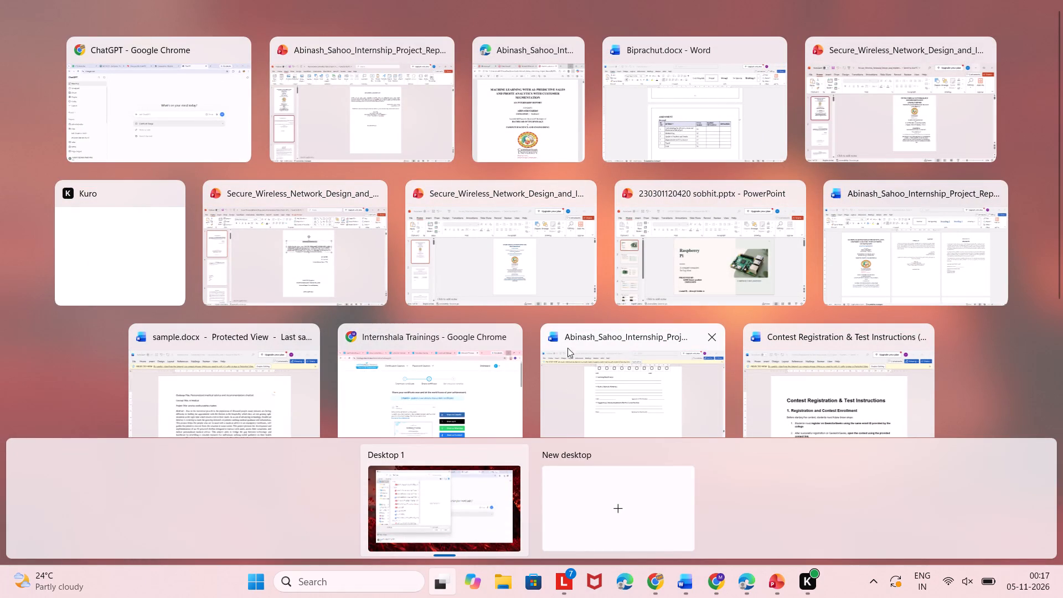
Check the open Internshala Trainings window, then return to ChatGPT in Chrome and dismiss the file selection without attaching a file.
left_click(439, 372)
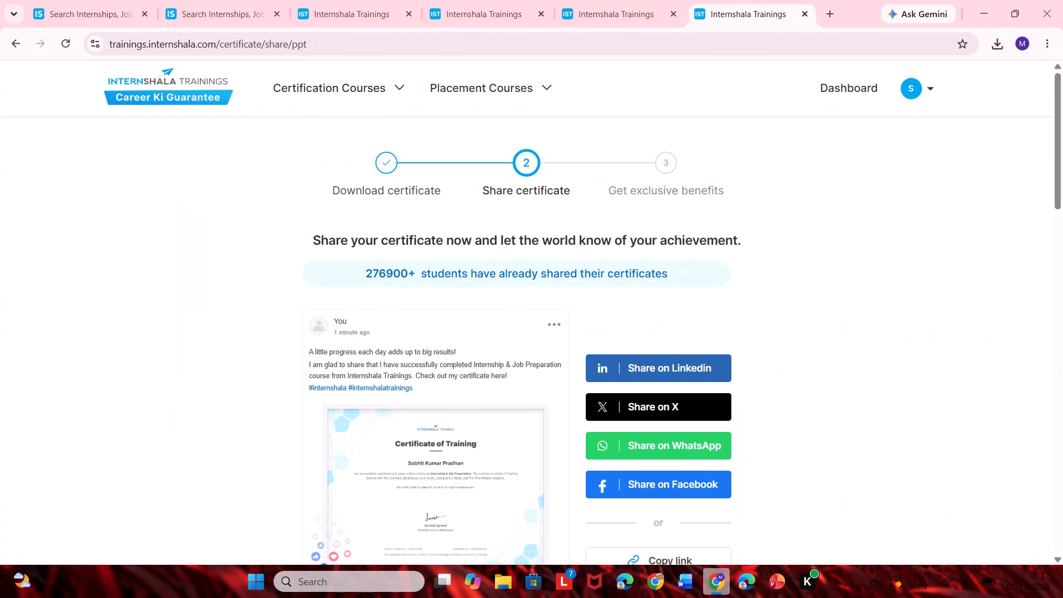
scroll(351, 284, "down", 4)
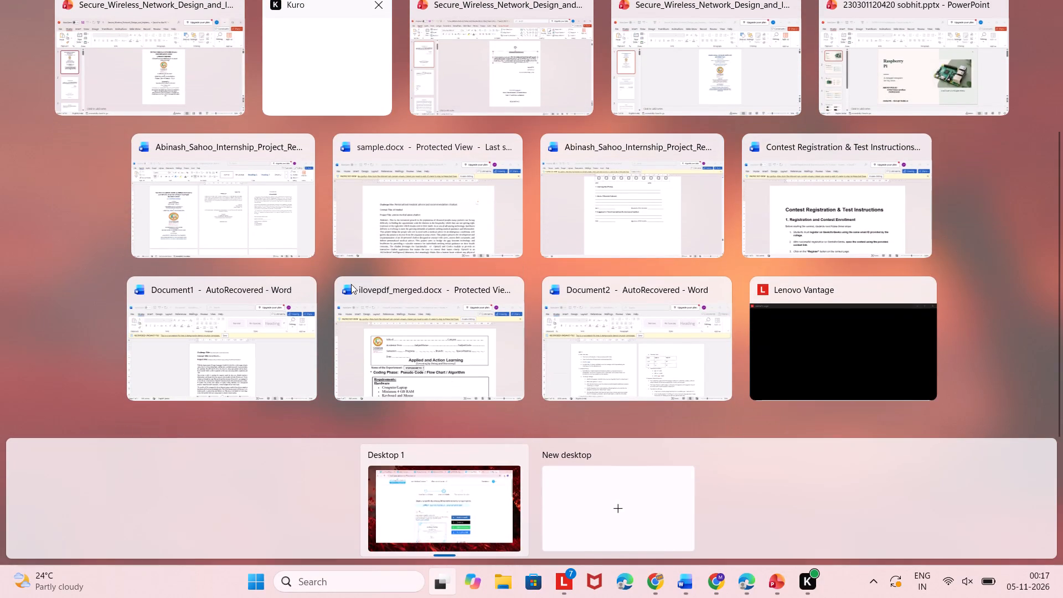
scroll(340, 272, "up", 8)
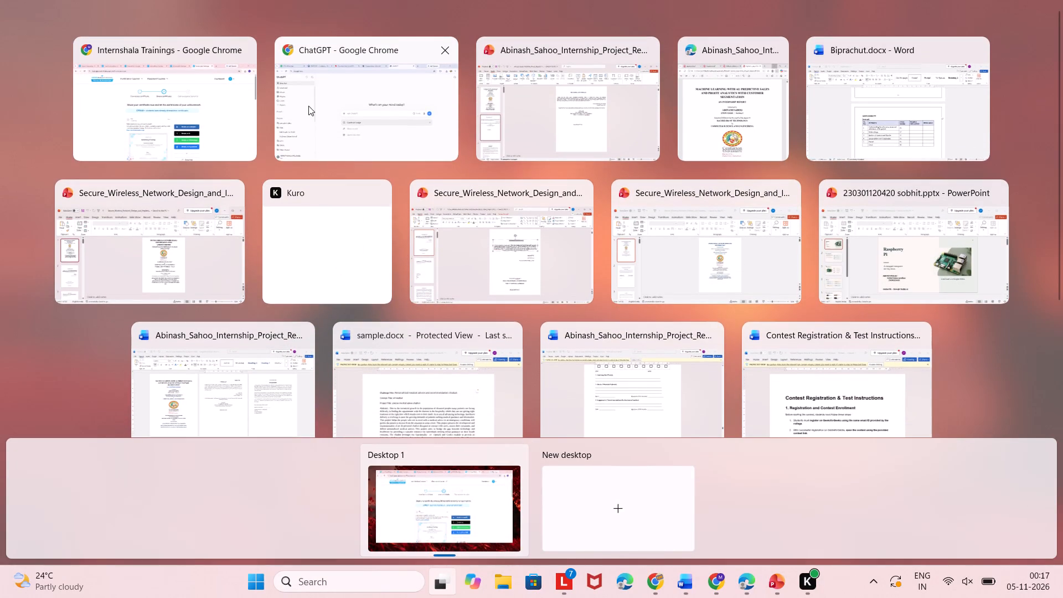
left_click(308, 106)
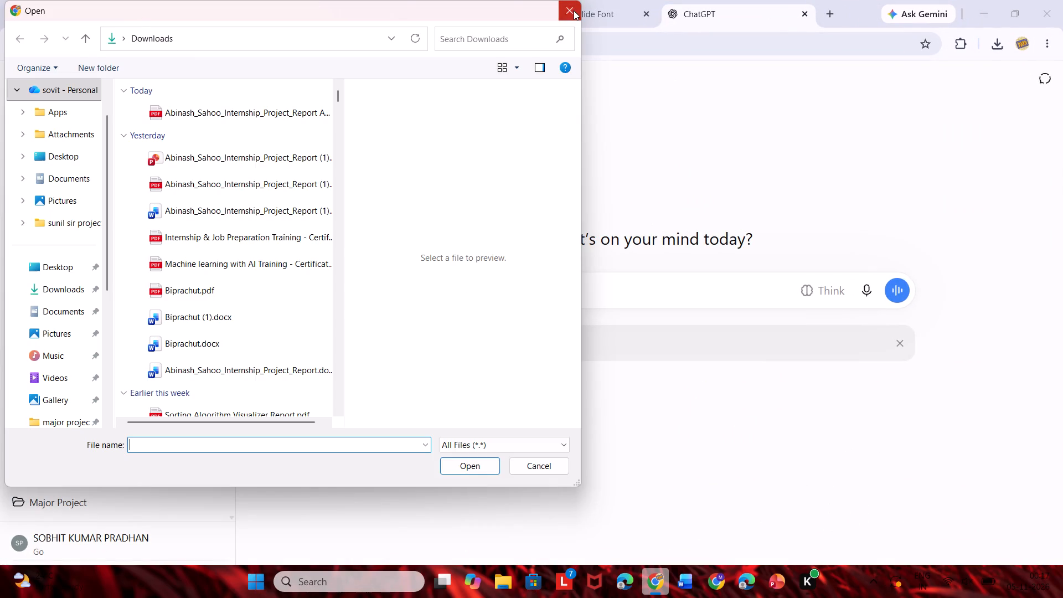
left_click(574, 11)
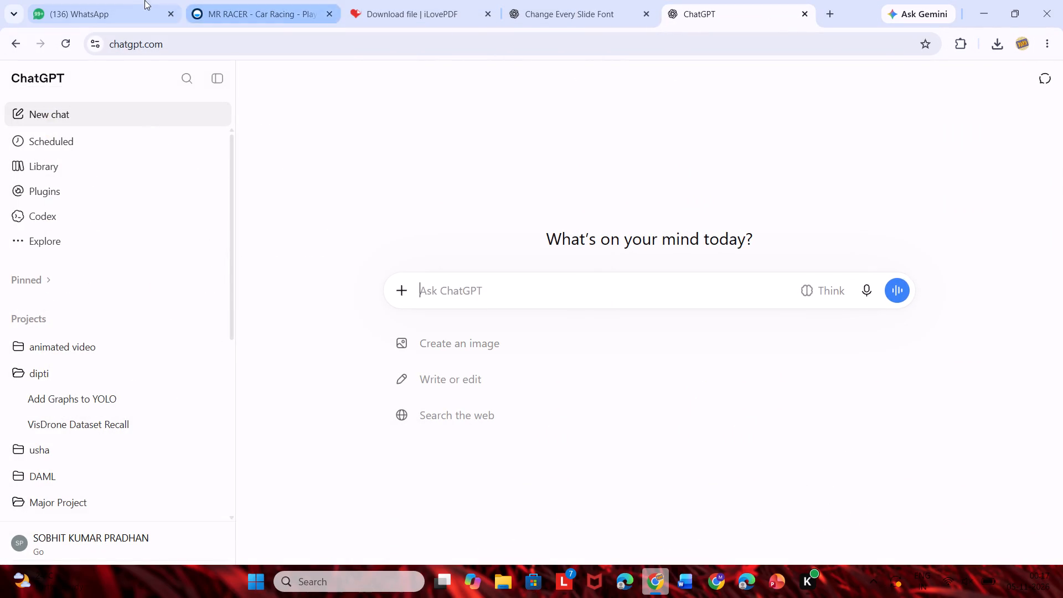